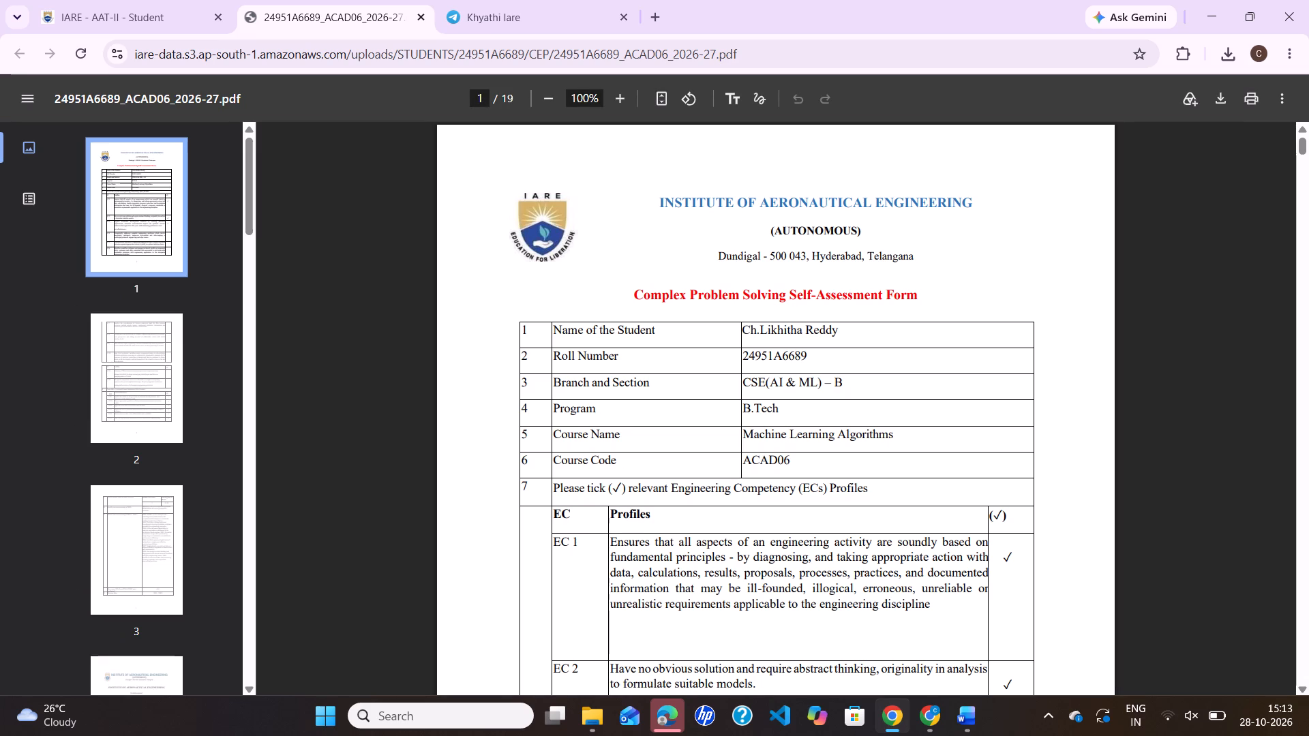
# Look through the uploaded ACAD06 self-assessment PDF to its references and back to Chapter 3, and close it.
pyautogui.scroll(-20, 603, 524)
pyautogui.scroll(-3, 603, 524)
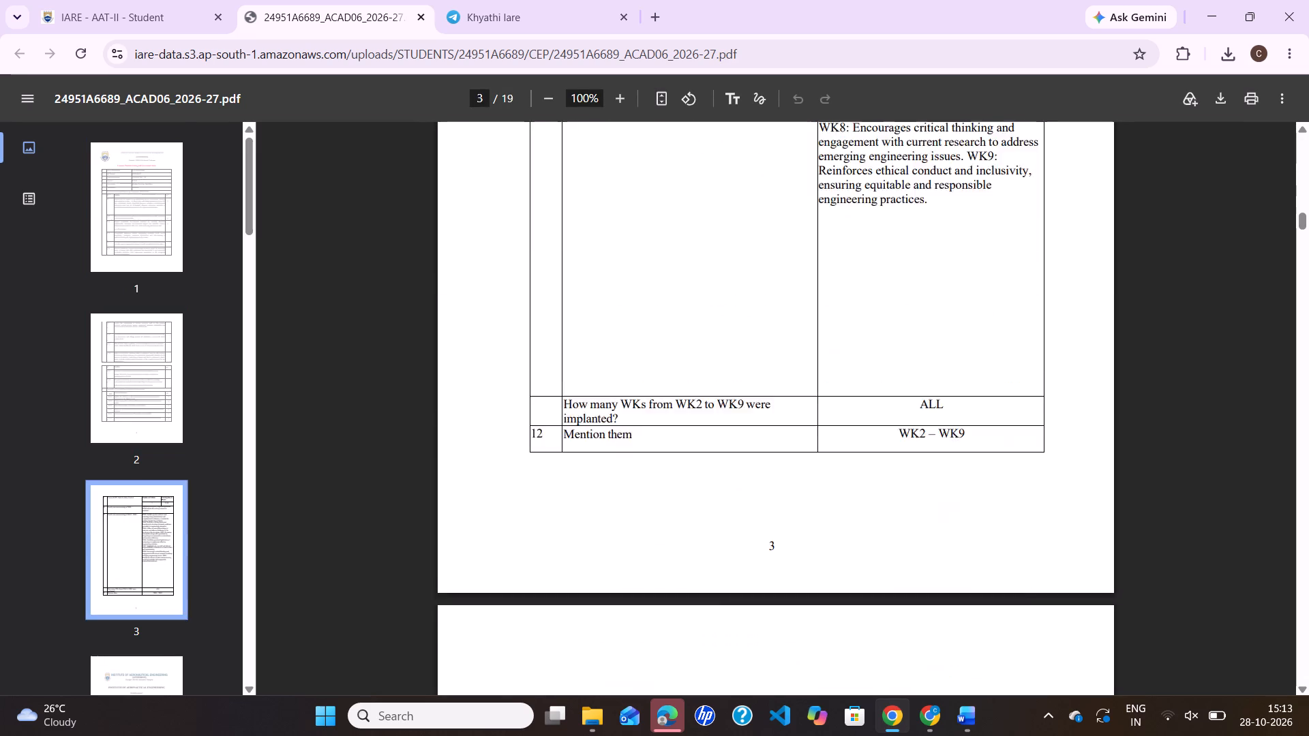
pyautogui.scroll(-20, 603, 524)
pyautogui.scroll(-20, 603, 524)
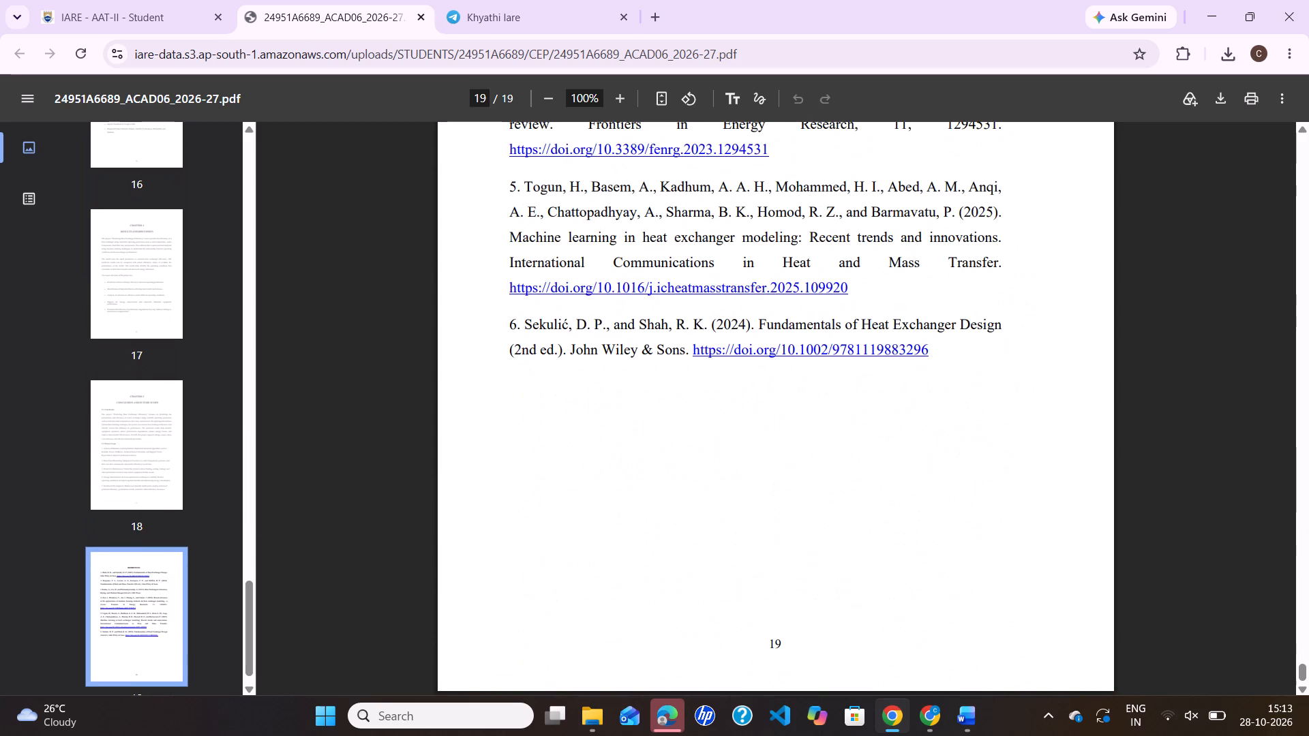
pyautogui.scroll(4, 603, 524)
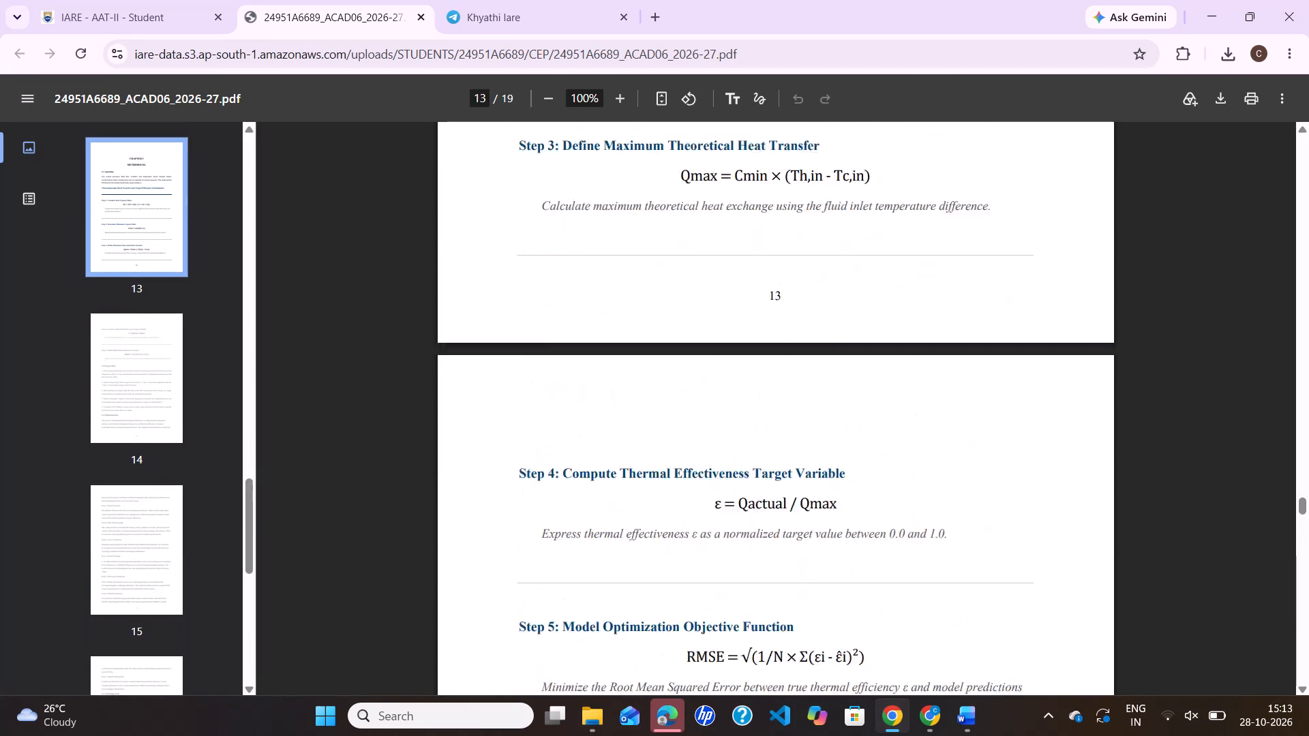
pyautogui.scroll(1, 603, 524)
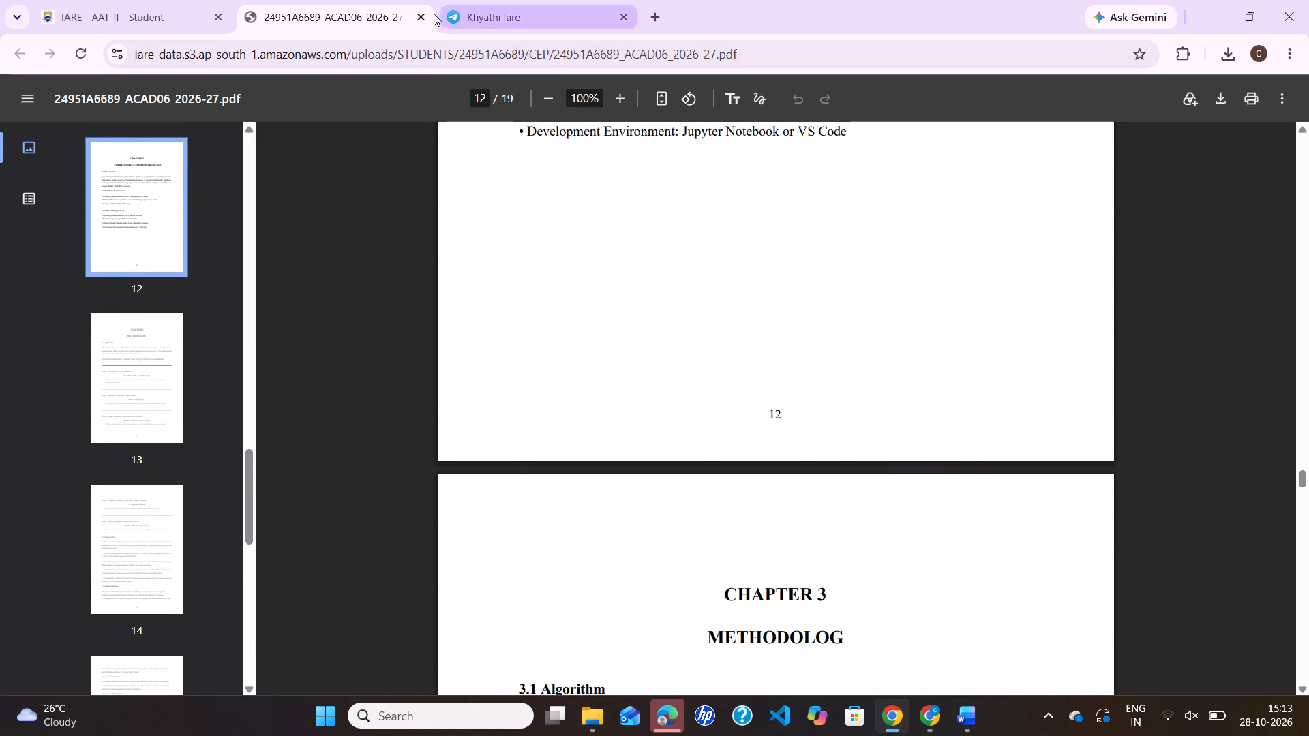
pyautogui.click(419, 17)
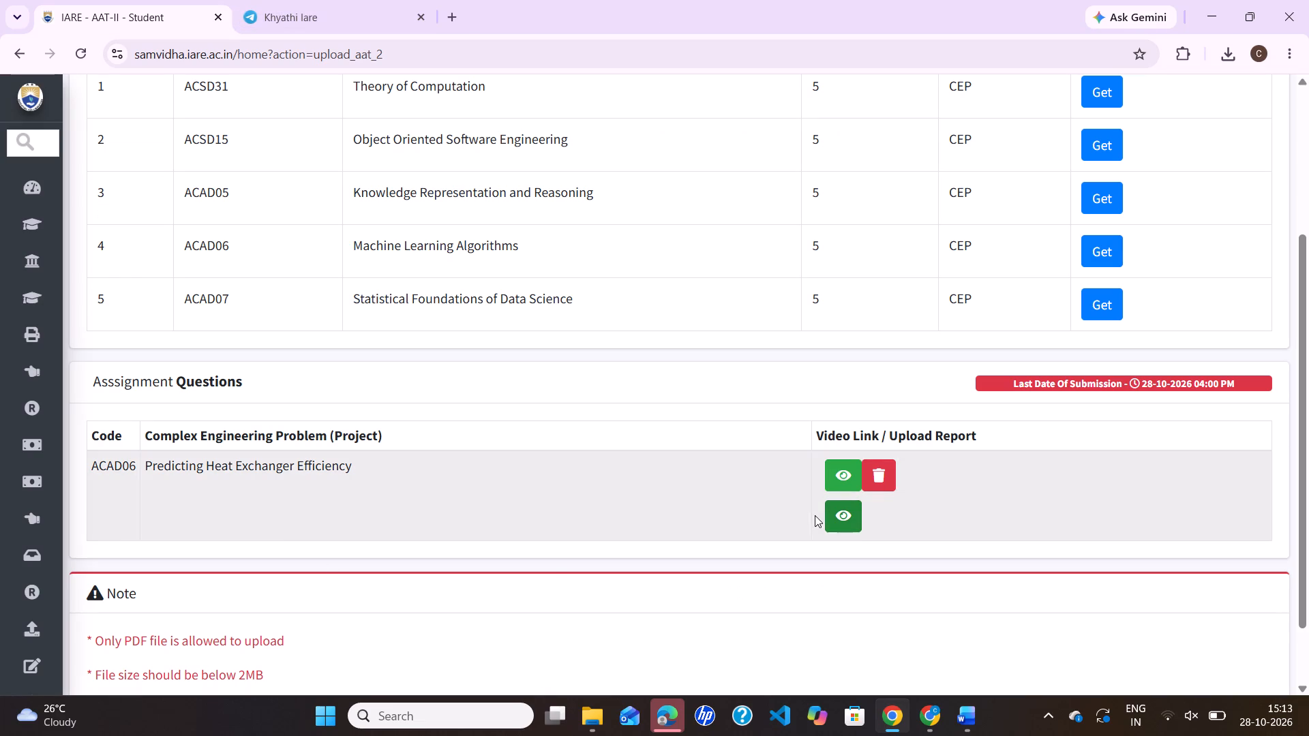
# Open the KRR REPORT PDF from the Downloads folder to check it, and minimise its window.
pyautogui.click(591, 705)
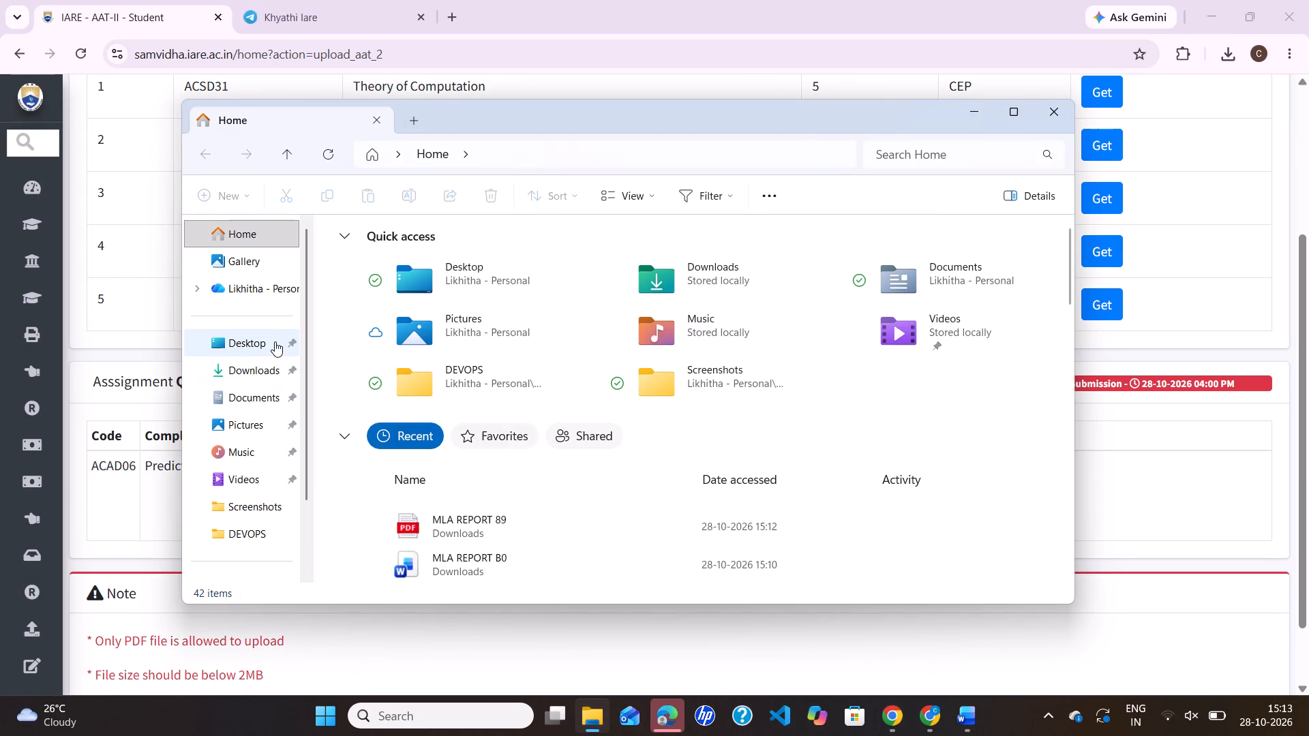
pyautogui.click(269, 365)
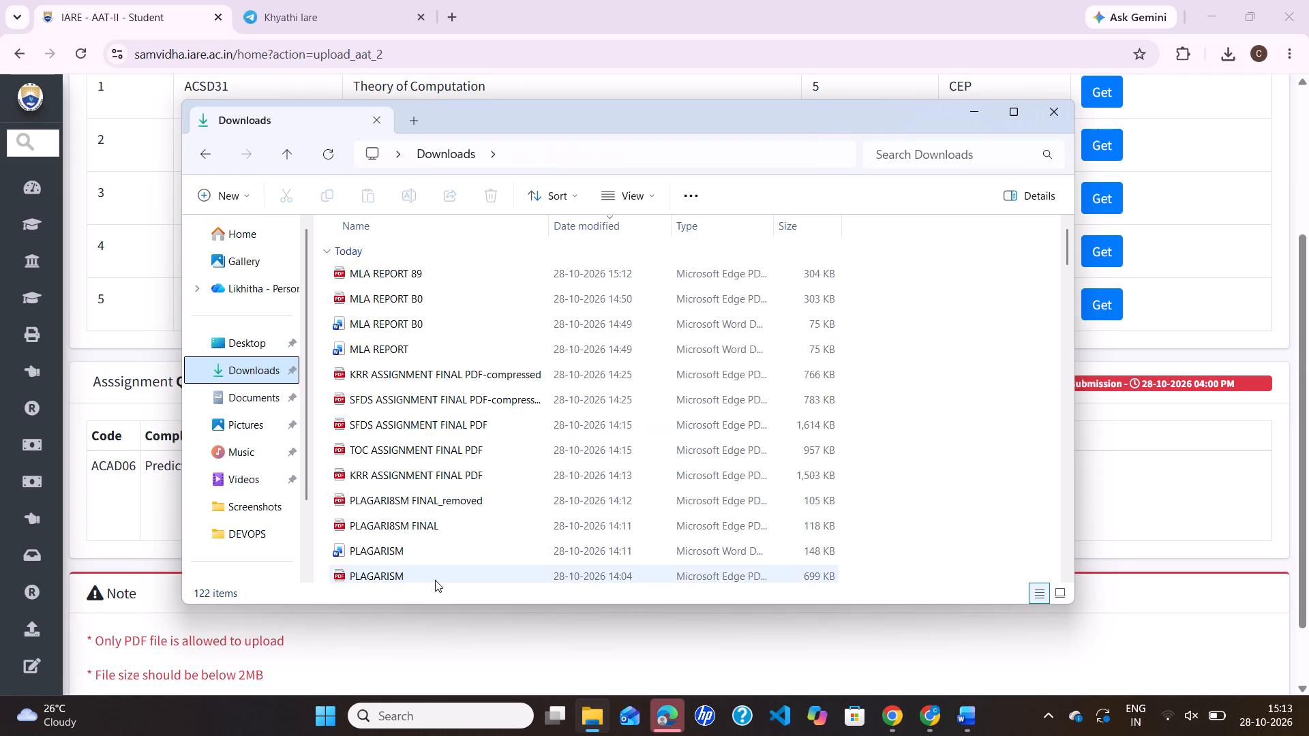
pyautogui.scroll(-2, 447, 519)
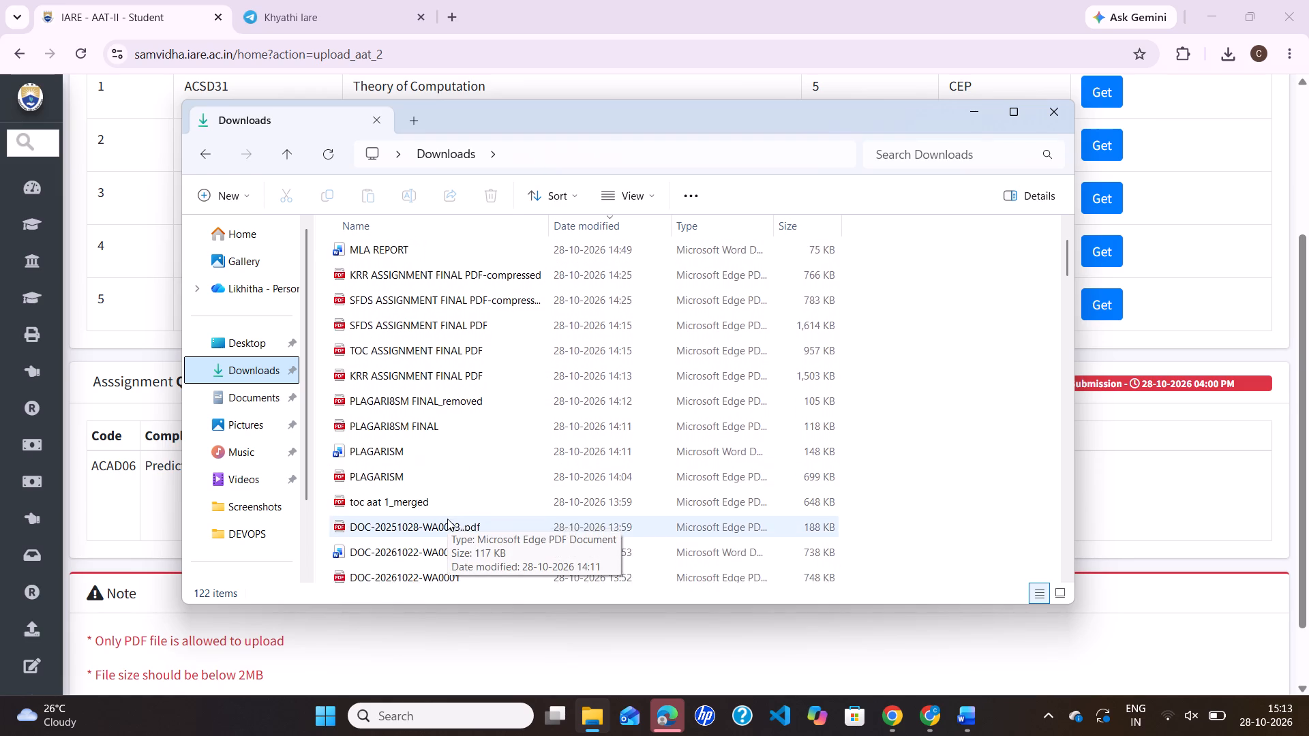
pyautogui.scroll(-4, 447, 519)
pyautogui.tripleClick(447, 519)
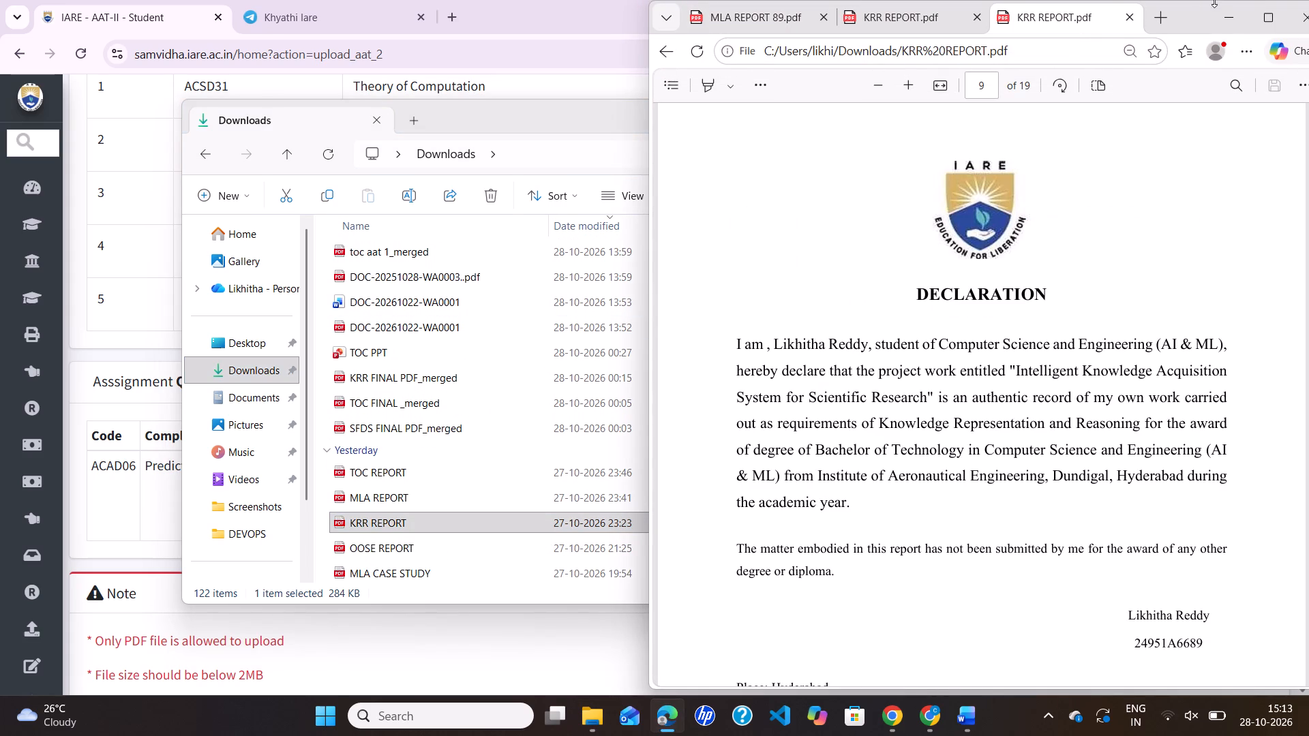
pyautogui.click(1236, 27)
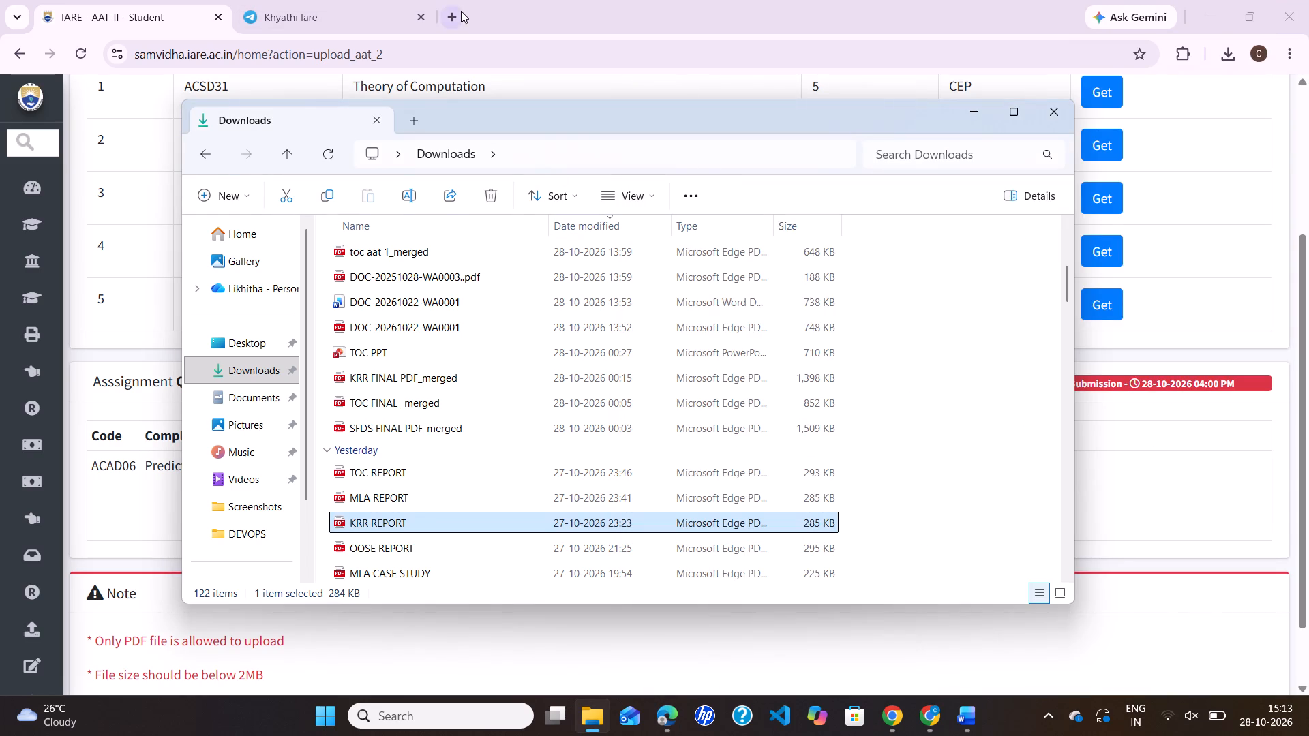
# Switch to Chrome and search Google for "pdf to word" in a new tab.
pyautogui.click(461, 11)
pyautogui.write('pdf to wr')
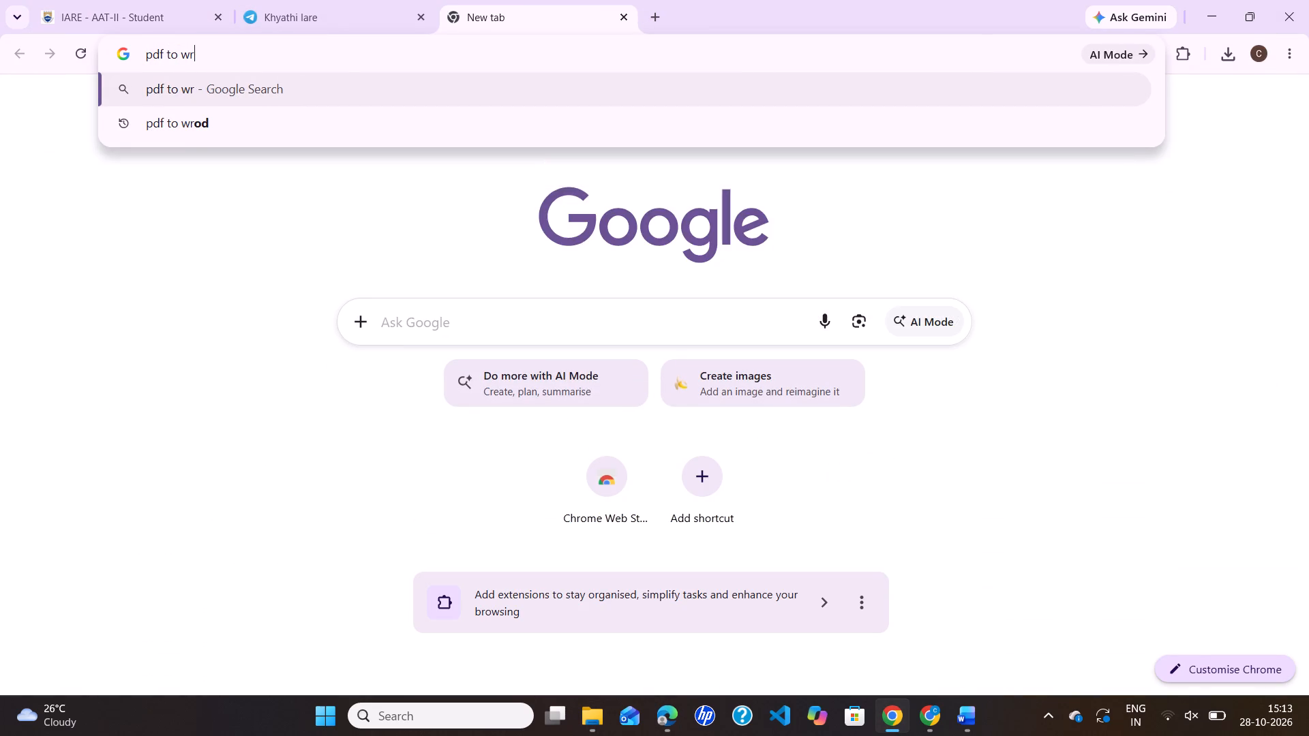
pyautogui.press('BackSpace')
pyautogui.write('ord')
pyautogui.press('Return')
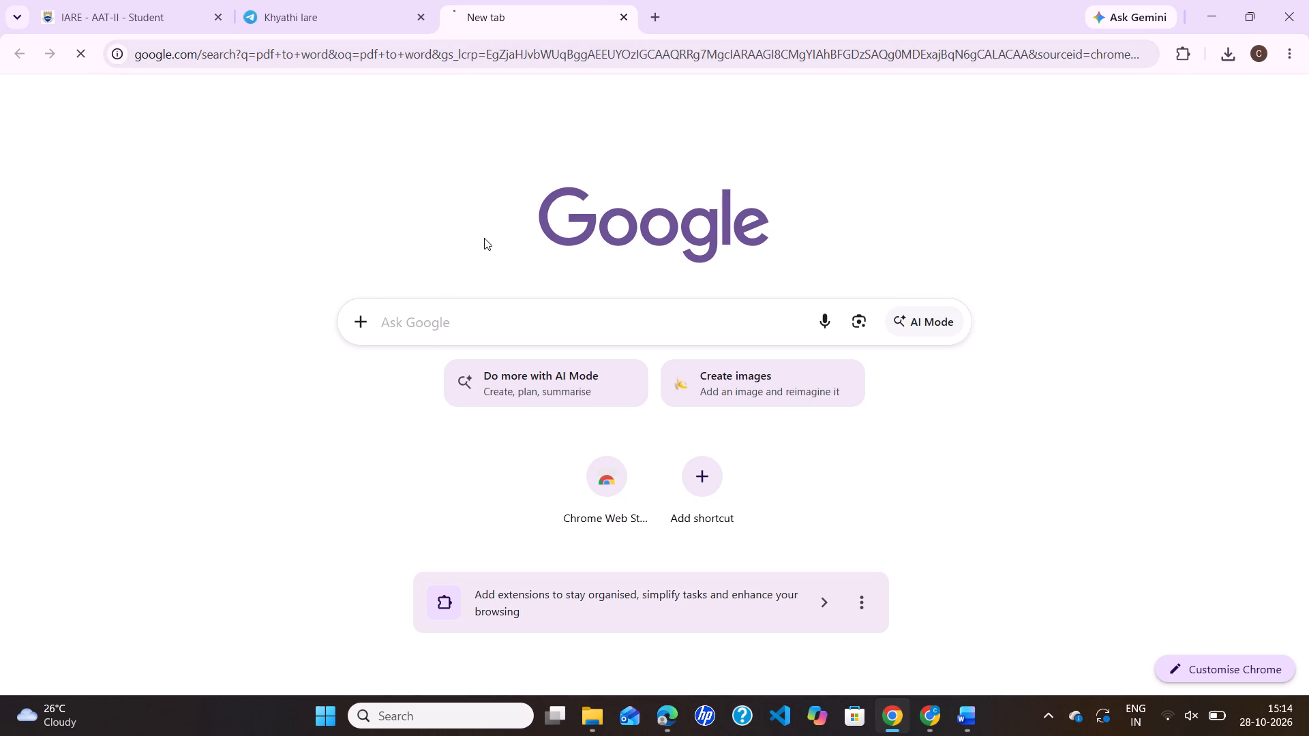
pyautogui.click(442, 323)
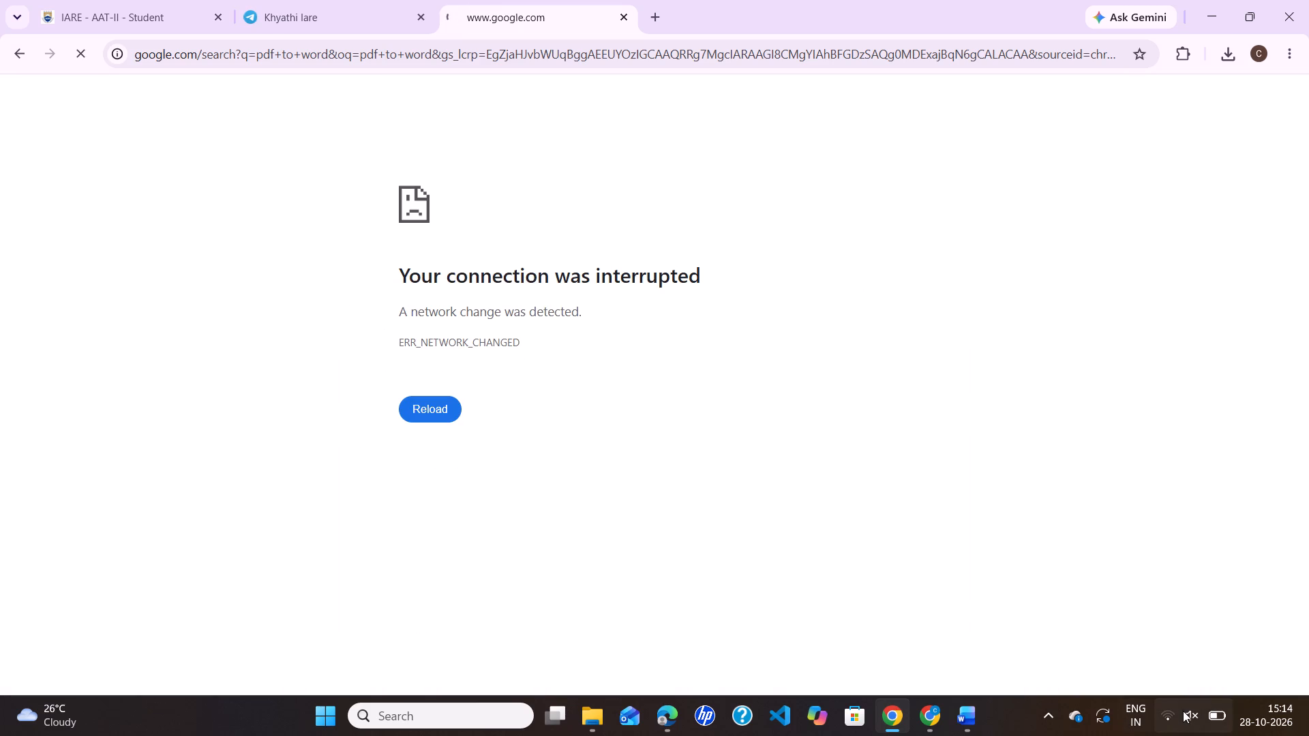
# Switch the Wi-Fi connection to the Canteen_5 network, keeping automatic connection enabled.
pyautogui.click(1165, 719)
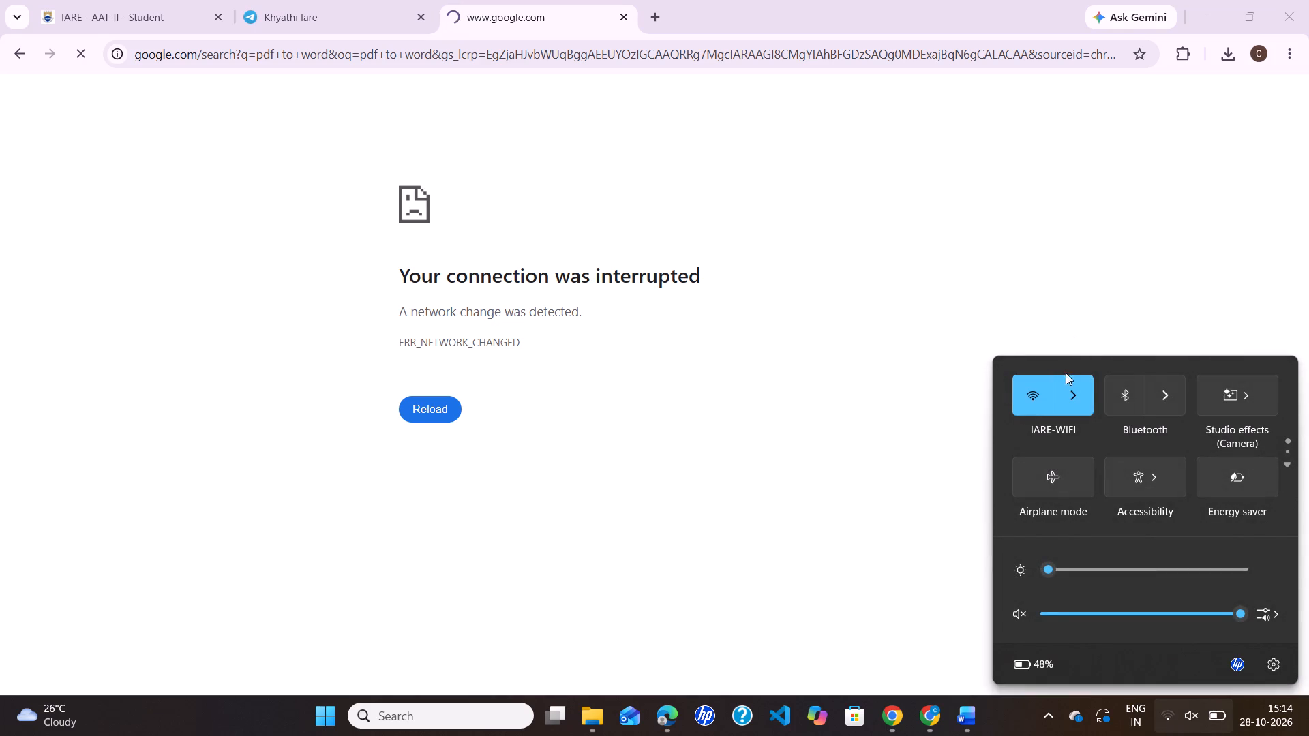
pyautogui.click(1068, 383)
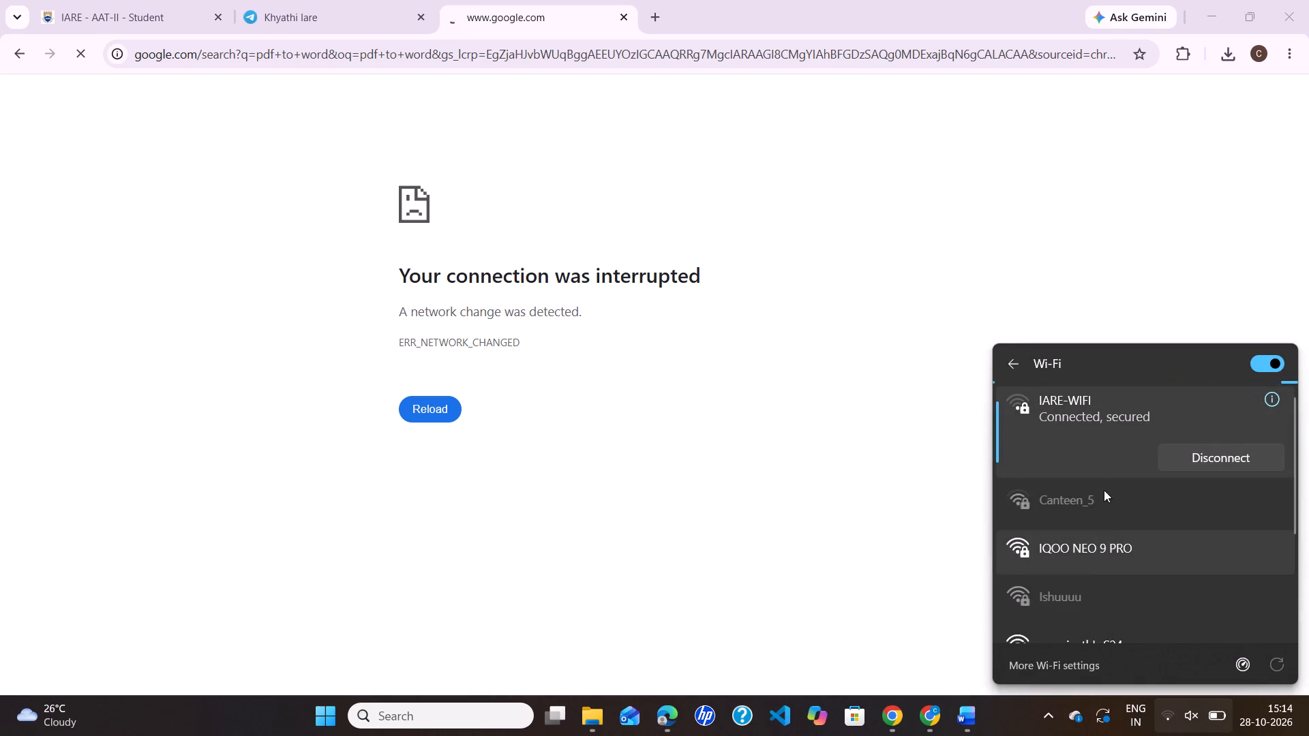
pyautogui.click(1108, 500)
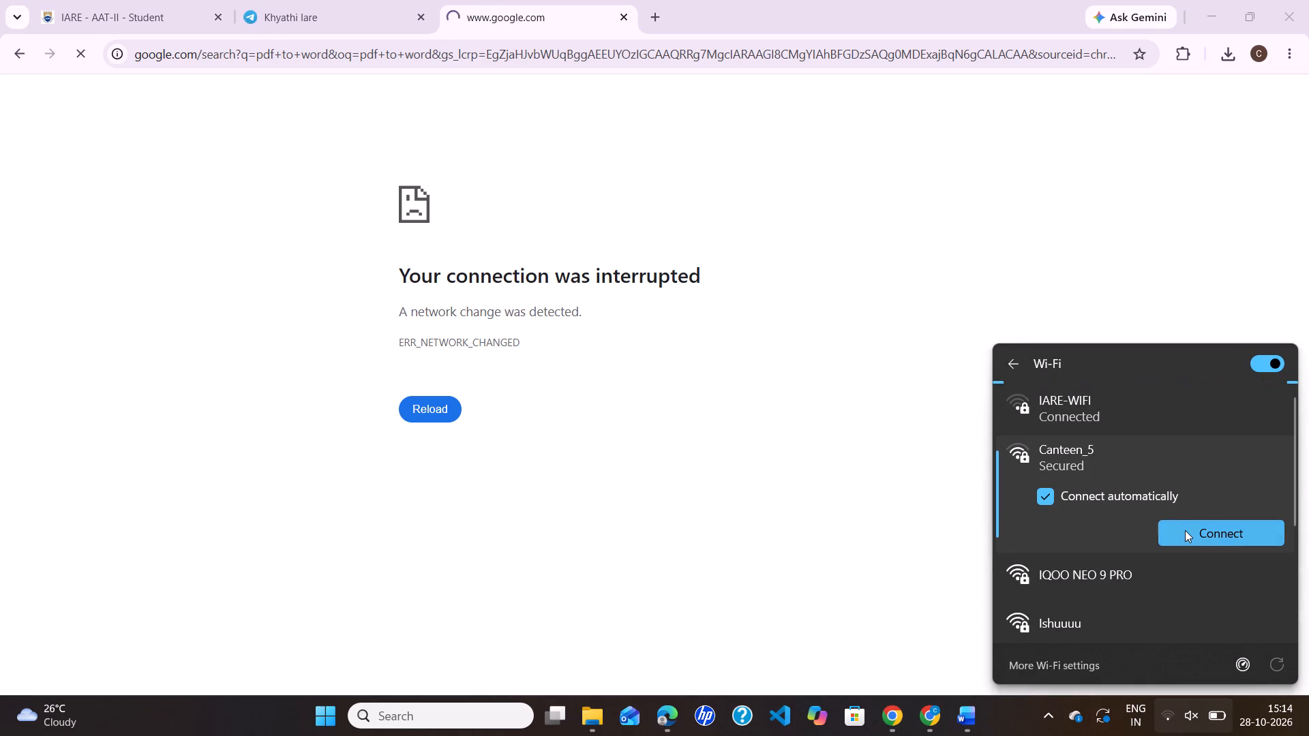
pyautogui.click(1185, 530)
pyautogui.click(917, 547)
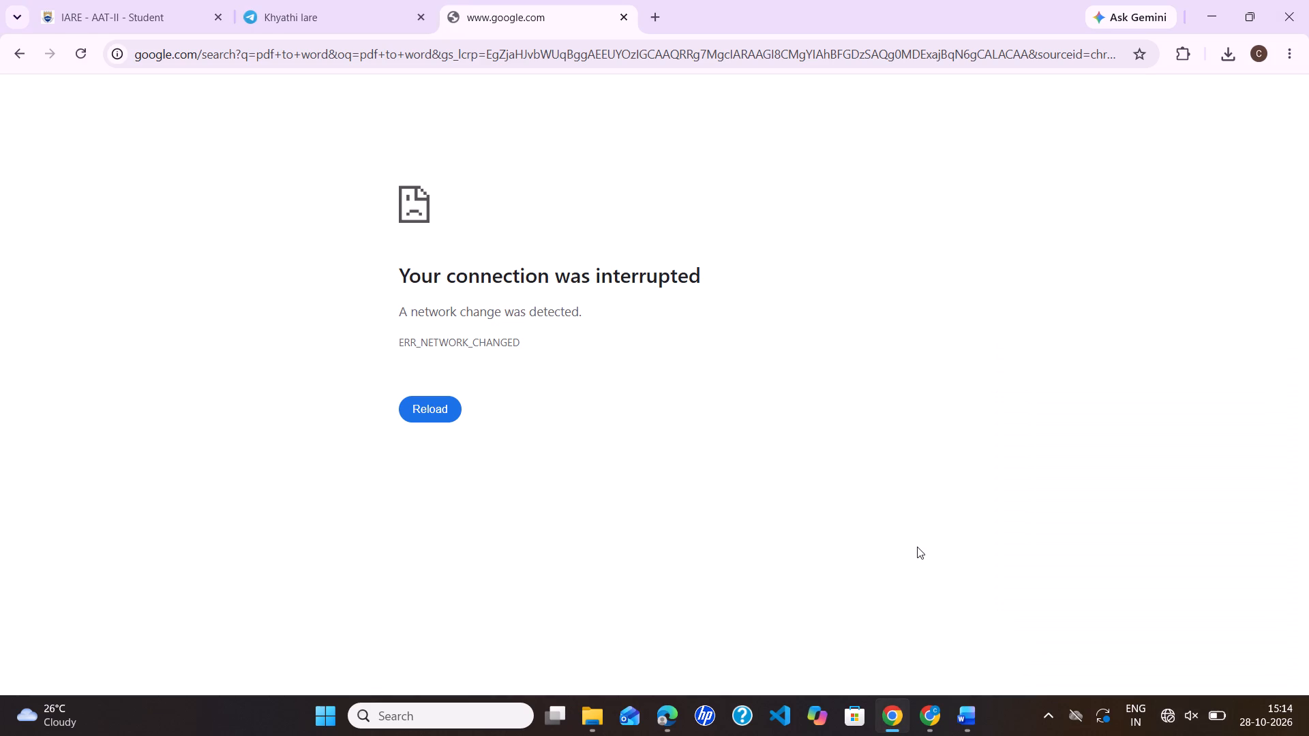
# Reload the interrupted search and open iLovePDF's PDF to Word converter from the results.
pyautogui.click(440, 405)
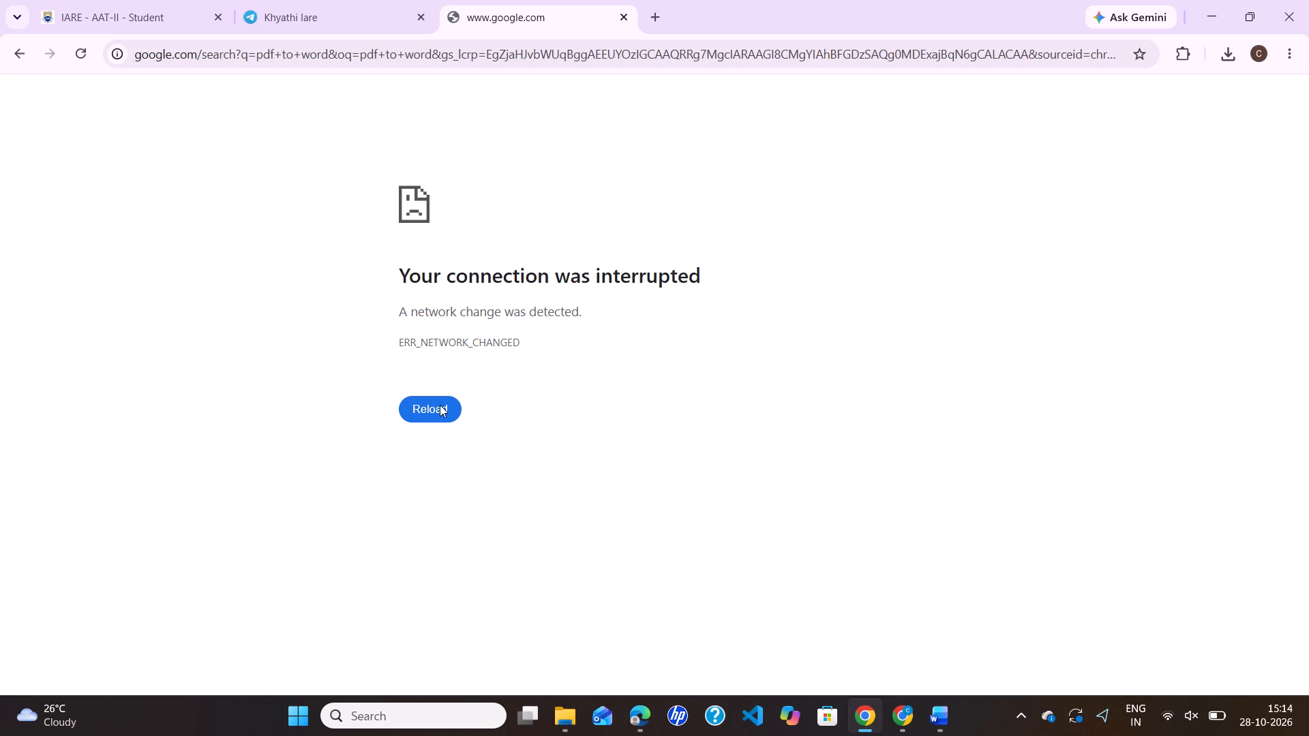
pyautogui.click(85, 50)
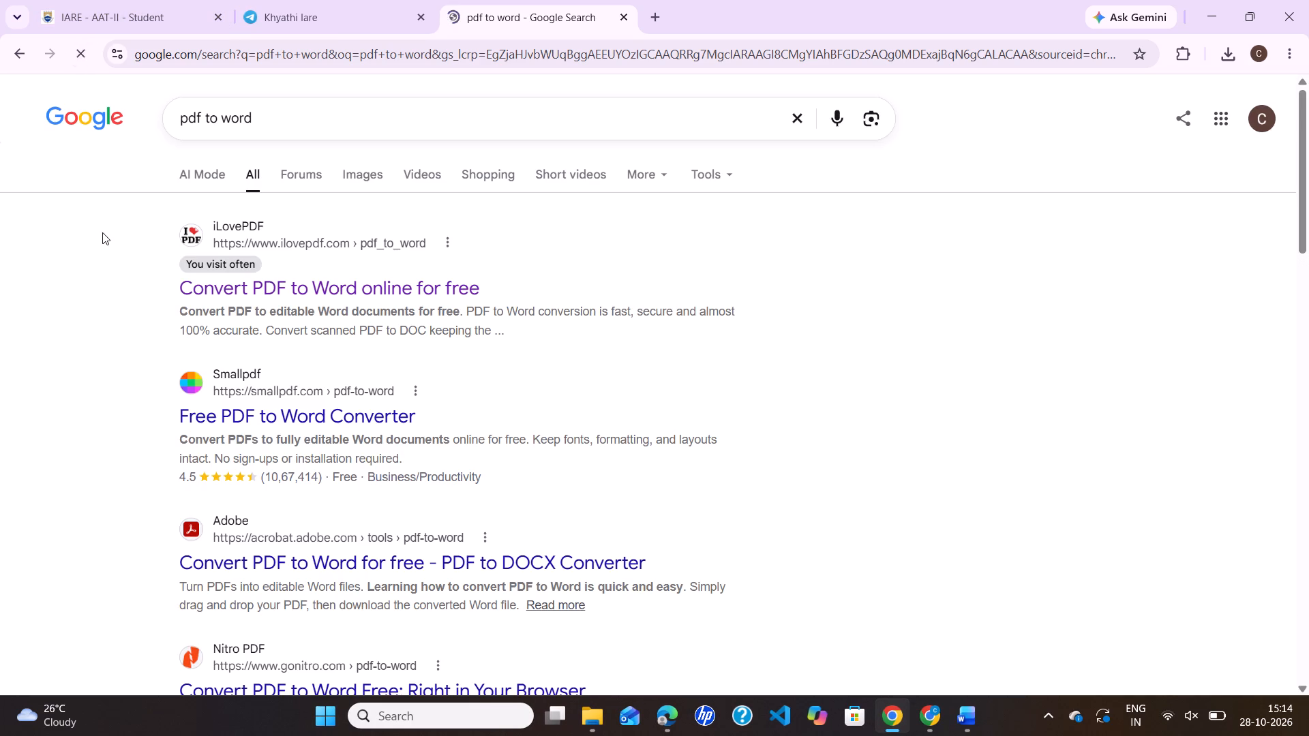
pyautogui.click(236, 290)
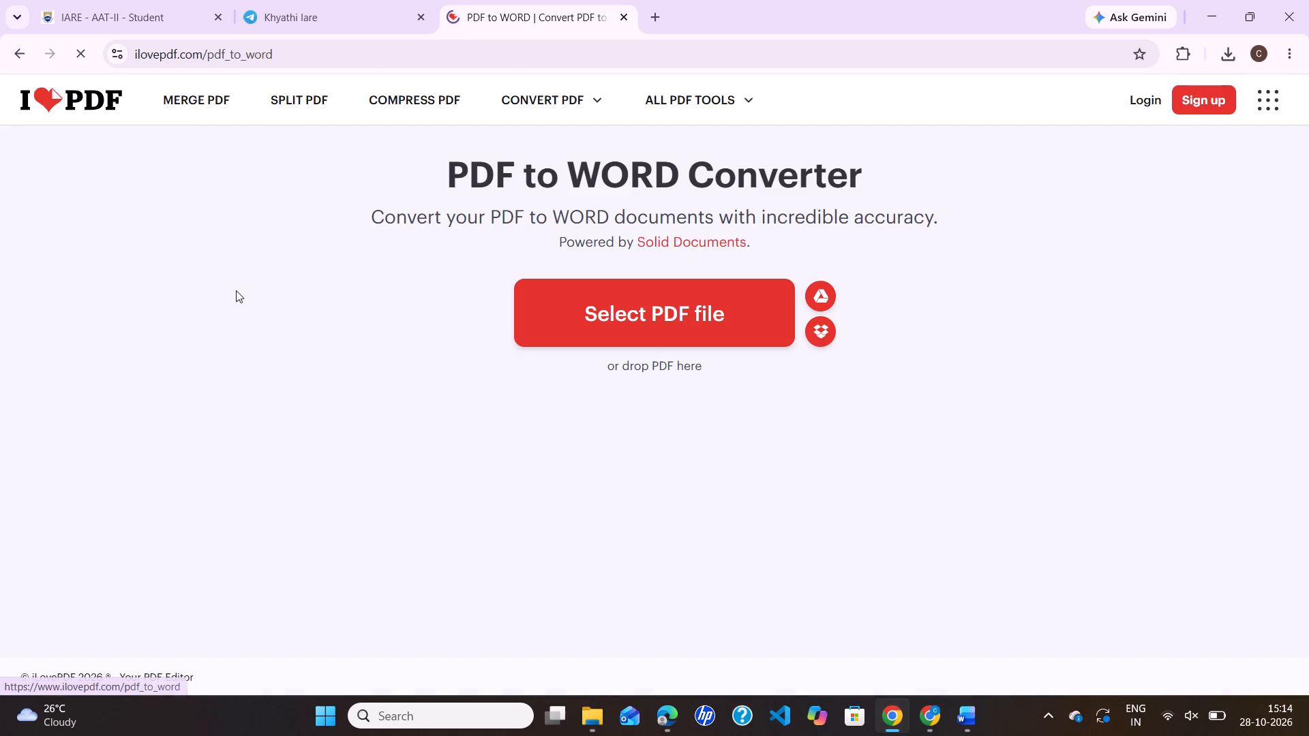
# Convert the KRR REPORT PDF from the Downloads folder to Word and download the converted document.
pyautogui.click(547, 311)
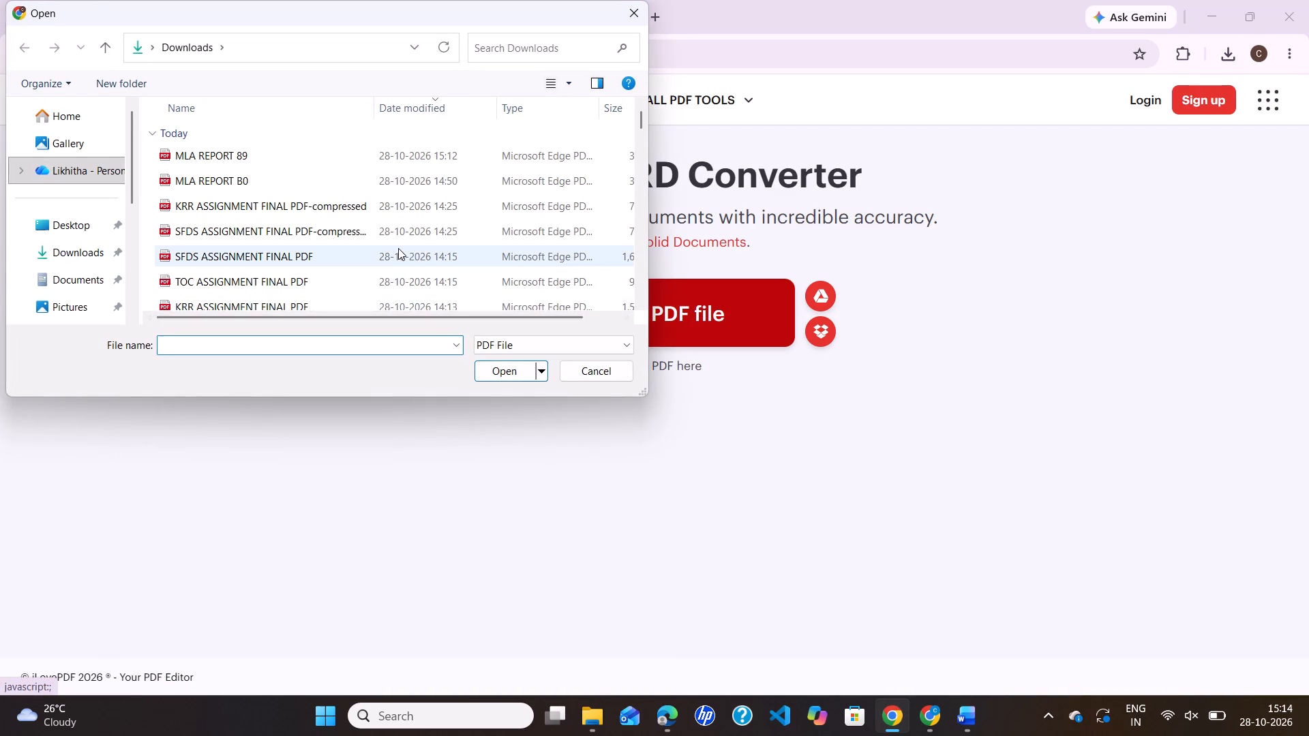
pyautogui.scroll(-2, 398, 248)
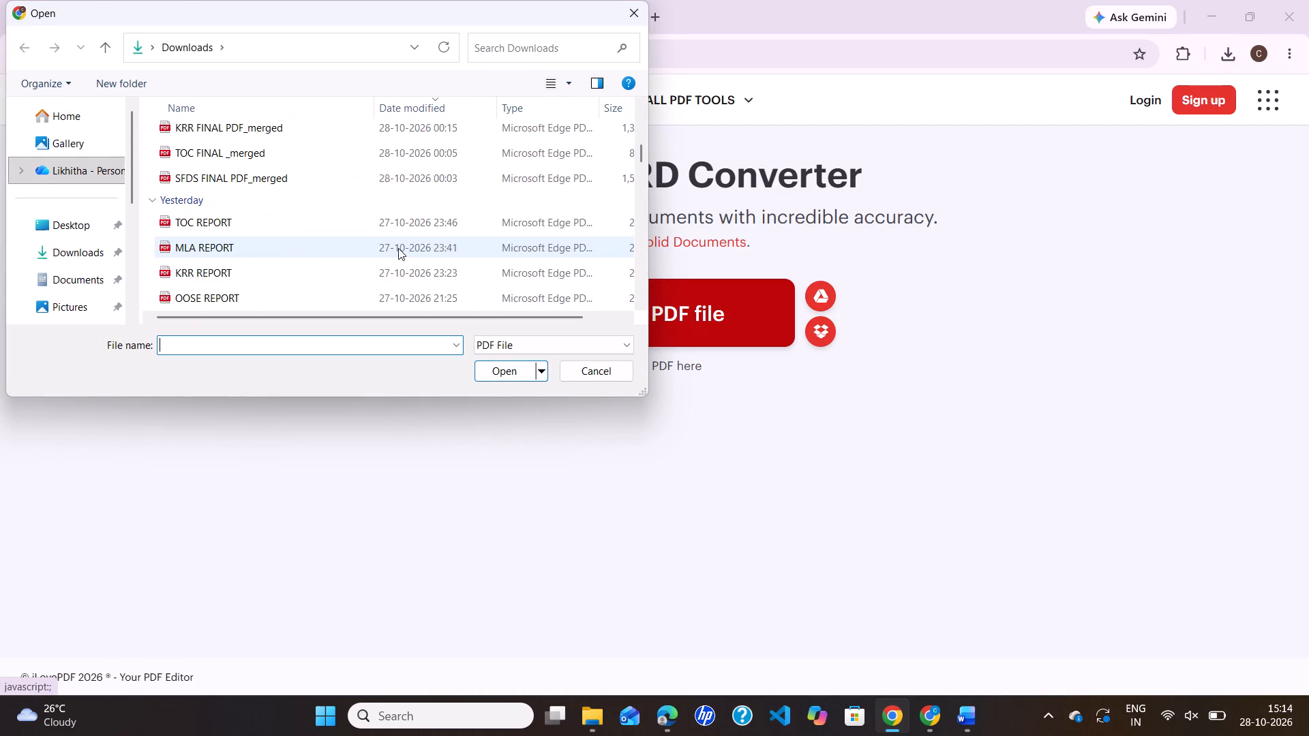
pyautogui.click(403, 277)
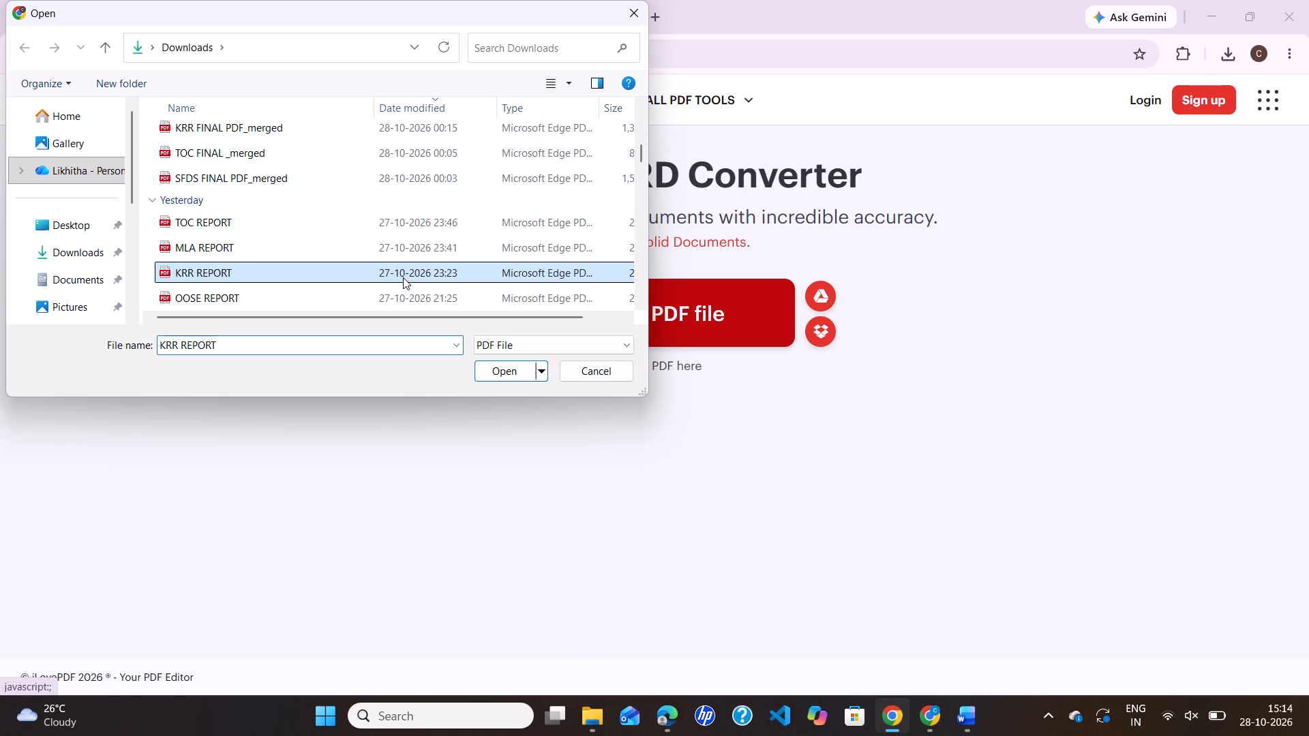
pyautogui.click(517, 374)
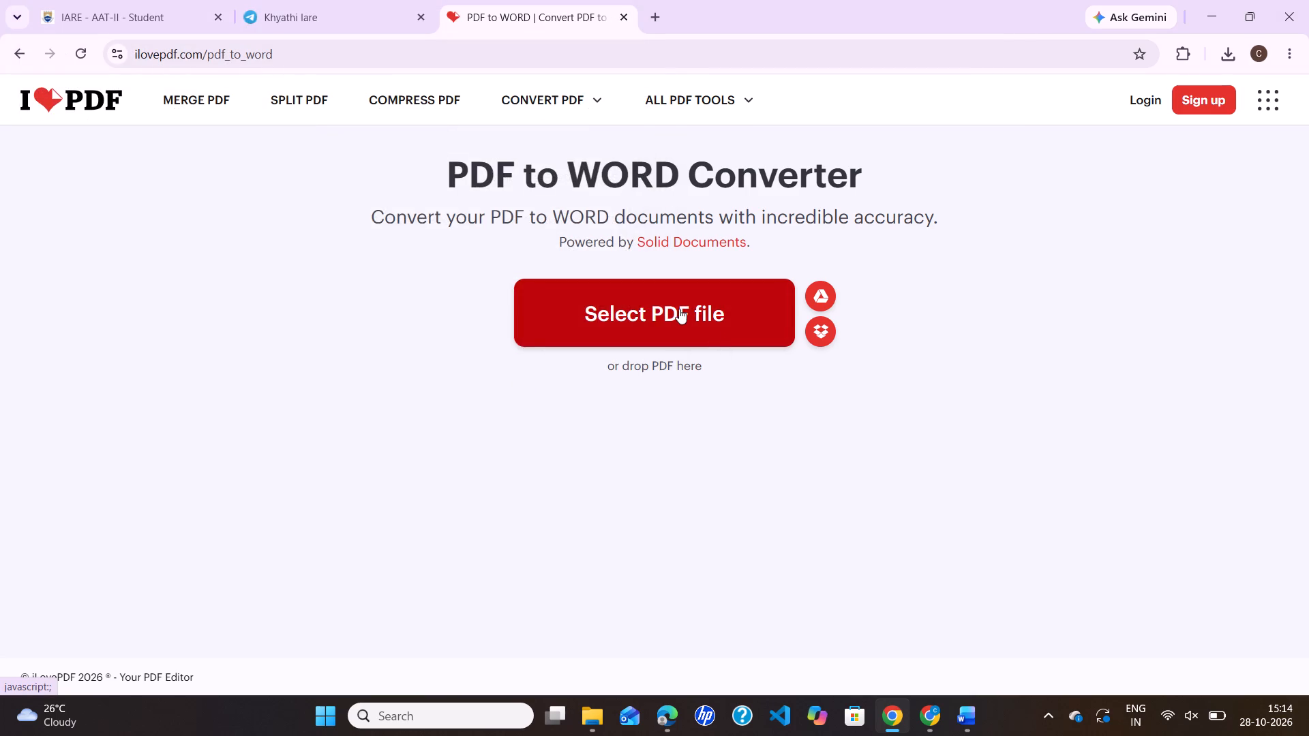
pyautogui.click(1090, 622)
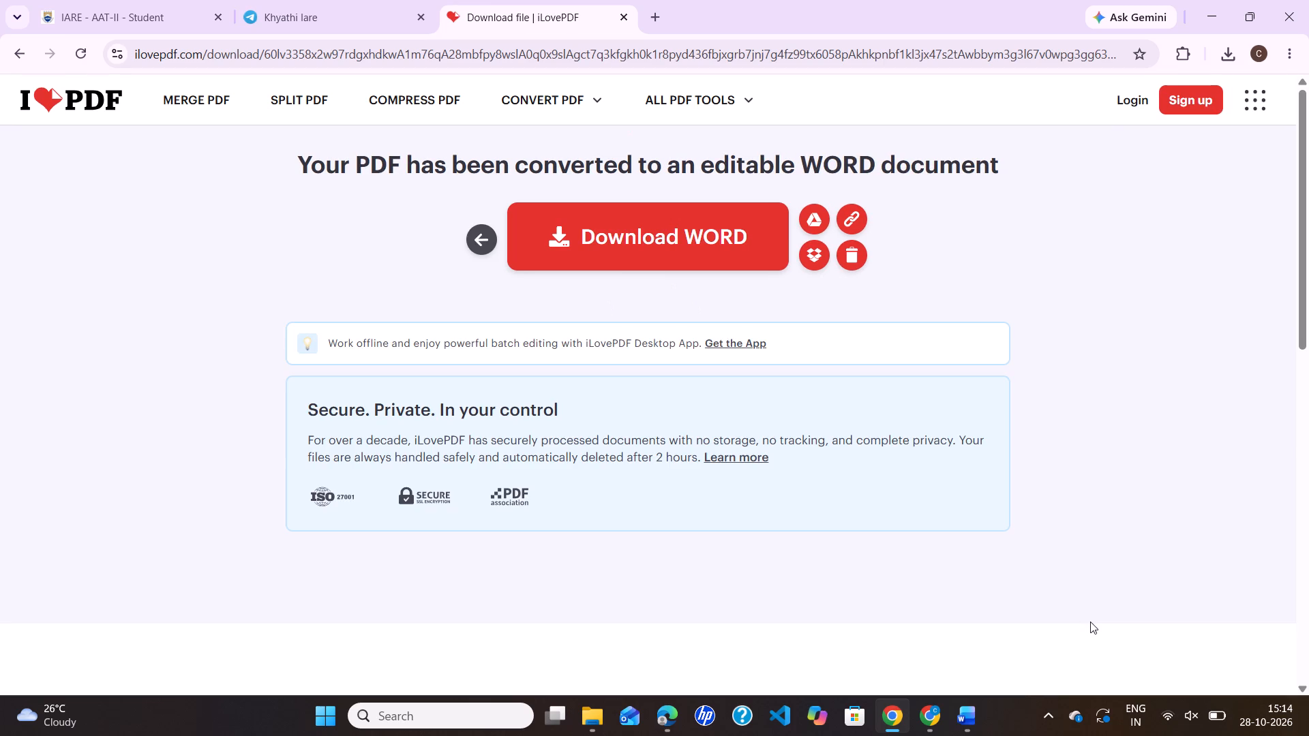
pyautogui.click(727, 232)
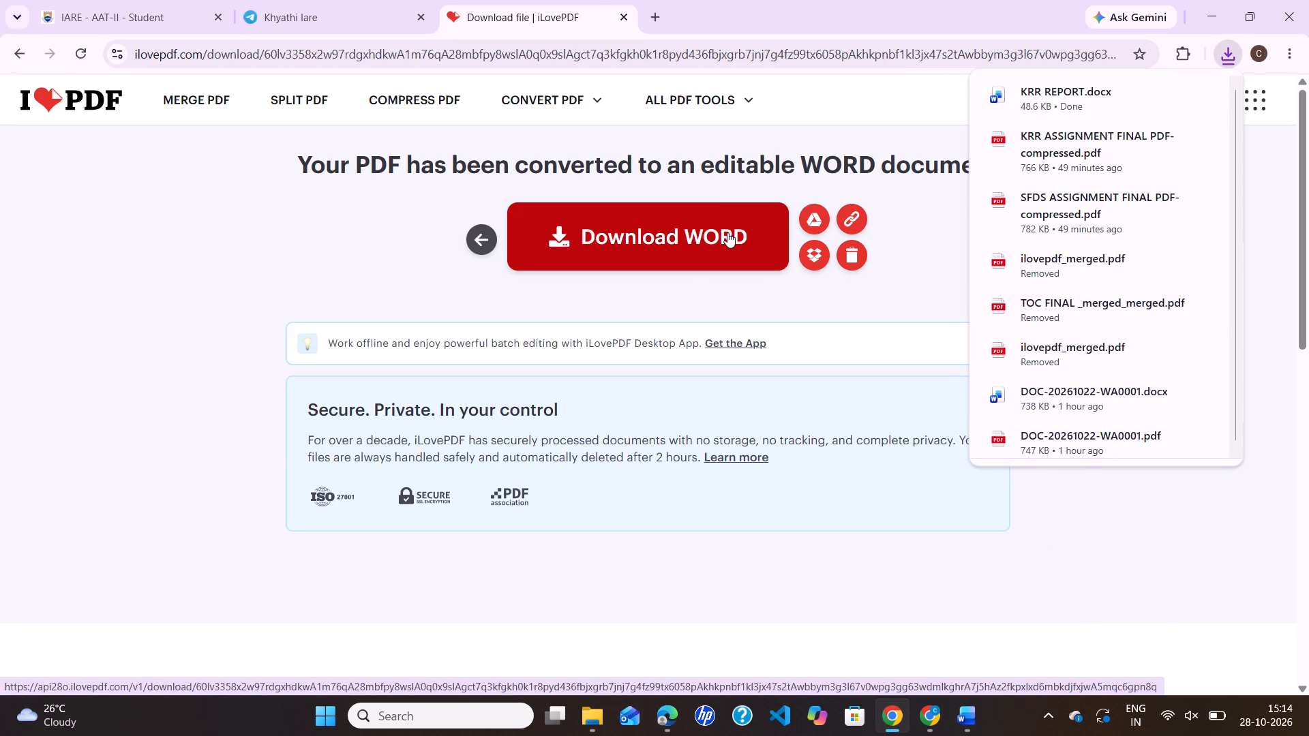
# Open the downloaded KRR REPORT.docx in Word, look through its pages up to the cover page, and enable editing.
pyautogui.click(1048, 111)
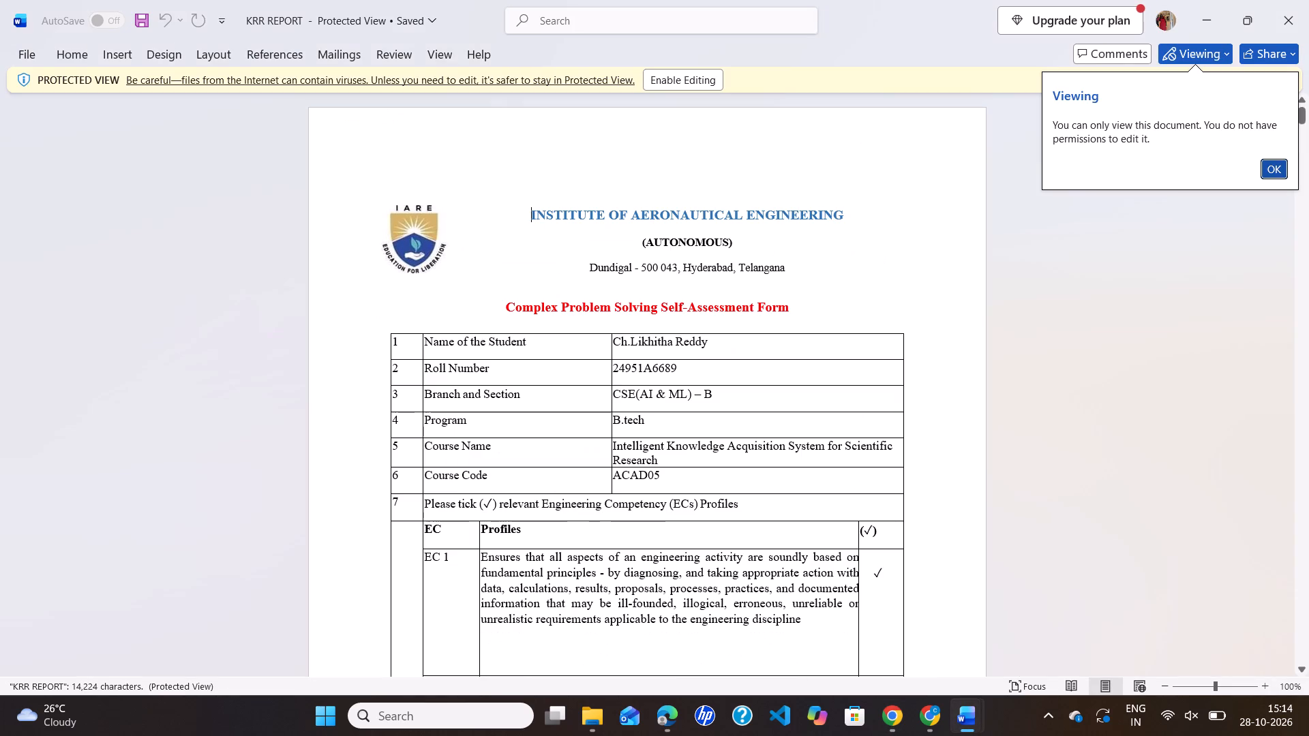
pyautogui.scroll(-1, 820, 327)
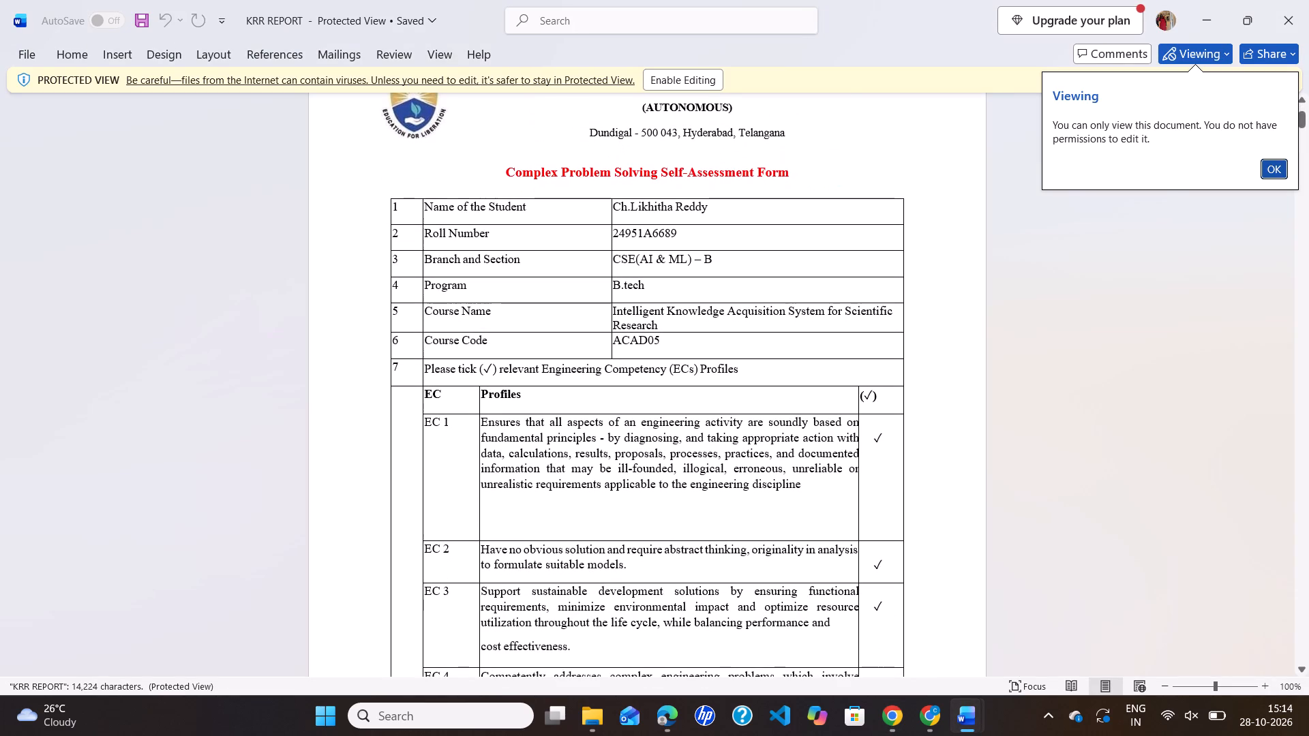
pyautogui.scroll(-4, 820, 327)
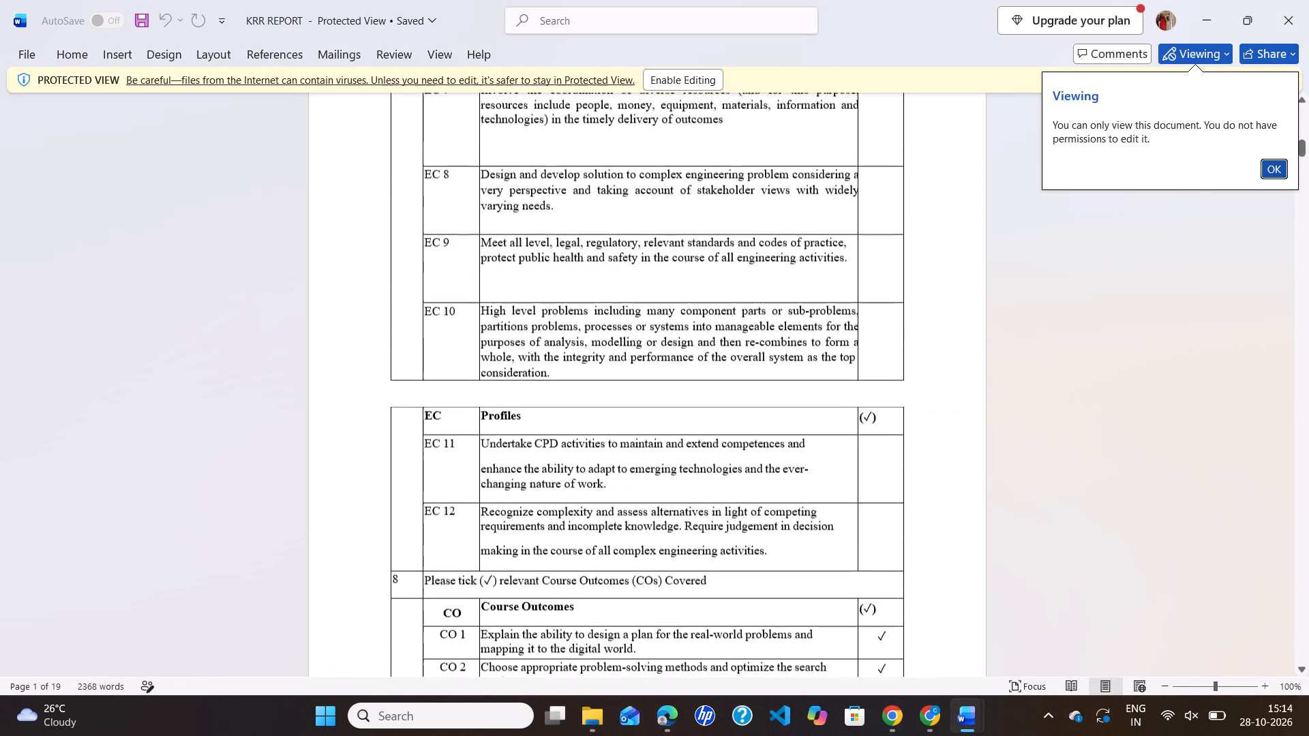
pyautogui.scroll(-6, 820, 327)
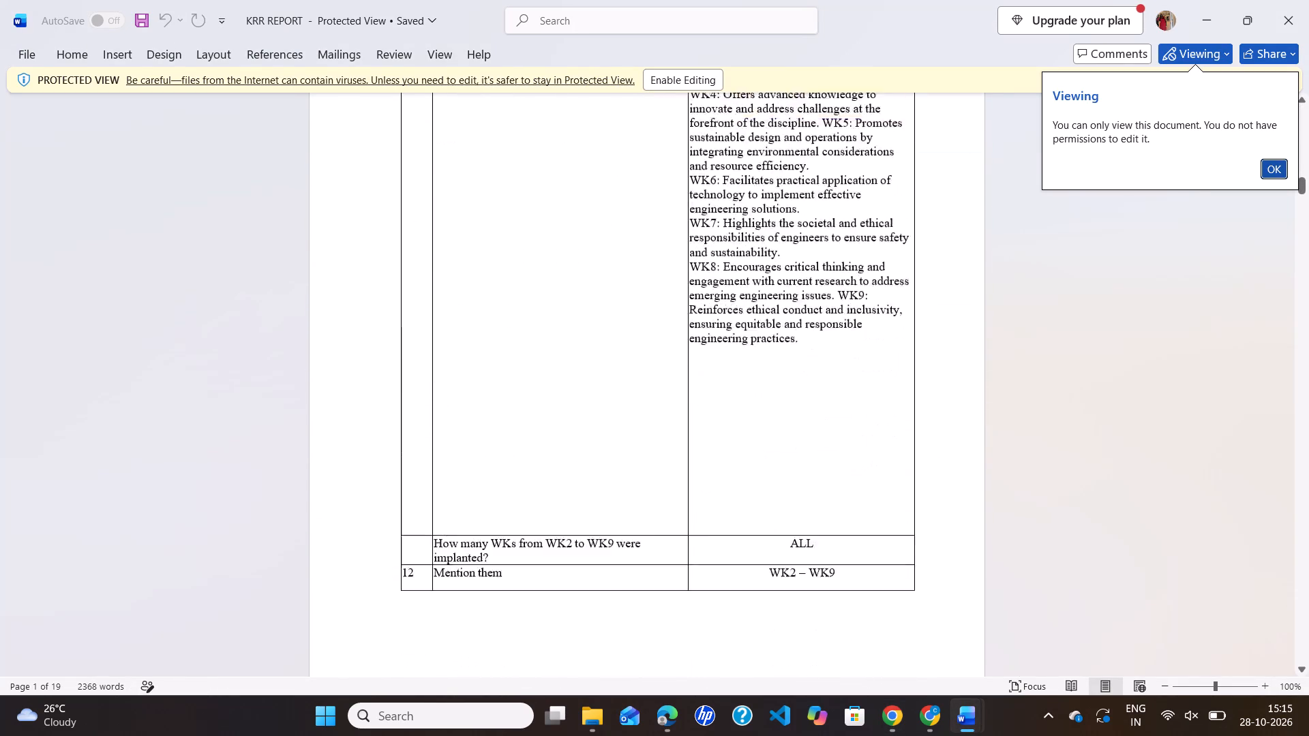
pyautogui.scroll(-5, 820, 327)
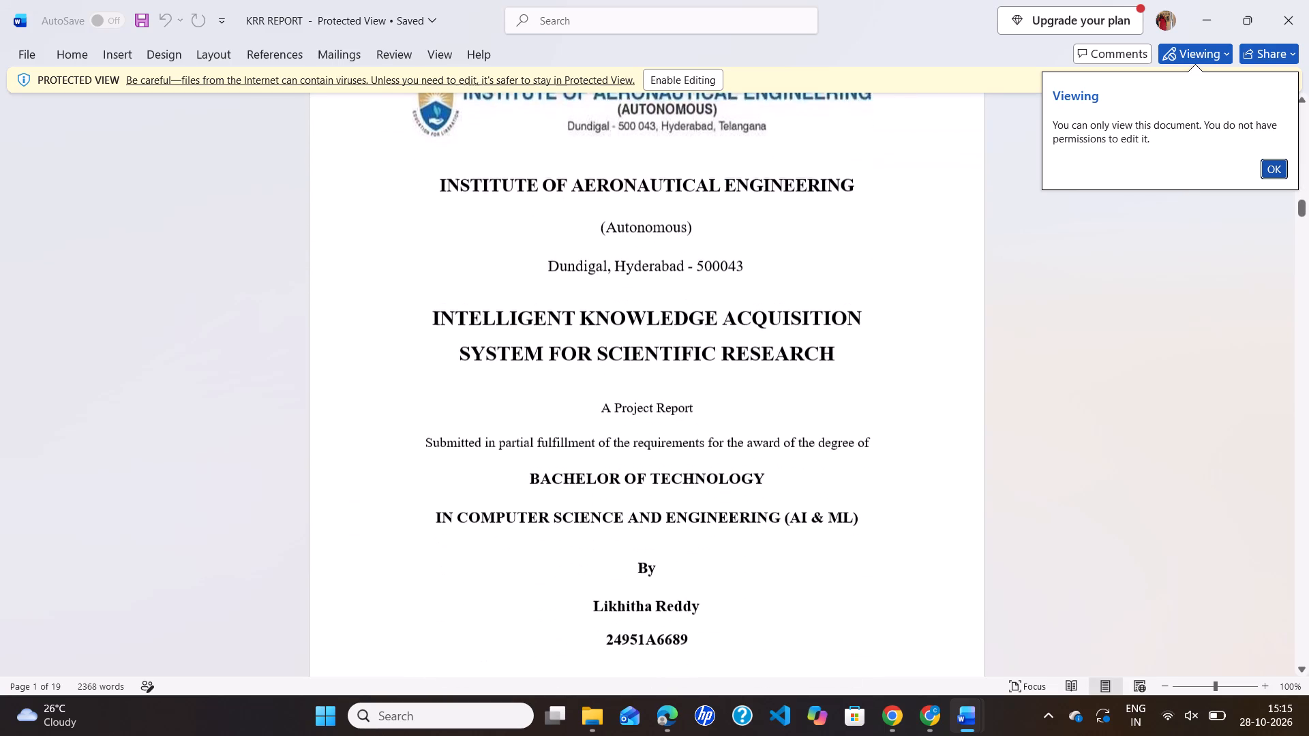
pyautogui.scroll(-4, 820, 327)
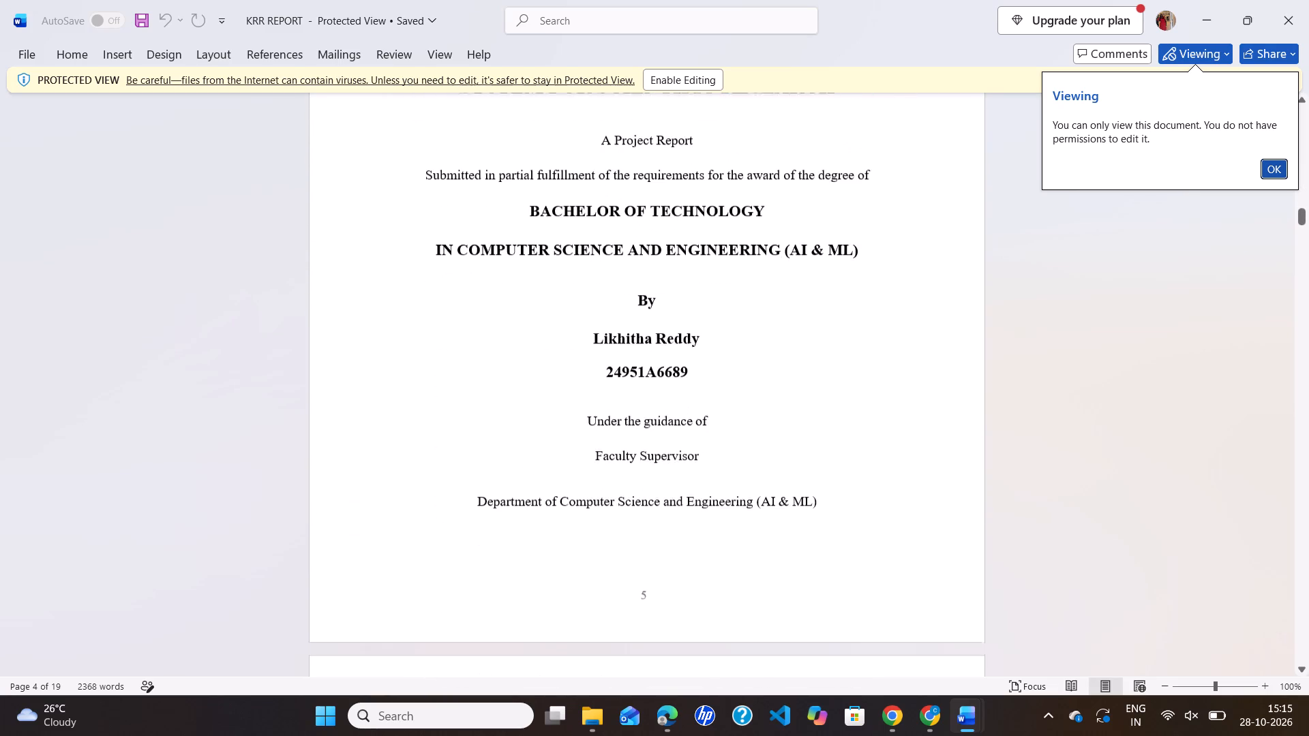
pyautogui.click(694, 83)
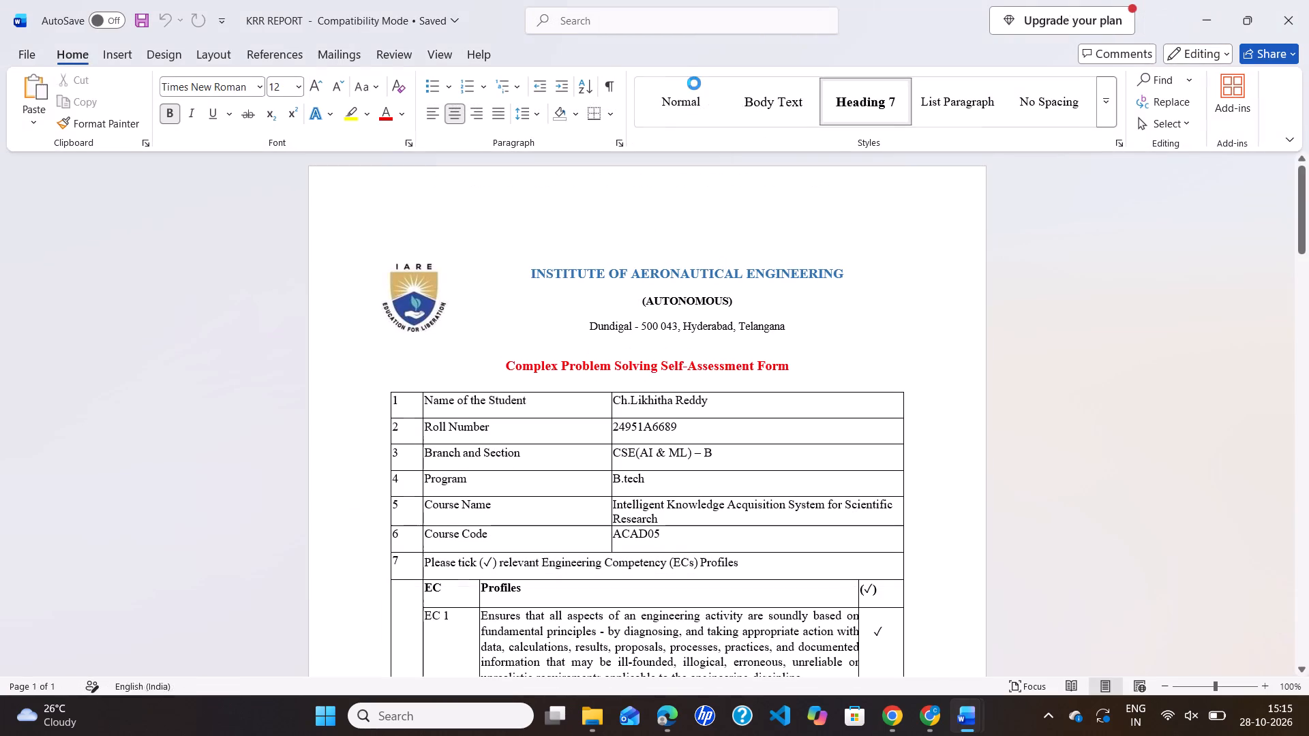
# Copy the IARE logo picture above the DECLARATION heading in KRR REPORT.
pyautogui.scroll(-5, 669, 355)
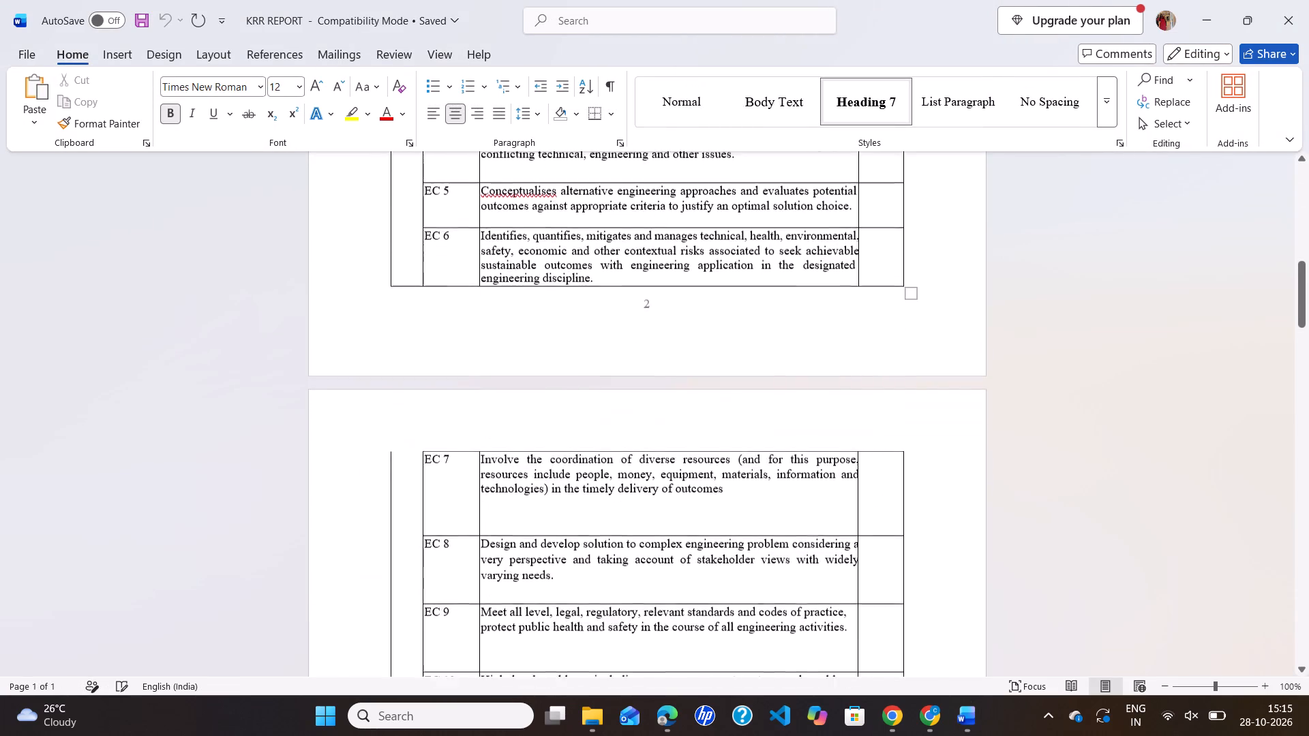
pyautogui.scroll(-8, 669, 355)
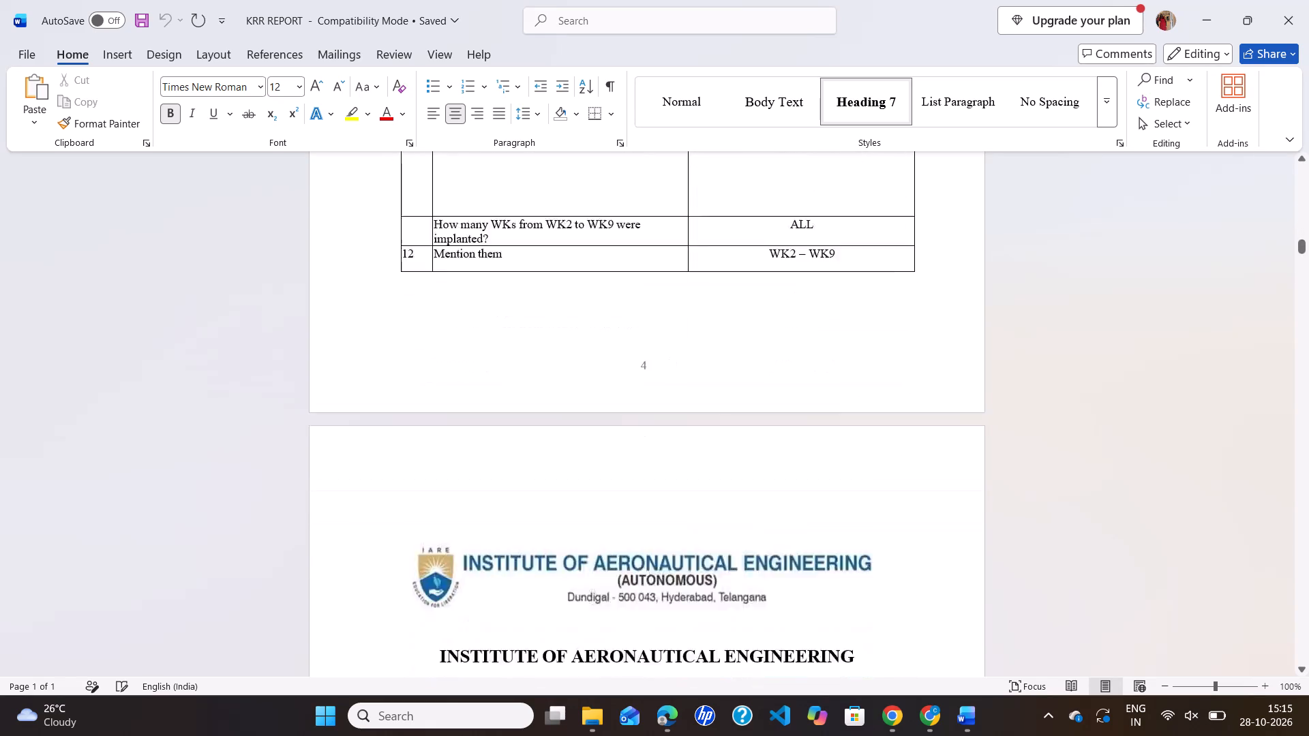
pyautogui.scroll(-4, 669, 355)
pyautogui.scroll(1, 669, 355)
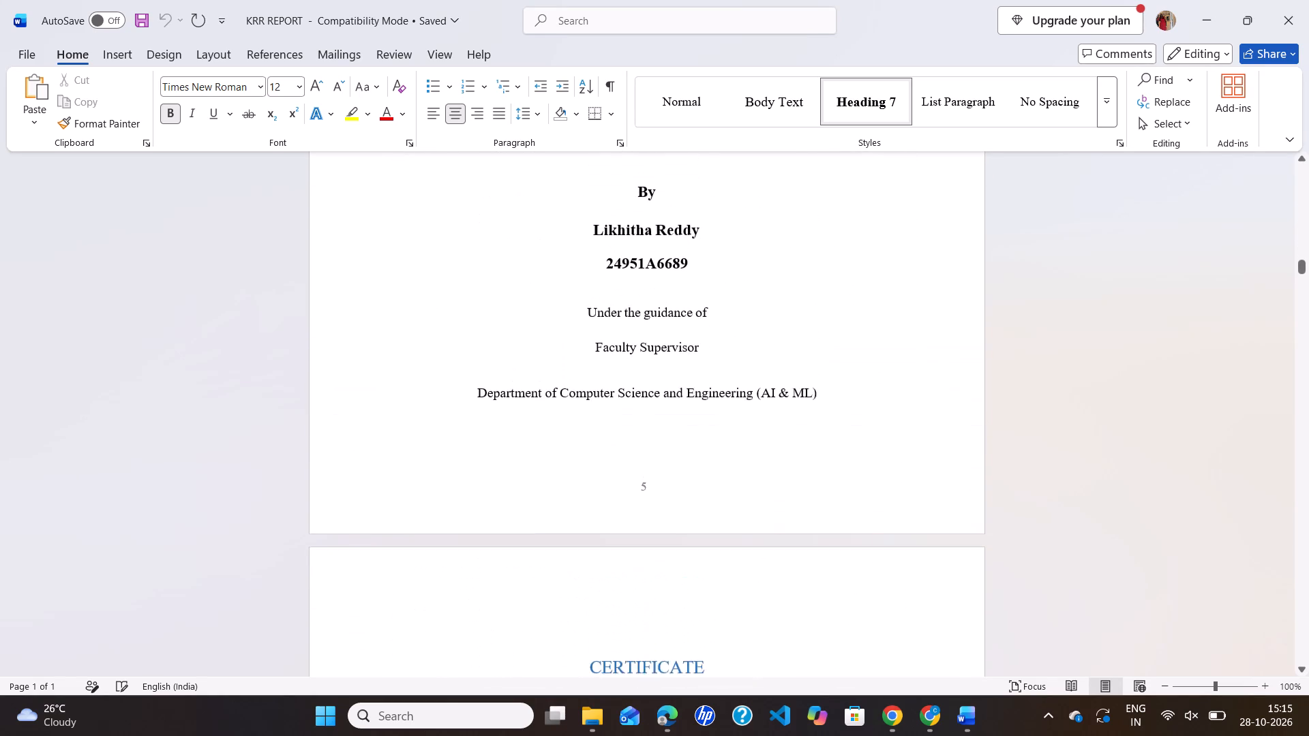
pyautogui.scroll(1, 669, 355)
pyautogui.scroll(-3, 738, 452)
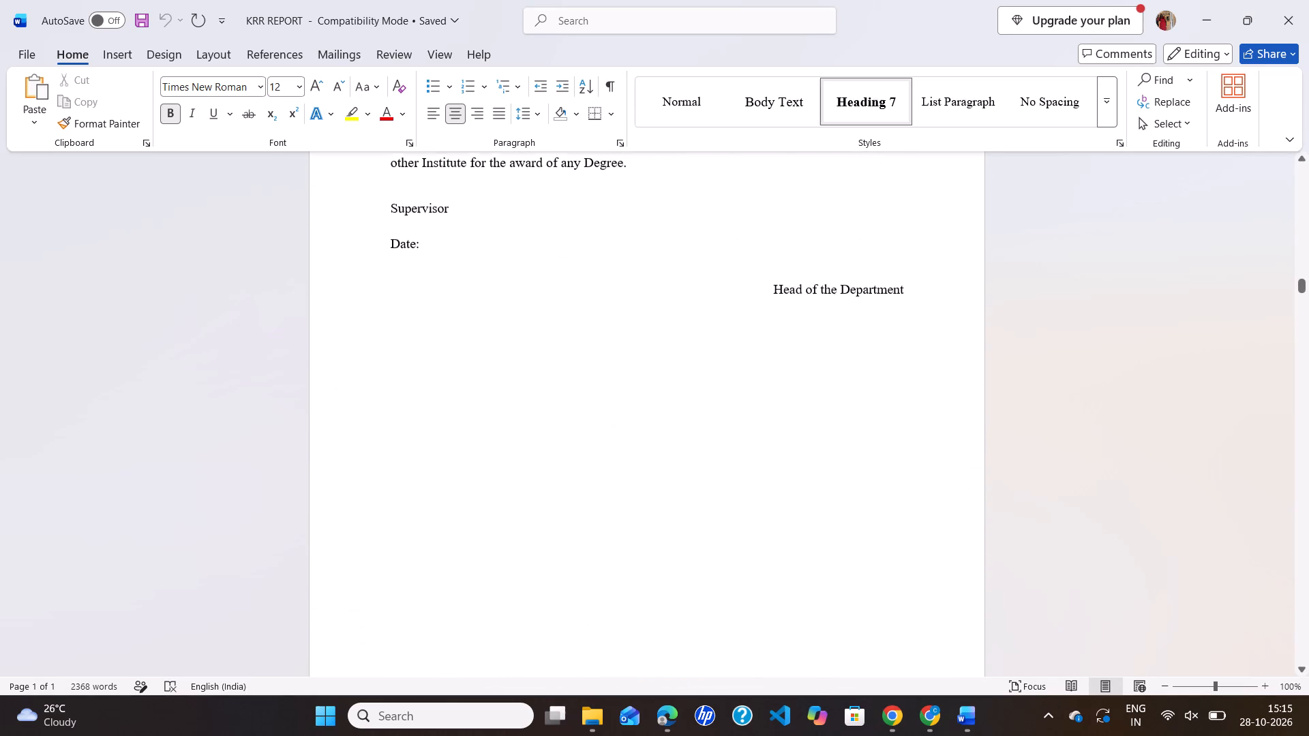
pyautogui.scroll(-6, 693, 498)
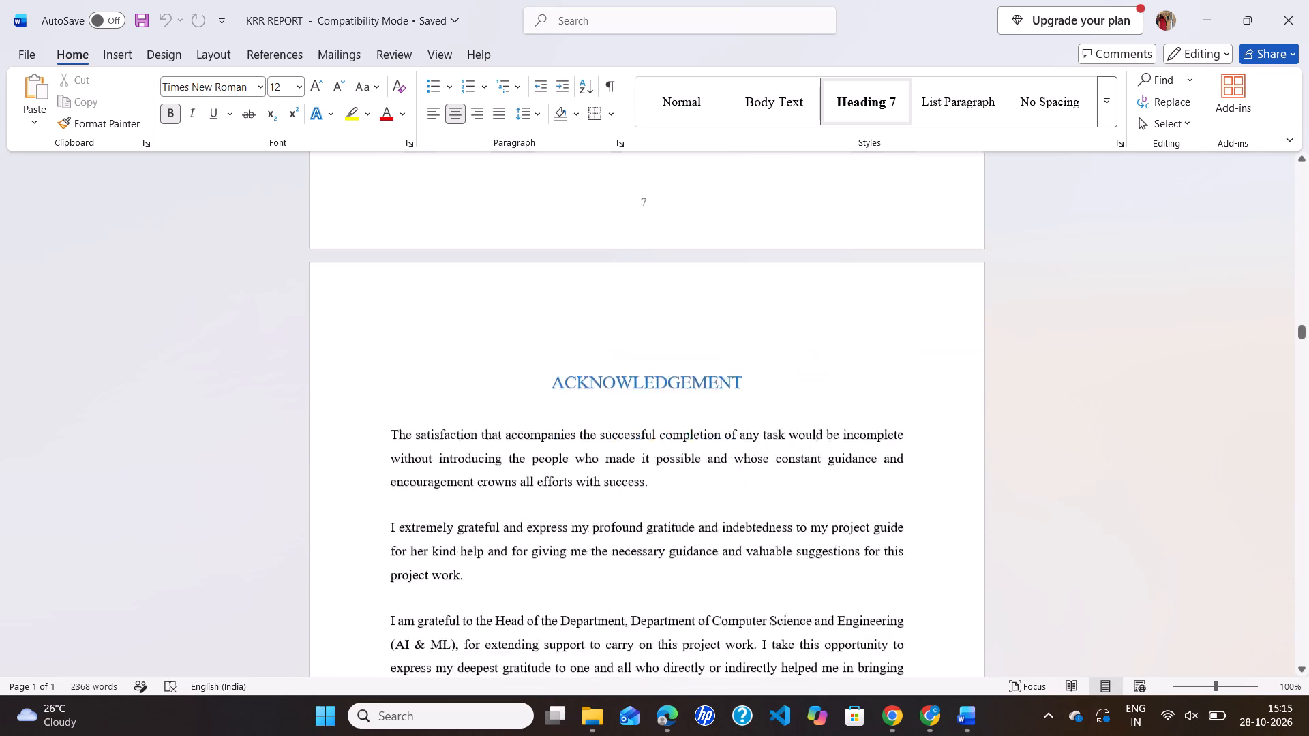
pyautogui.scroll(-7, 693, 498)
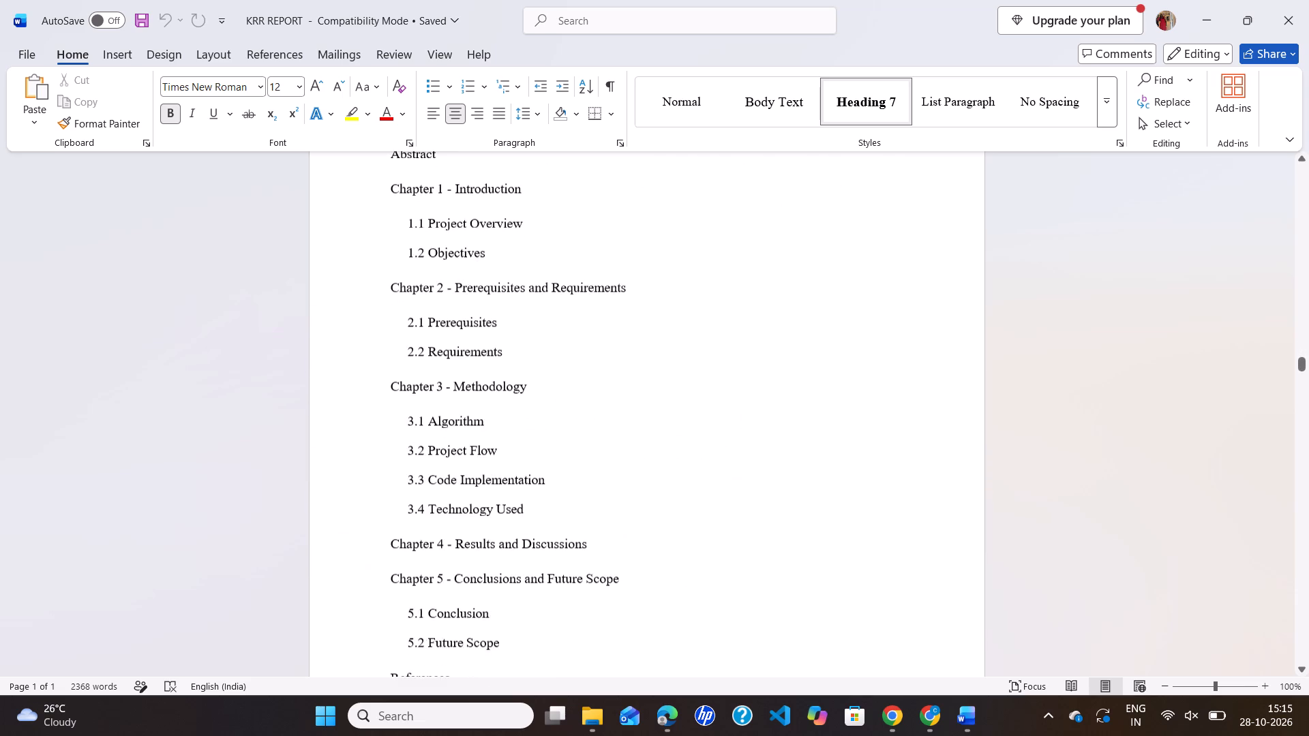
pyautogui.scroll(-4, 693, 498)
pyautogui.click(652, 404)
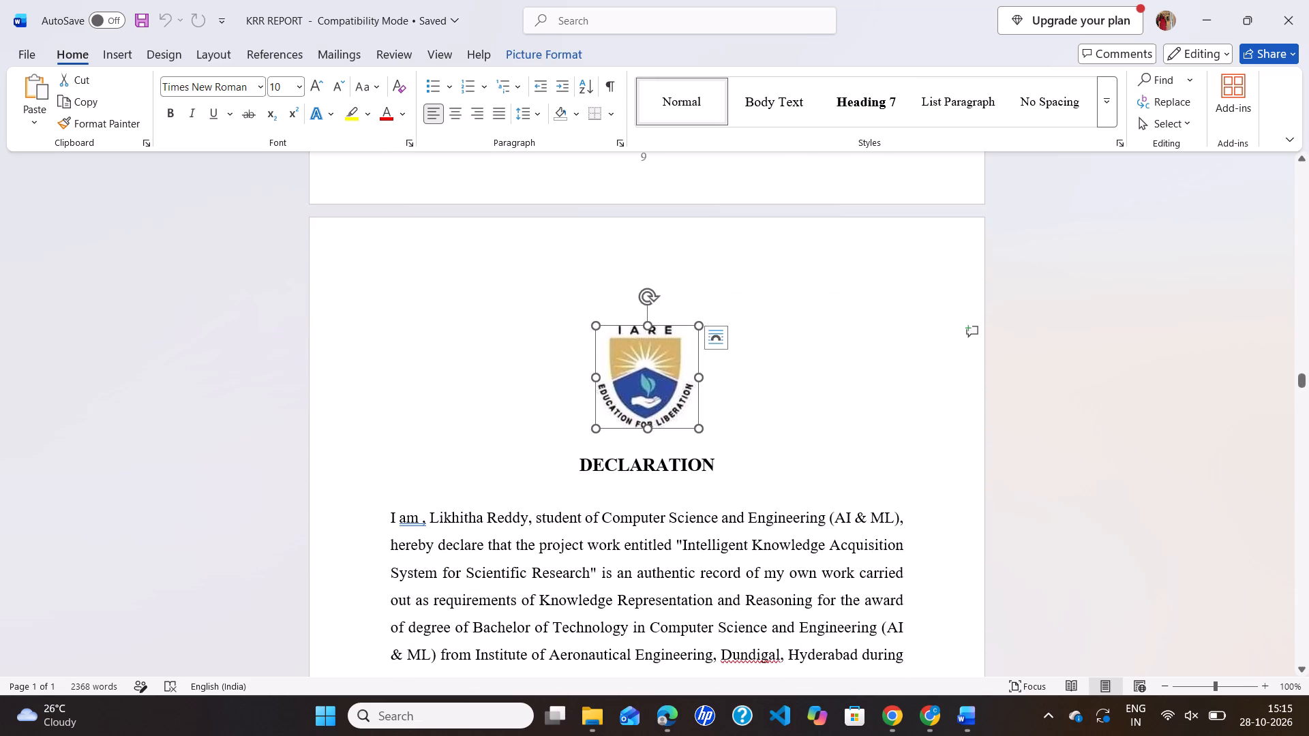
pyautogui.hotkey('ctrl', 'c')
# Go back to the report's cover page and place the text cursor after "Under the guidance of".
pyautogui.scroll(4, 677, 283)
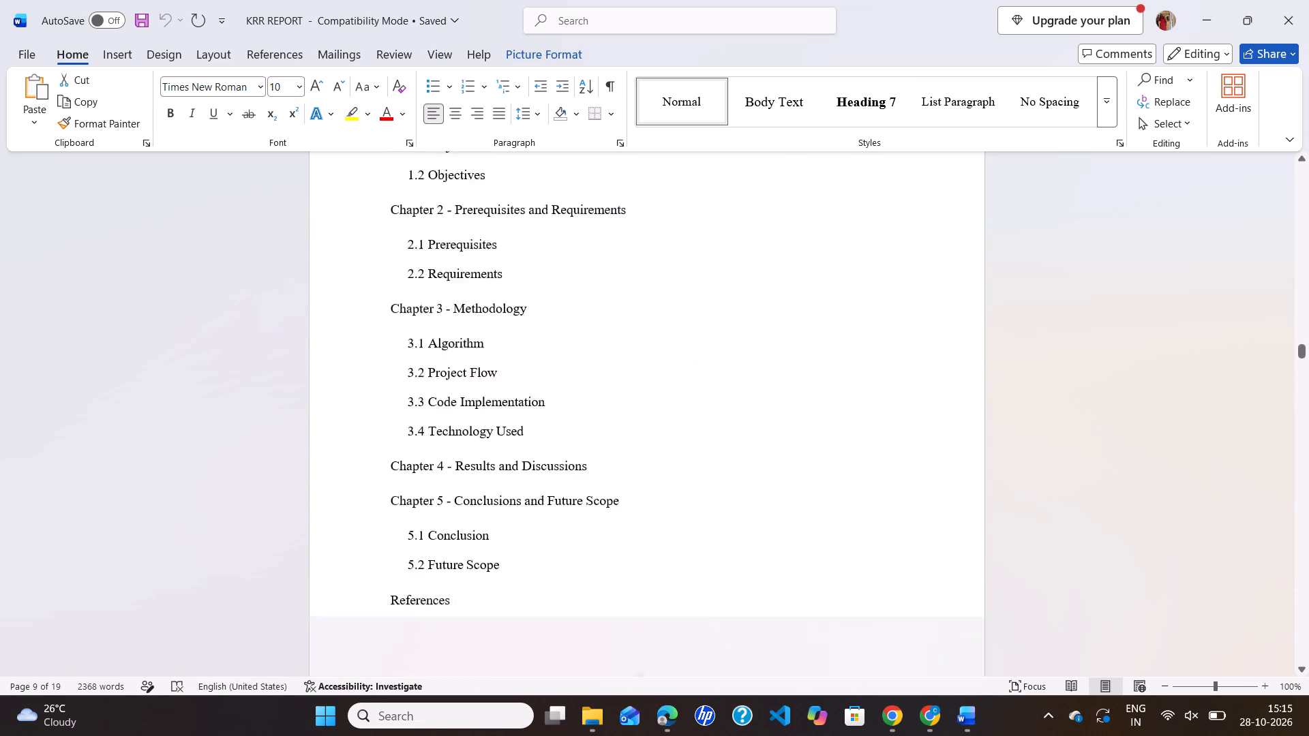
pyautogui.scroll(17, 677, 283)
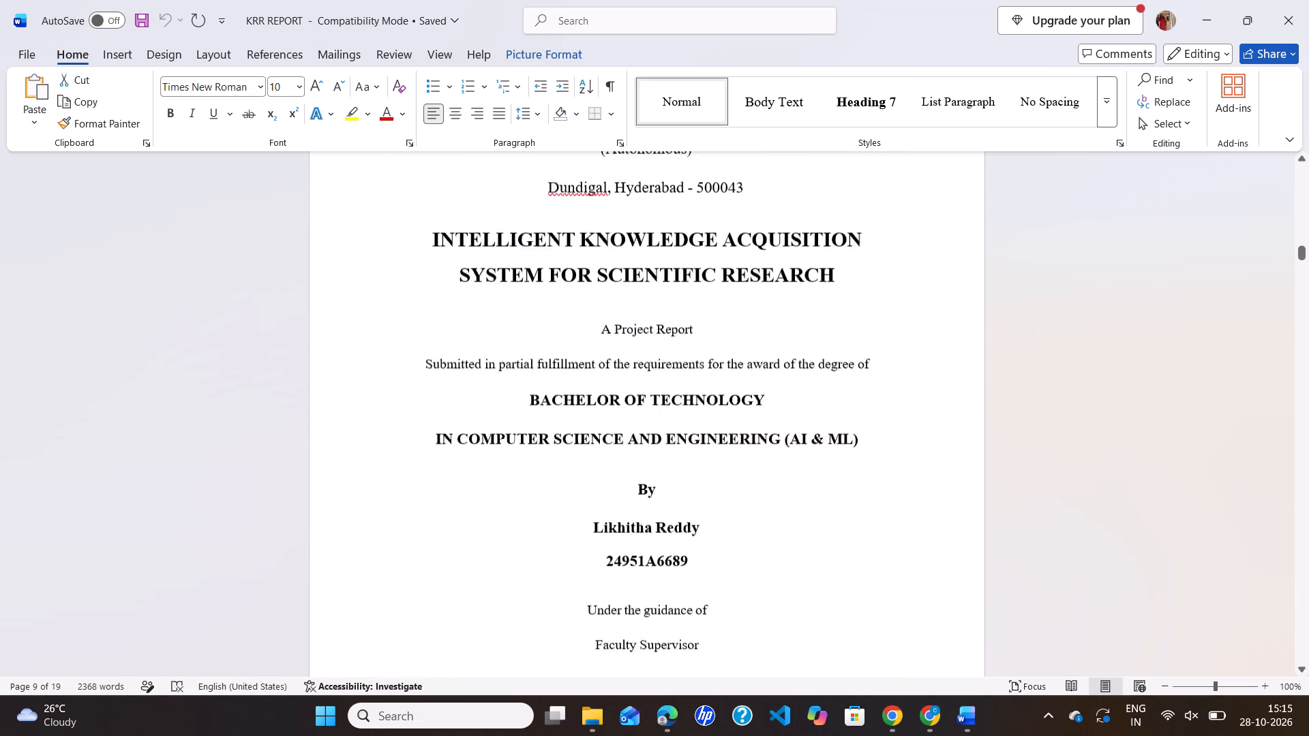
pyautogui.scroll(-1, 677, 283)
pyautogui.click(689, 232)
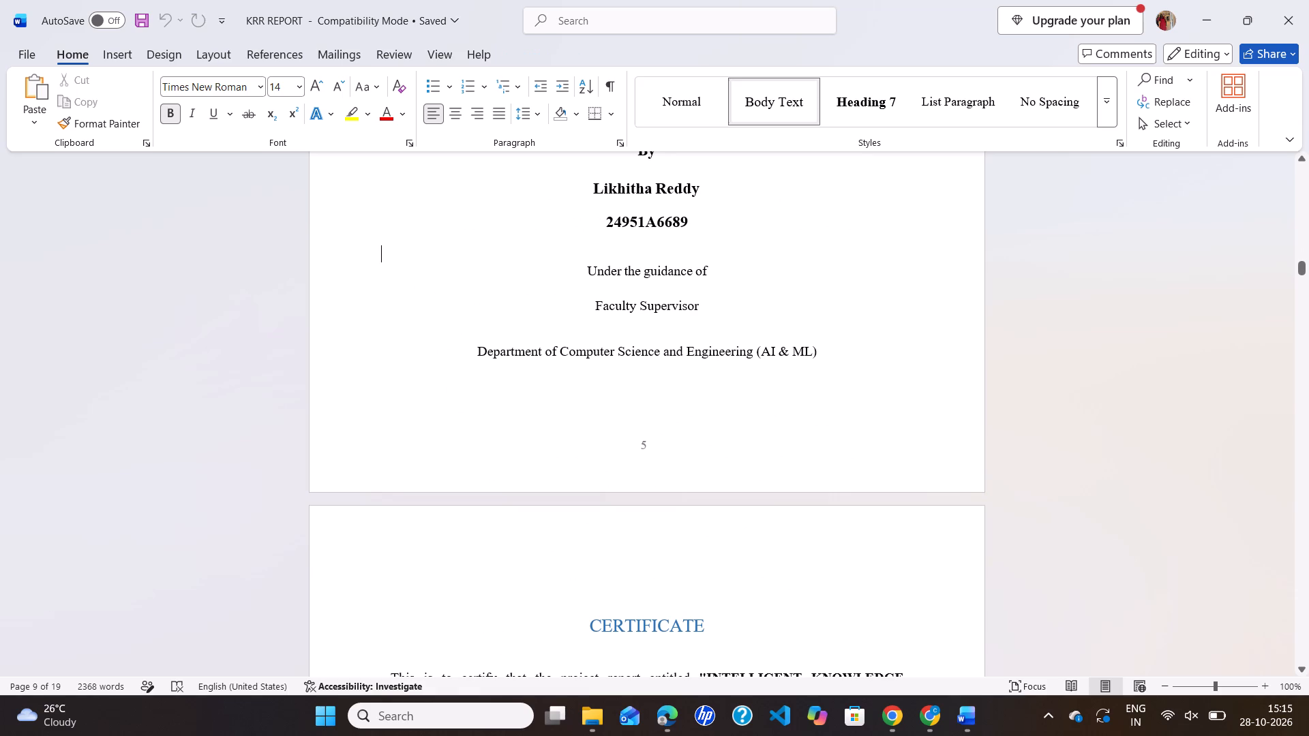
pyautogui.click(717, 266)
pyautogui.scroll(2, 744, 247)
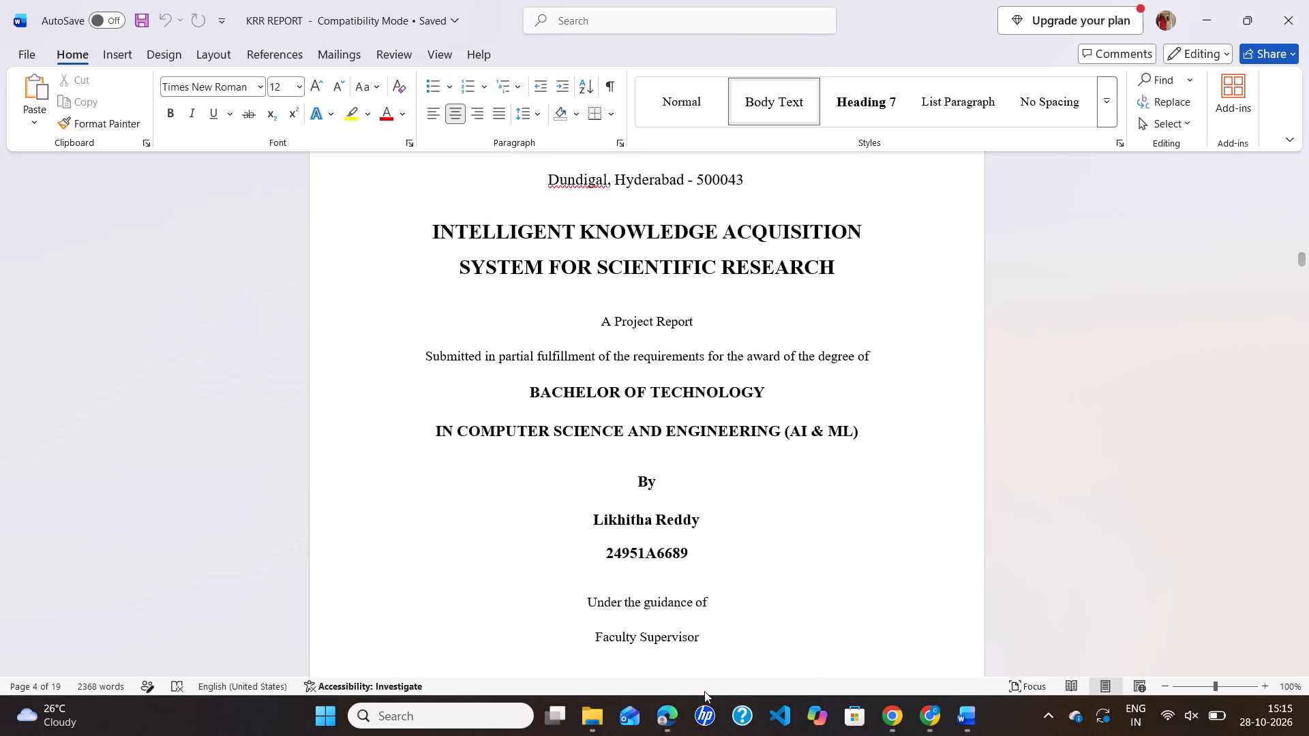
# Switch to File Explorer and open the MLA REPORT 89 PDF from the Downloads folder.
pyautogui.click(595, 718)
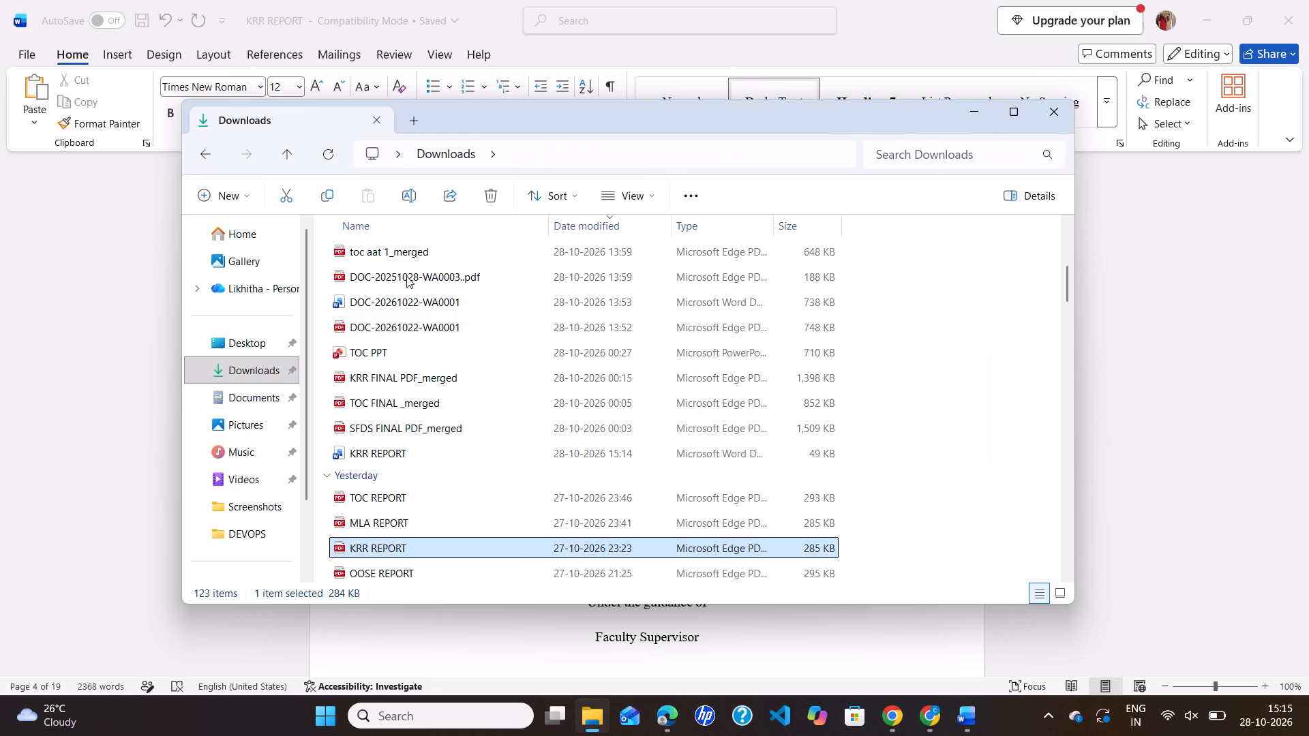
pyautogui.scroll(11, 406, 276)
pyautogui.doubleClick(415, 273)
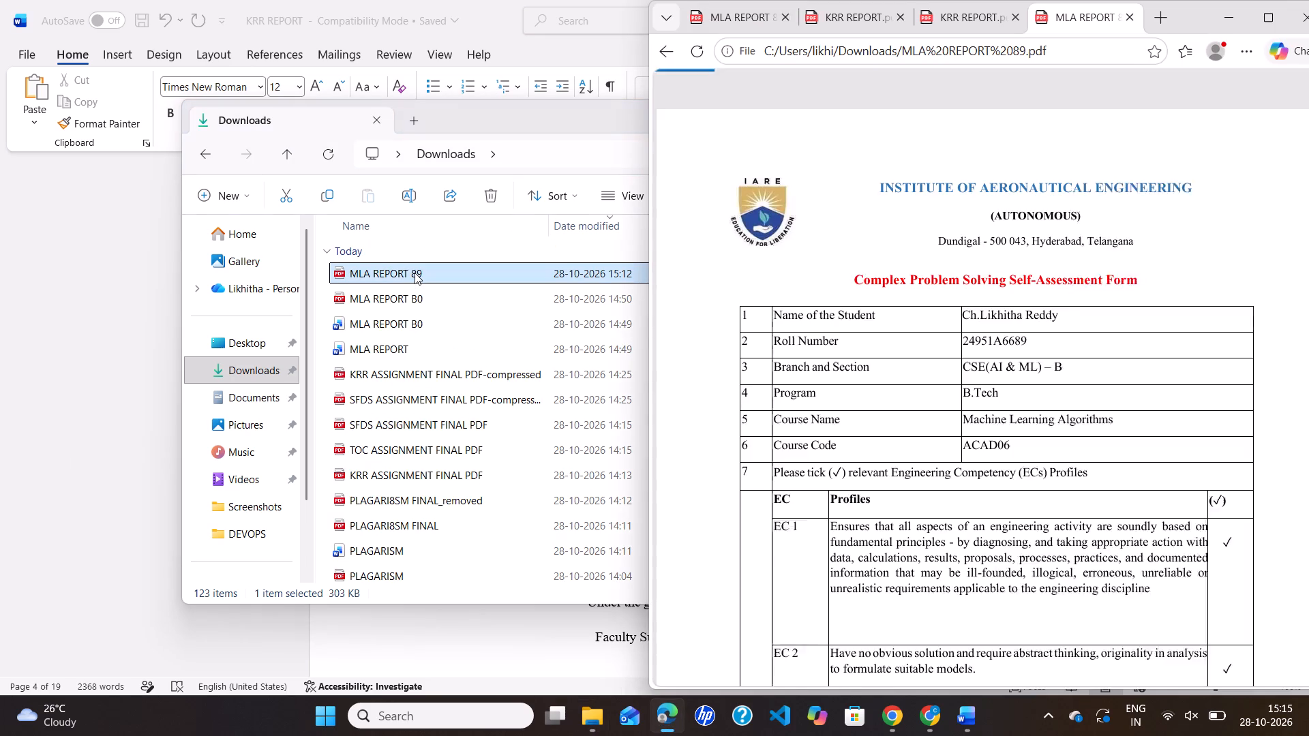
# Look through the MLA REPORT 89 PDF from its front pages to the Implementation section, and return to KRR REPORT in Word.
pyautogui.scroll(-11, 862, 399)
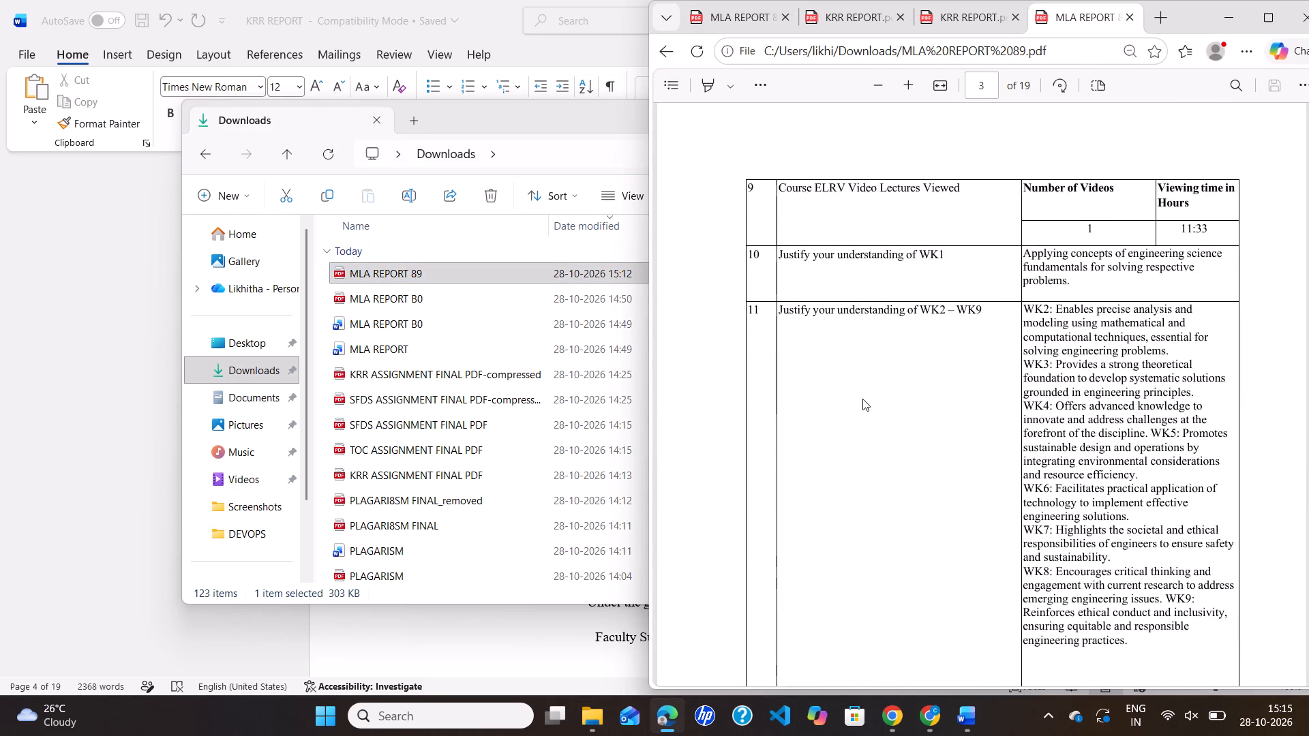
pyautogui.scroll(-16, 862, 399)
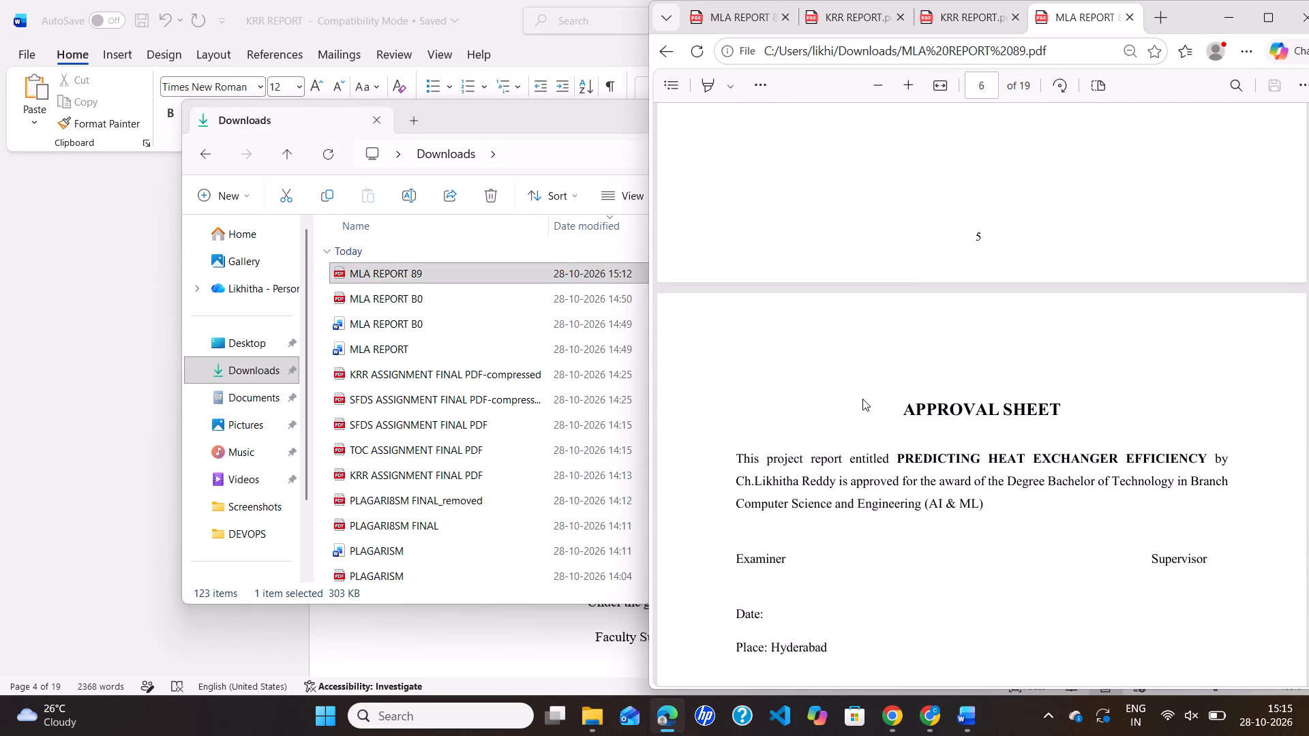
pyautogui.scroll(-15, 862, 399)
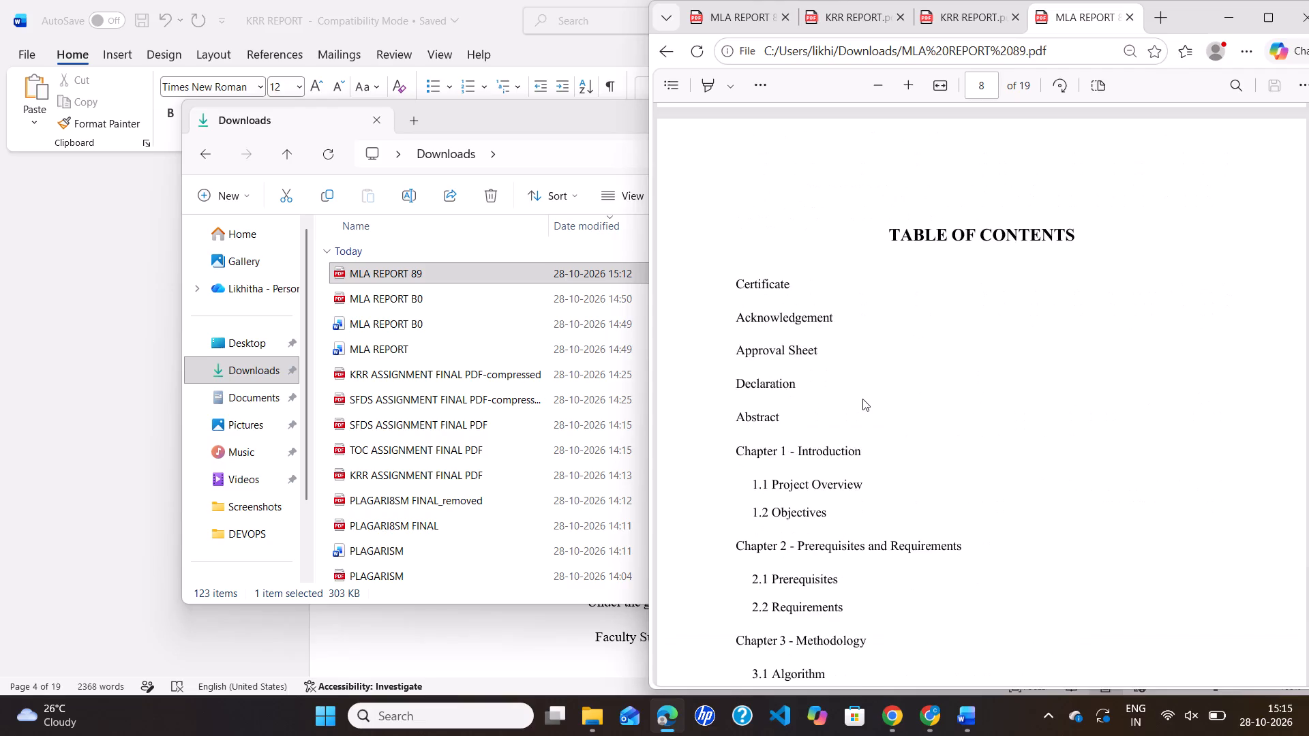
pyautogui.scroll(-12, 862, 399)
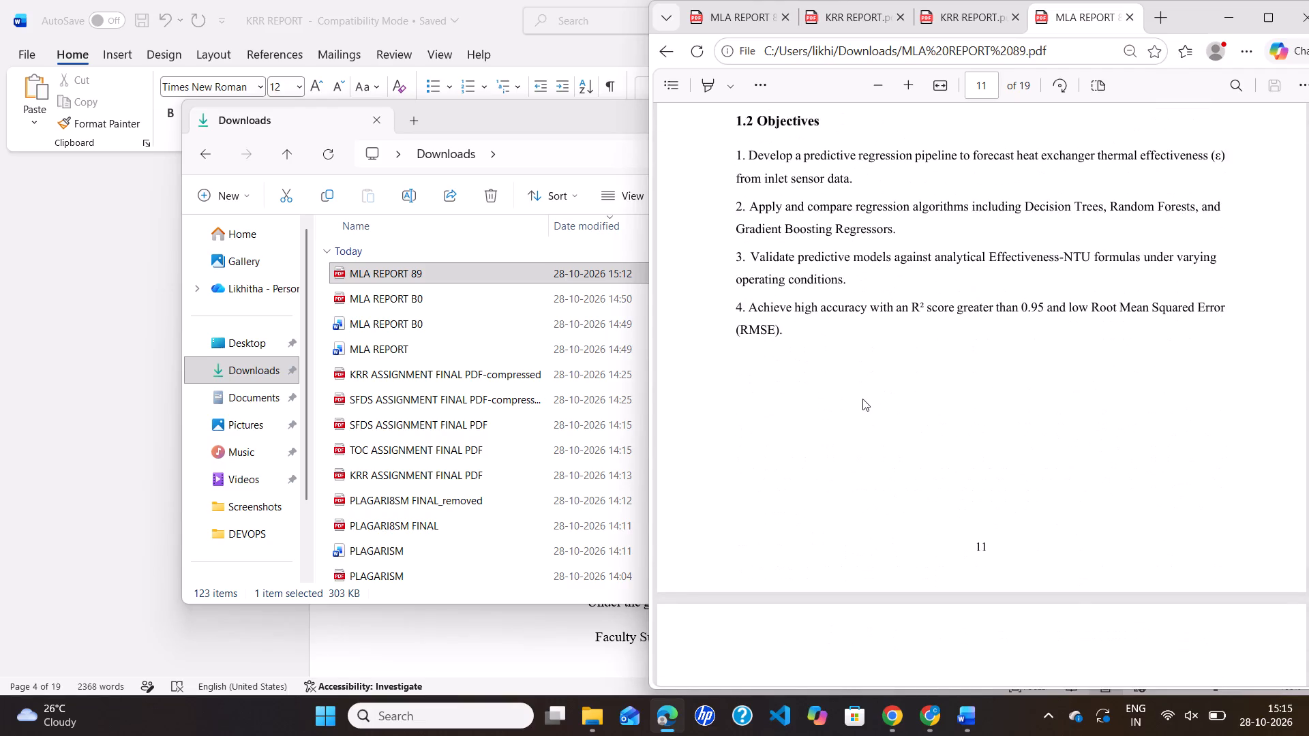
pyautogui.scroll(-16, 862, 399)
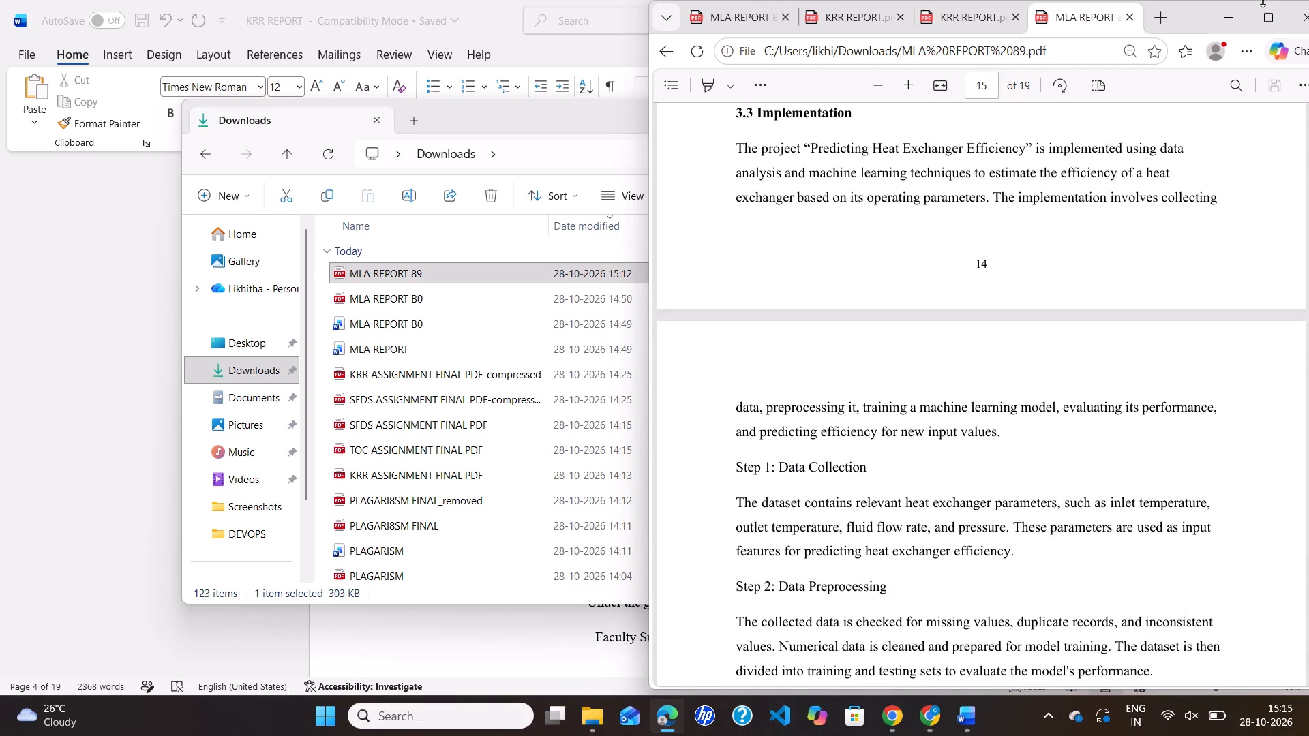
pyautogui.click(1231, 19)
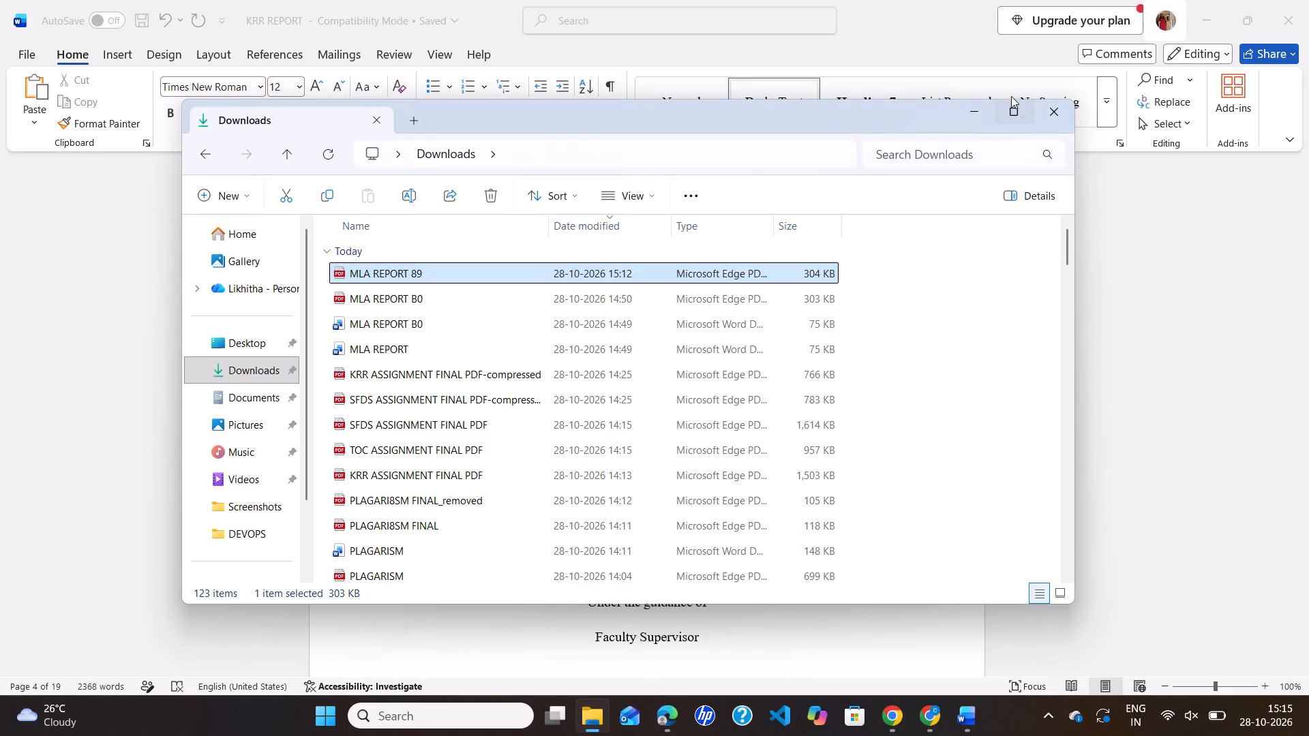
pyautogui.click(978, 110)
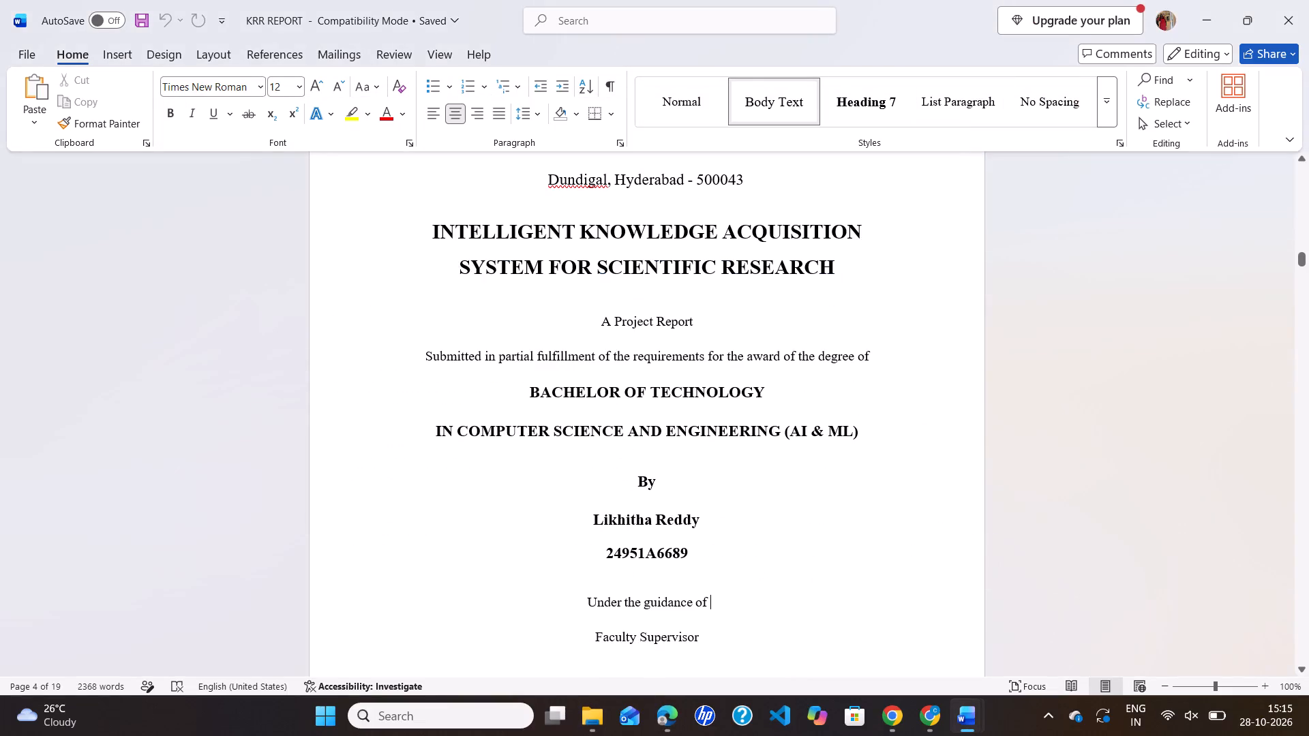
# Paste the IARE logo on the cover page below "IN COMPUTER SCIENCE AND ENGINEERING (AI & ML)", with an empty line above it.
pyautogui.click(858, 431)
pyautogui.press('Return')
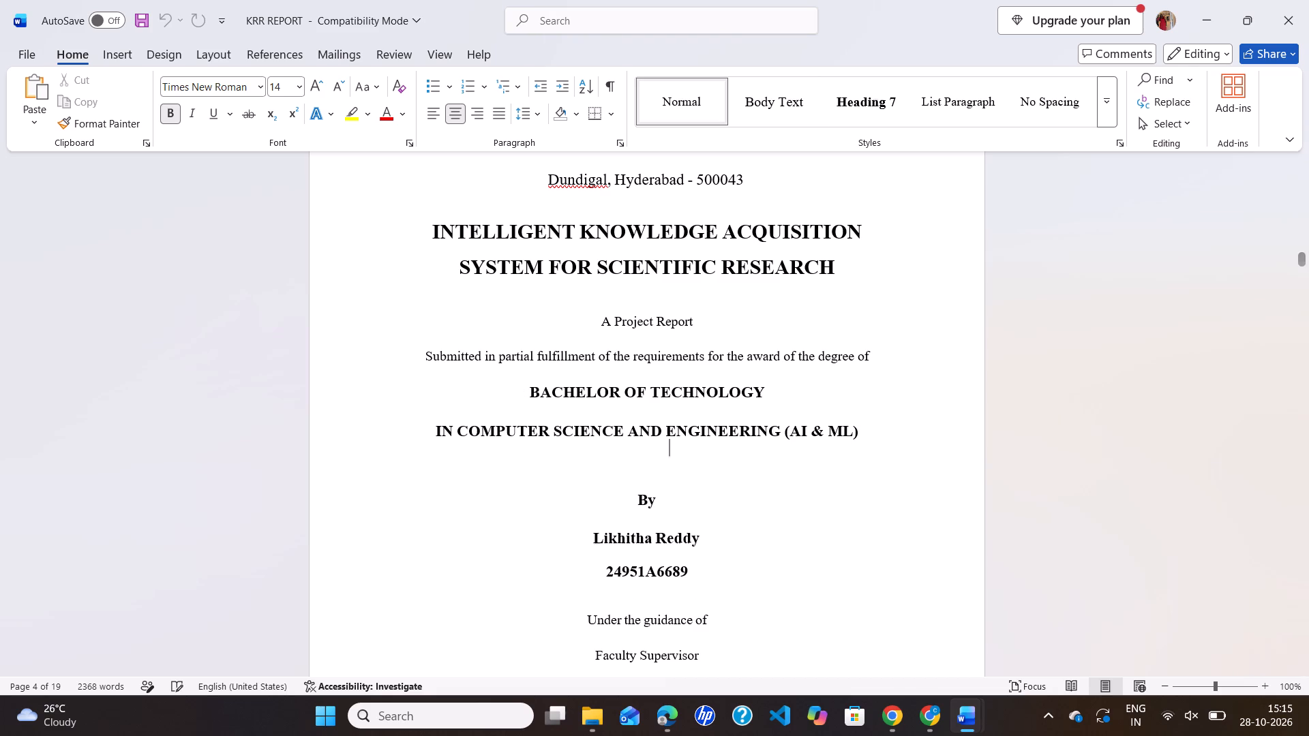
pyautogui.hotkey('ctrl', 'v')
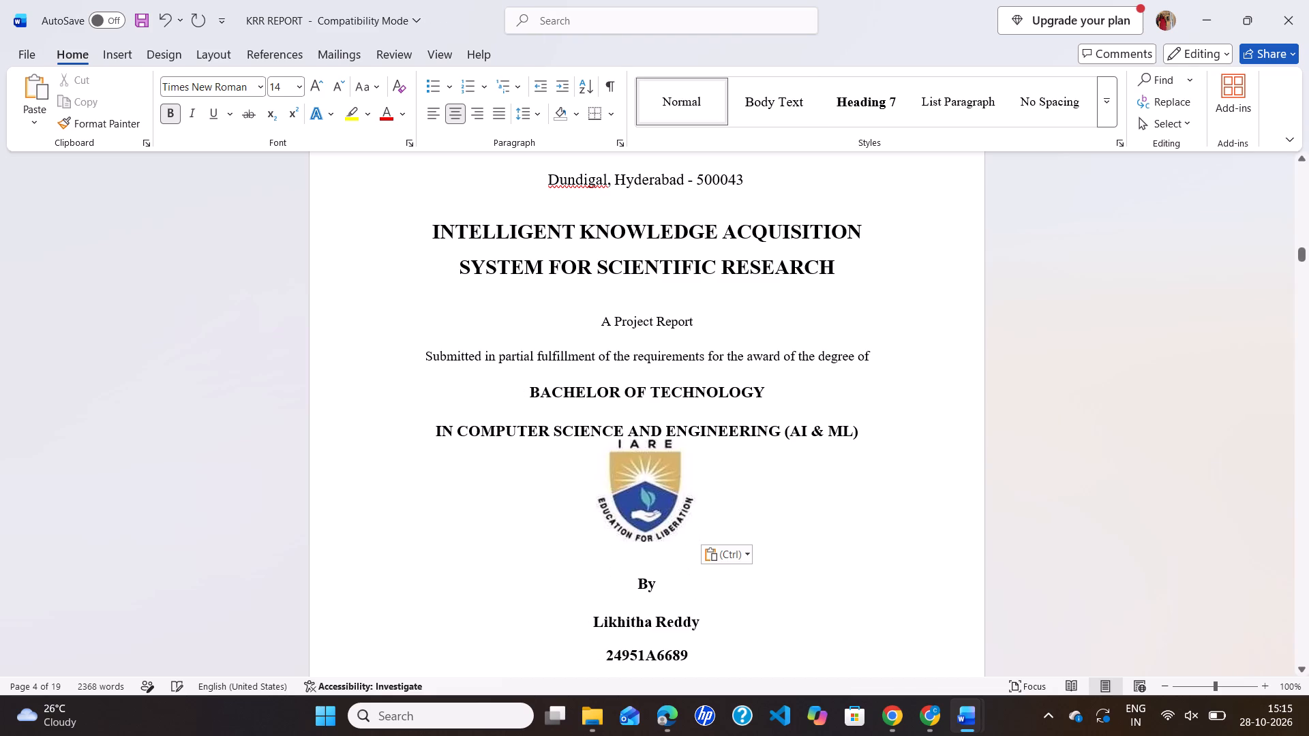
pyautogui.click(866, 430)
pyautogui.press('Return')
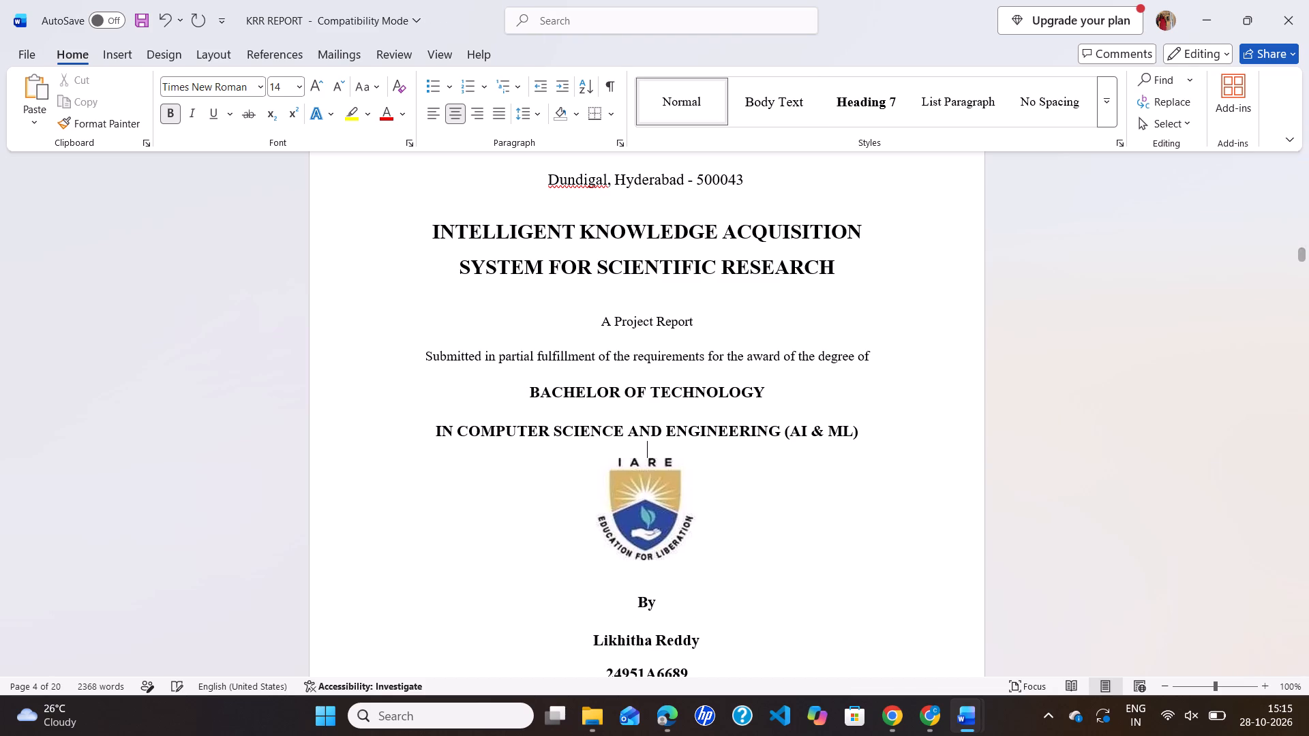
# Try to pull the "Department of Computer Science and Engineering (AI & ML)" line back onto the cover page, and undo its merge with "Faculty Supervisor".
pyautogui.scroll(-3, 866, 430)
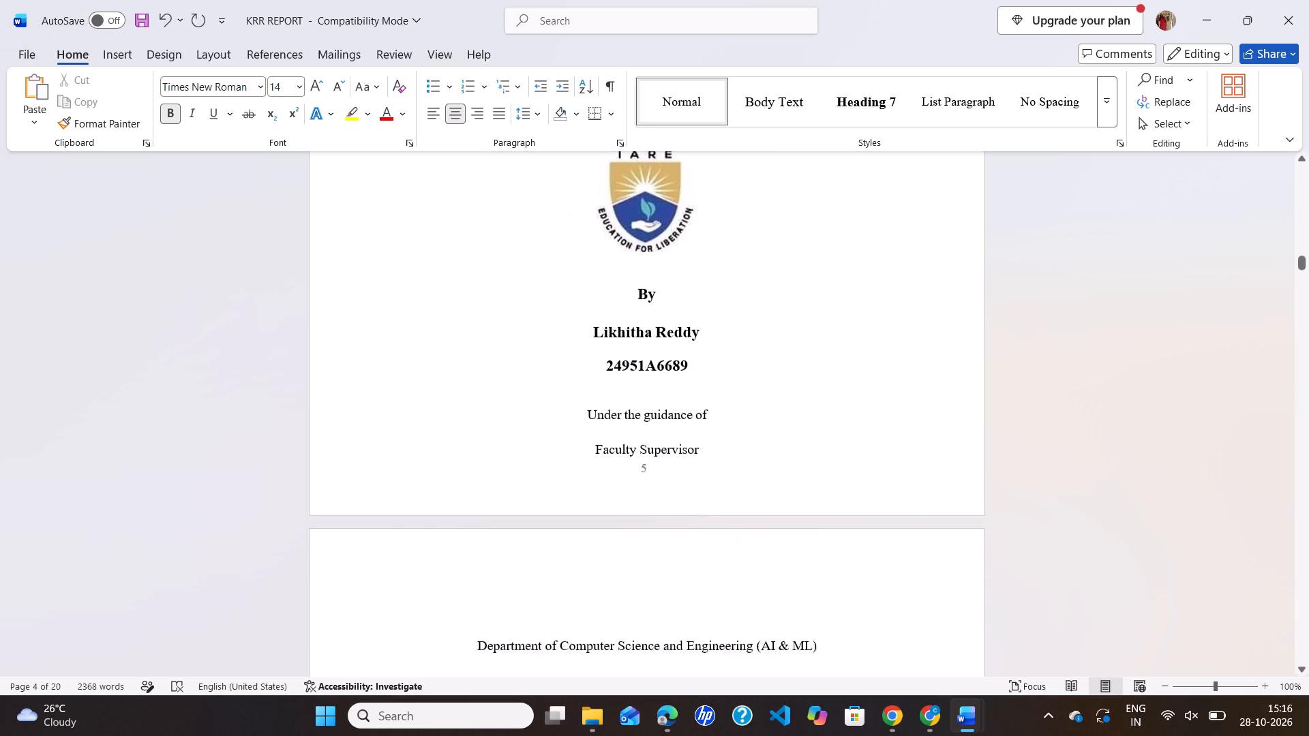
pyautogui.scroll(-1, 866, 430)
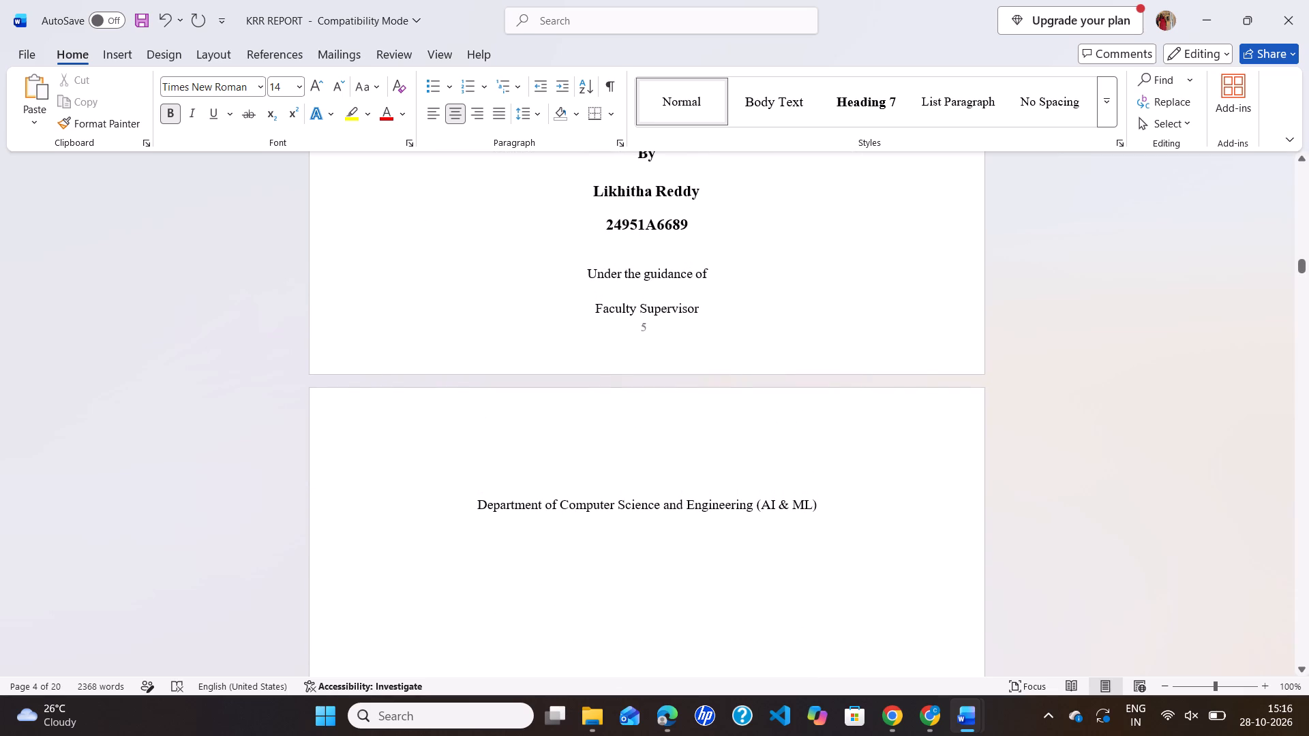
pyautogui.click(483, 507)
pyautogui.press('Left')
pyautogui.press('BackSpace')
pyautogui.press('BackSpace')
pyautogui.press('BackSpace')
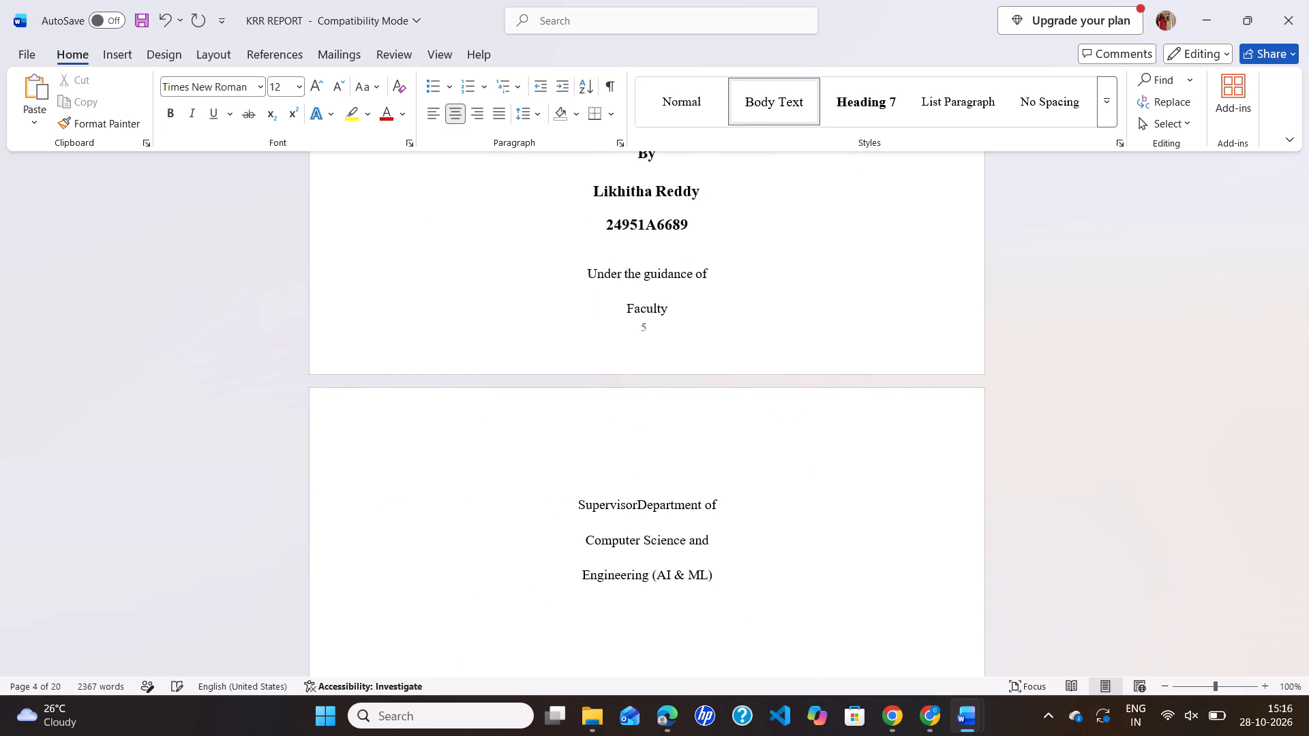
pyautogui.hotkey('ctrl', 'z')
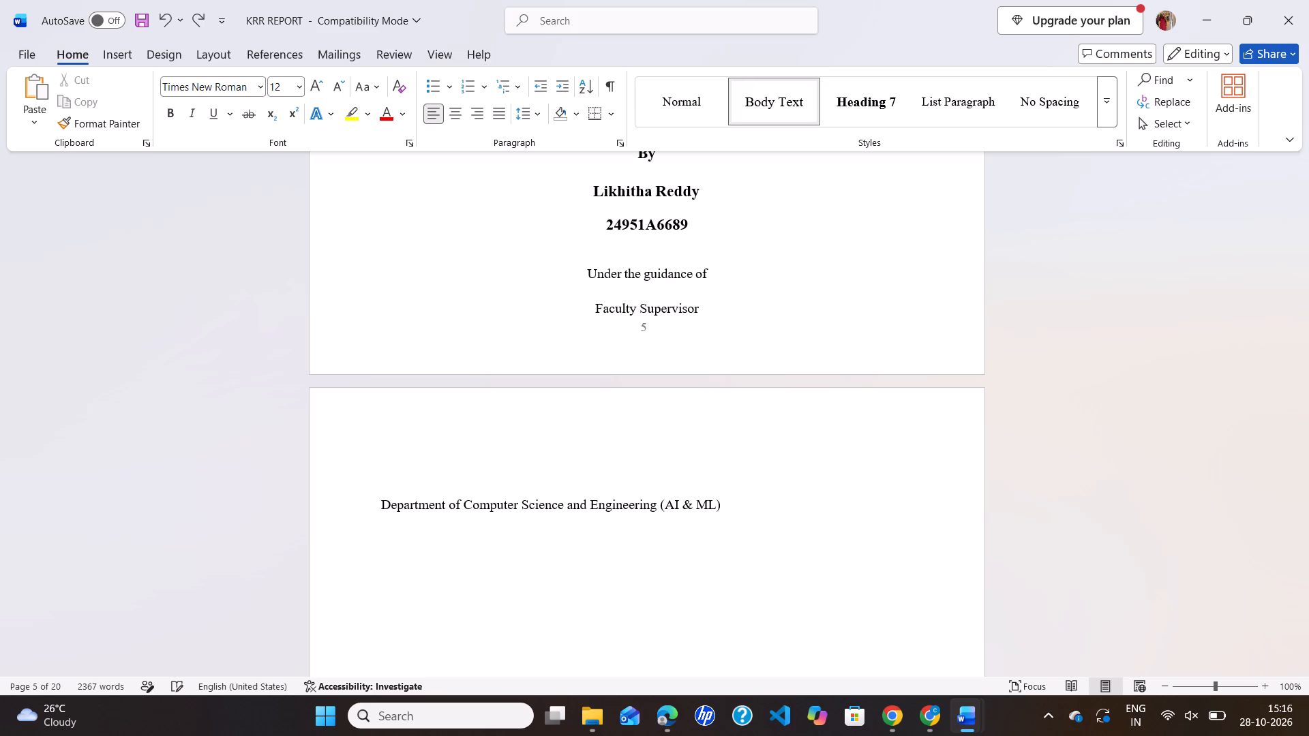
# Shrink the pasted IARE logo so the department line fits on the cover page.
pyautogui.scroll(2, 497, 461)
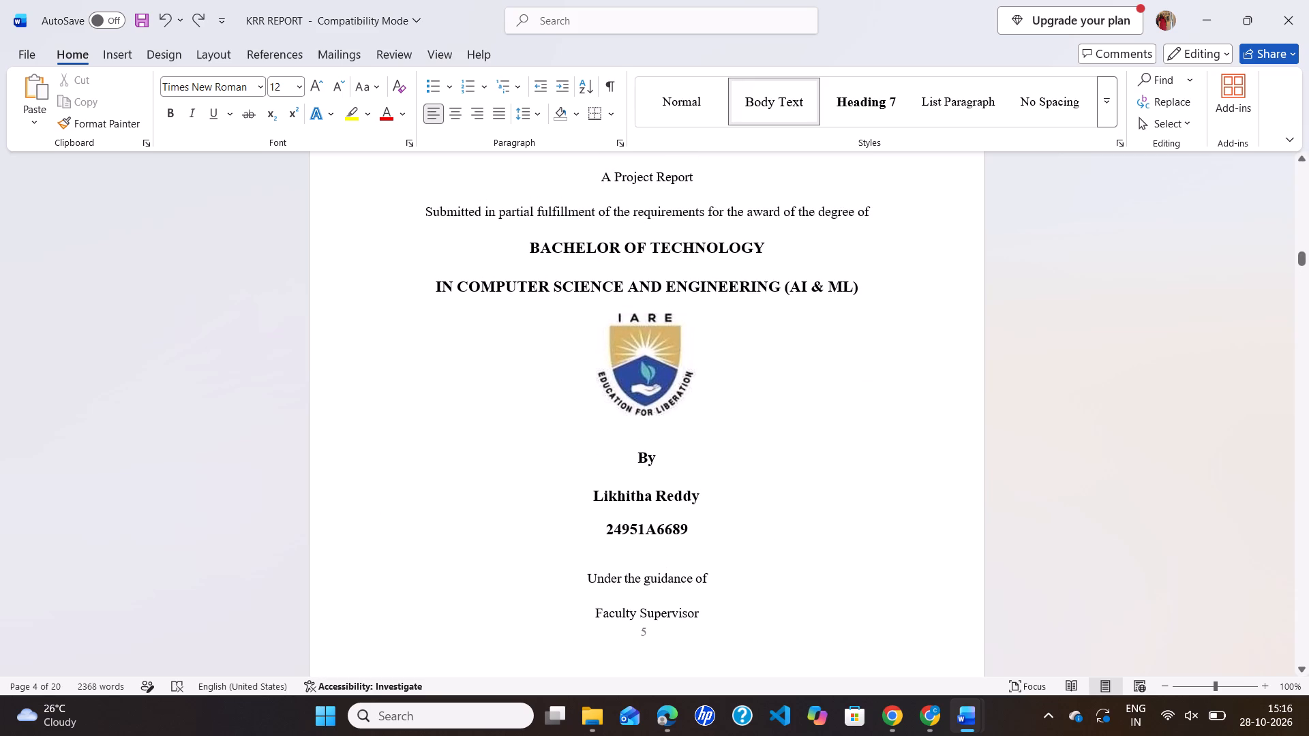
pyautogui.click(617, 349)
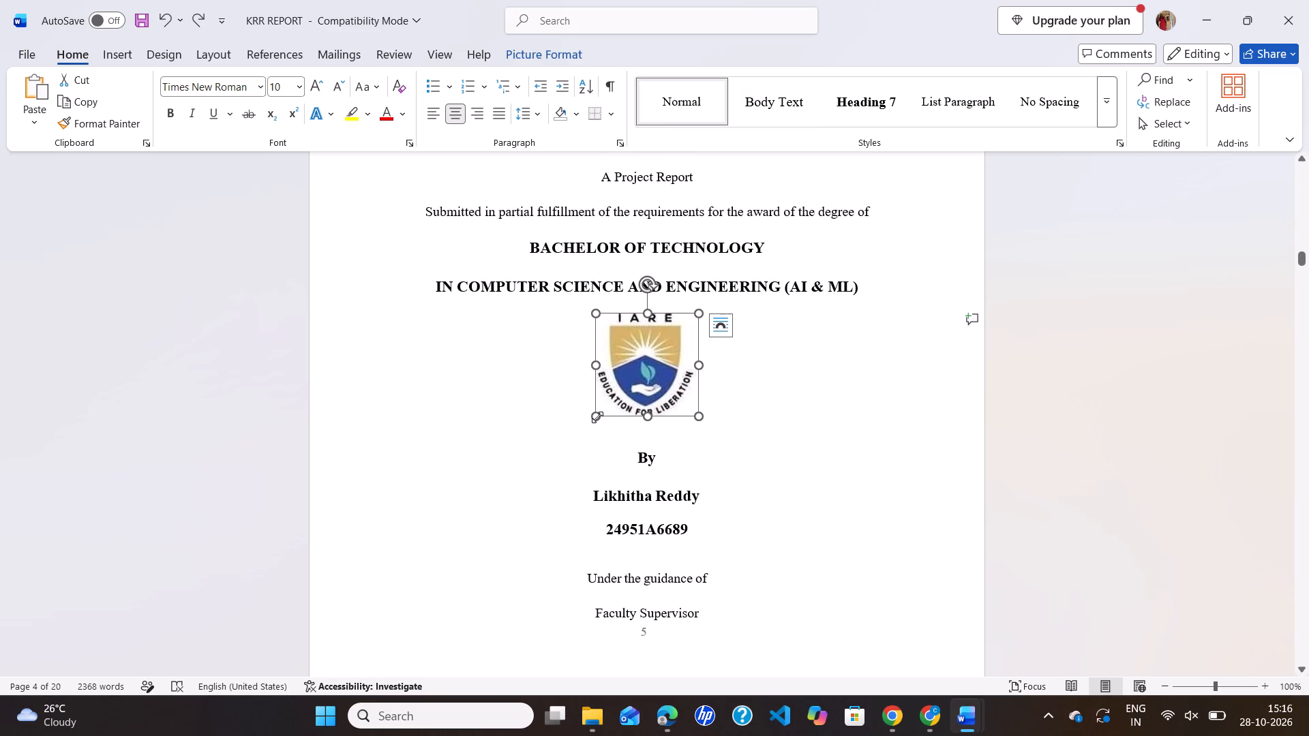
pyautogui.moveTo(597, 417); pyautogui.dragTo(622, 368)
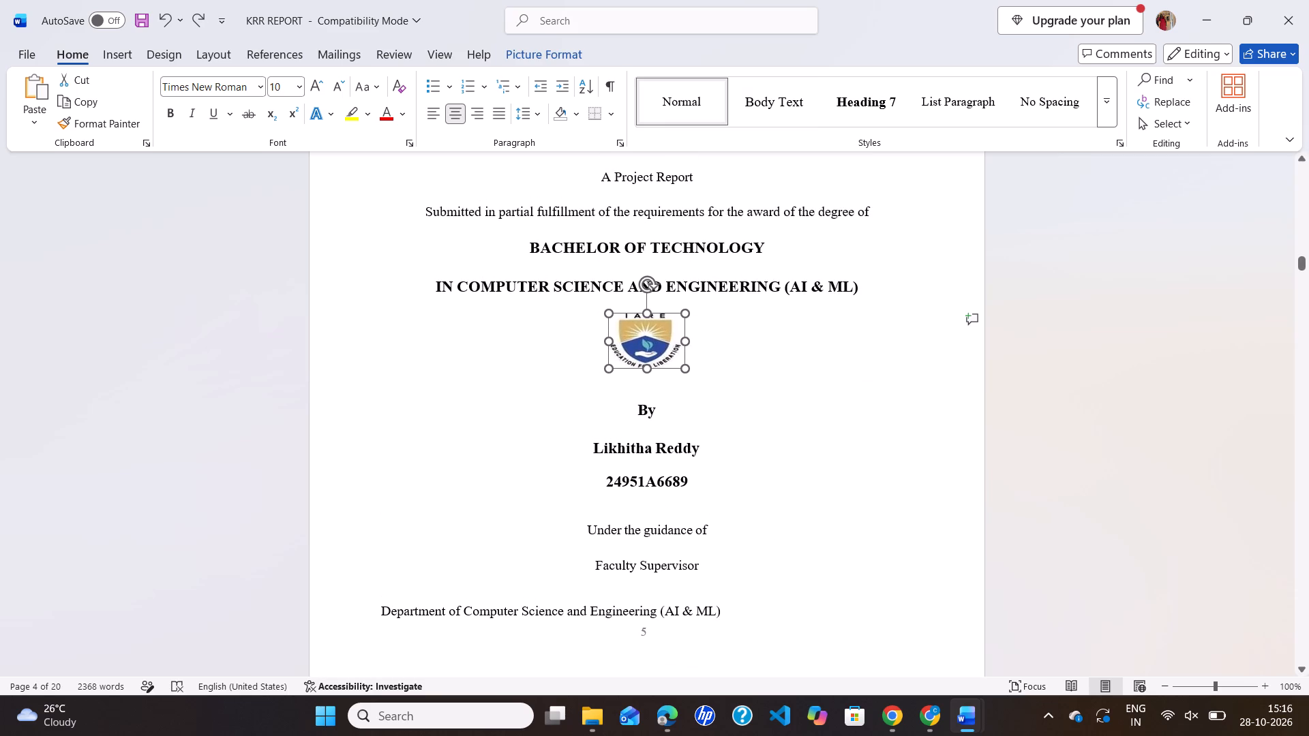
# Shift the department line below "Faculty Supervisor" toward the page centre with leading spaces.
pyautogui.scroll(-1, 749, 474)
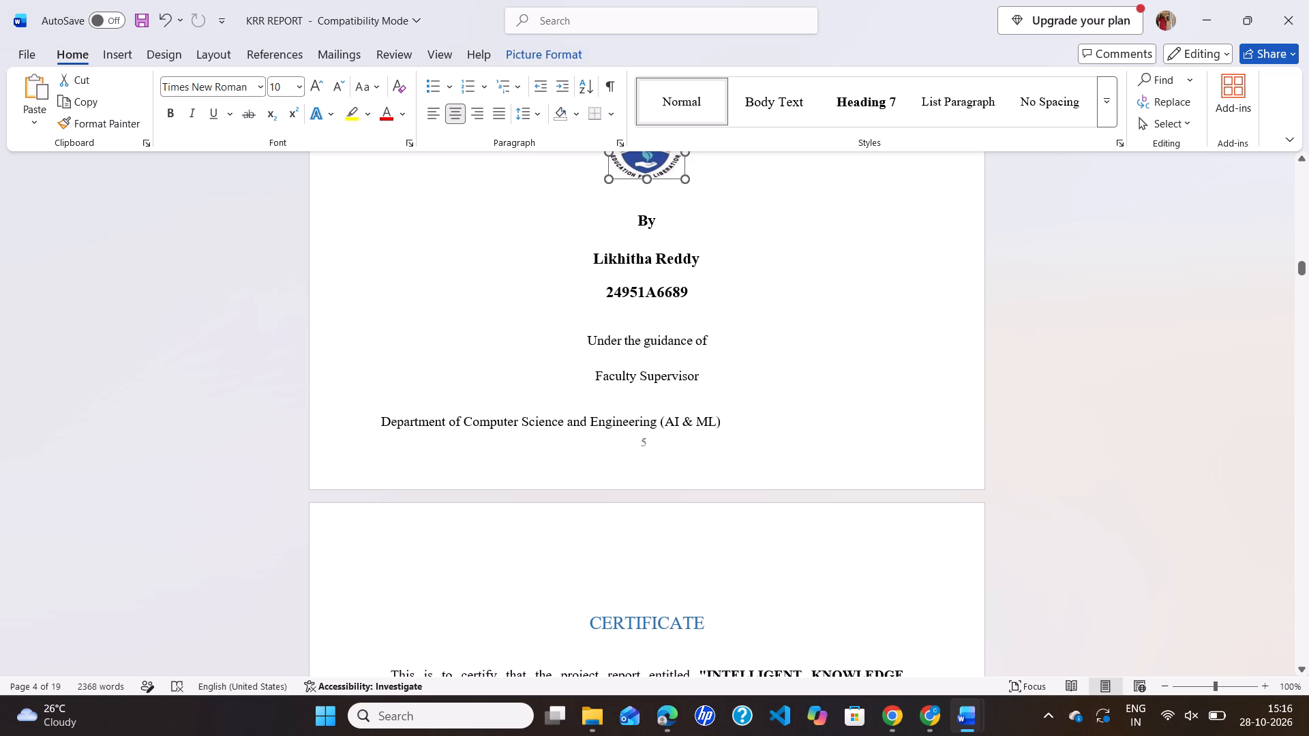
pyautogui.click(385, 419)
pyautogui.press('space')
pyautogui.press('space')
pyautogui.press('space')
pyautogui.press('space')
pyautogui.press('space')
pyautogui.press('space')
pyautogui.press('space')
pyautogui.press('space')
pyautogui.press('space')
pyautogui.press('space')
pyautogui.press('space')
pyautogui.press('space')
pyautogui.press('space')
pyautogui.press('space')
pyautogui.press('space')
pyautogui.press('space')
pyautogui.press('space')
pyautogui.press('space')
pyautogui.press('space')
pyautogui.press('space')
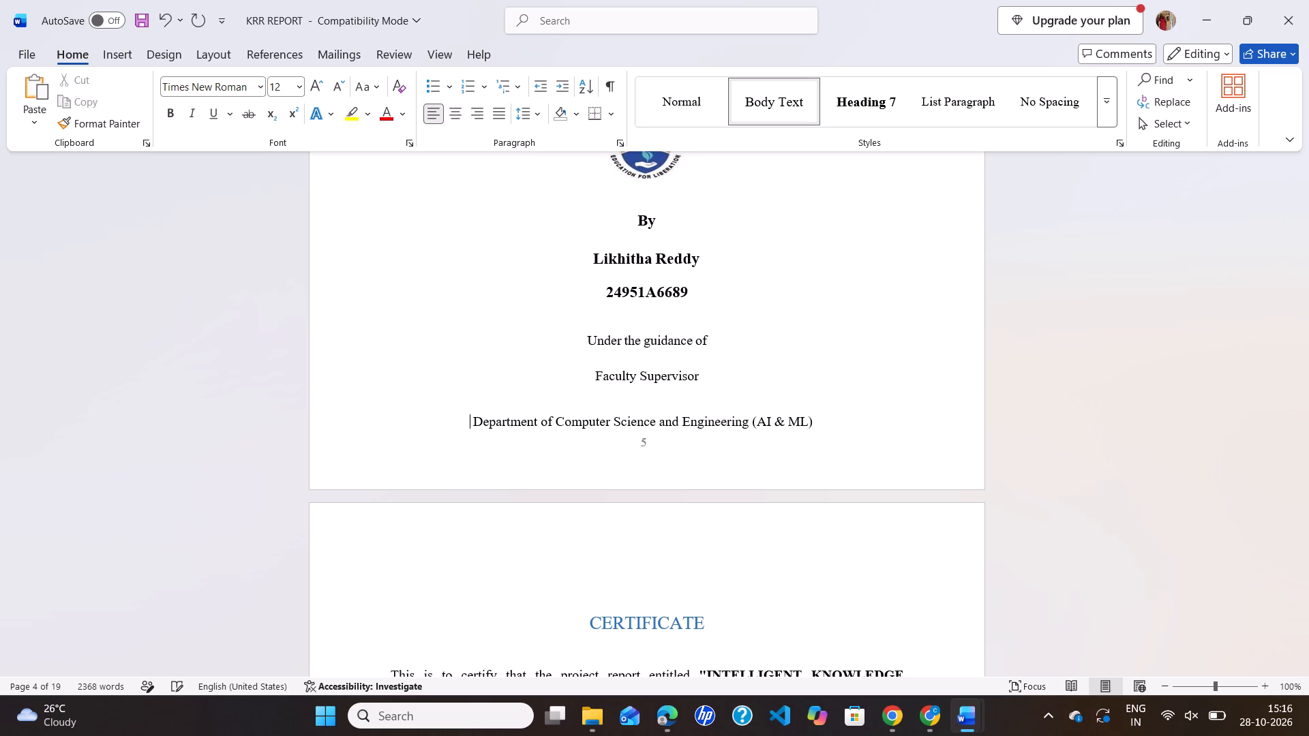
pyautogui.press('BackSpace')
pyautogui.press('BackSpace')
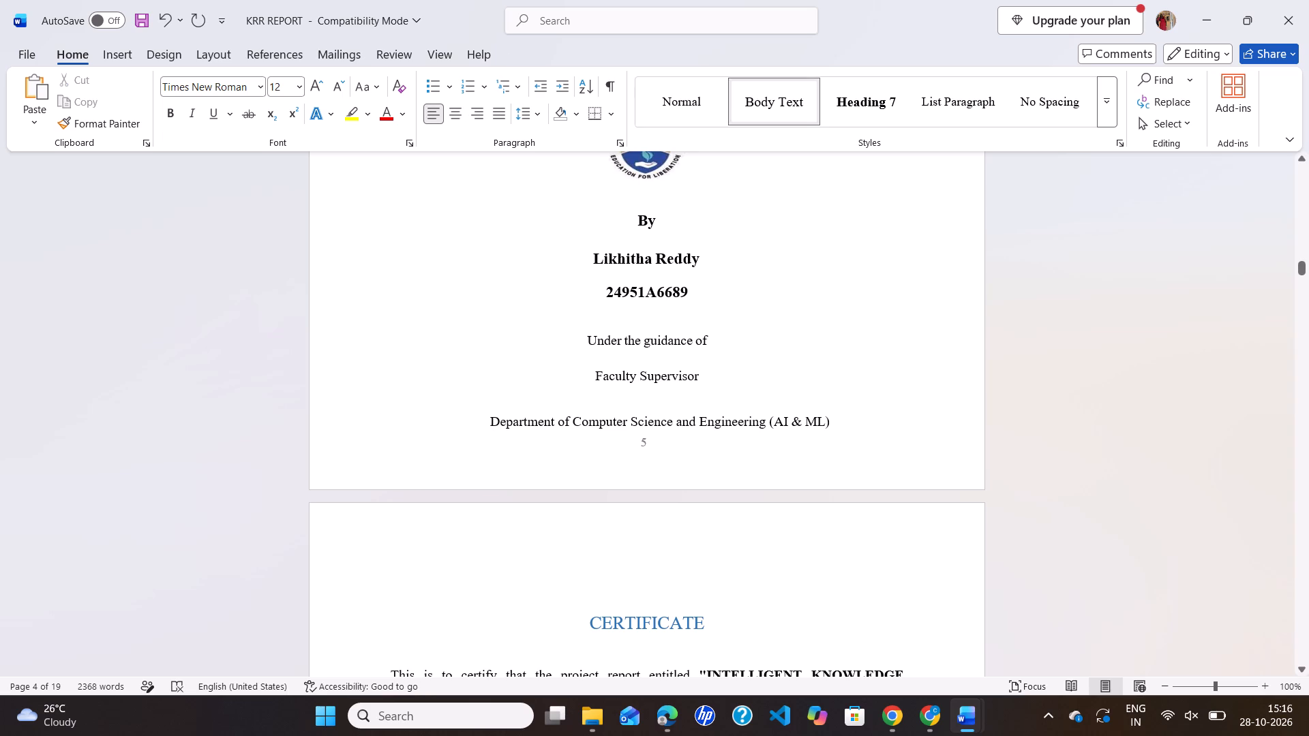
# Centre-align the "Department of Computer Science and Engineering (AI & ML)" line on the cover page.
pyautogui.moveTo(487, 420); pyautogui.dragTo(849, 410)
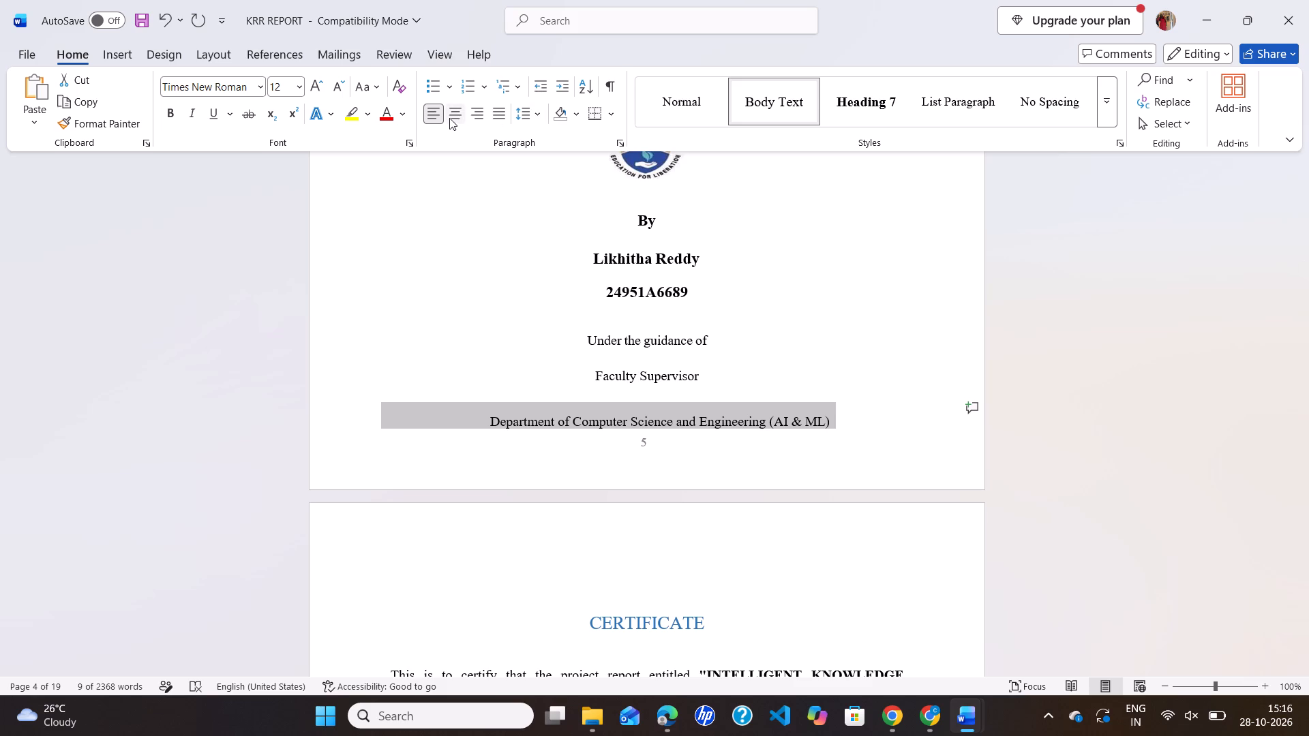
pyautogui.click(449, 118)
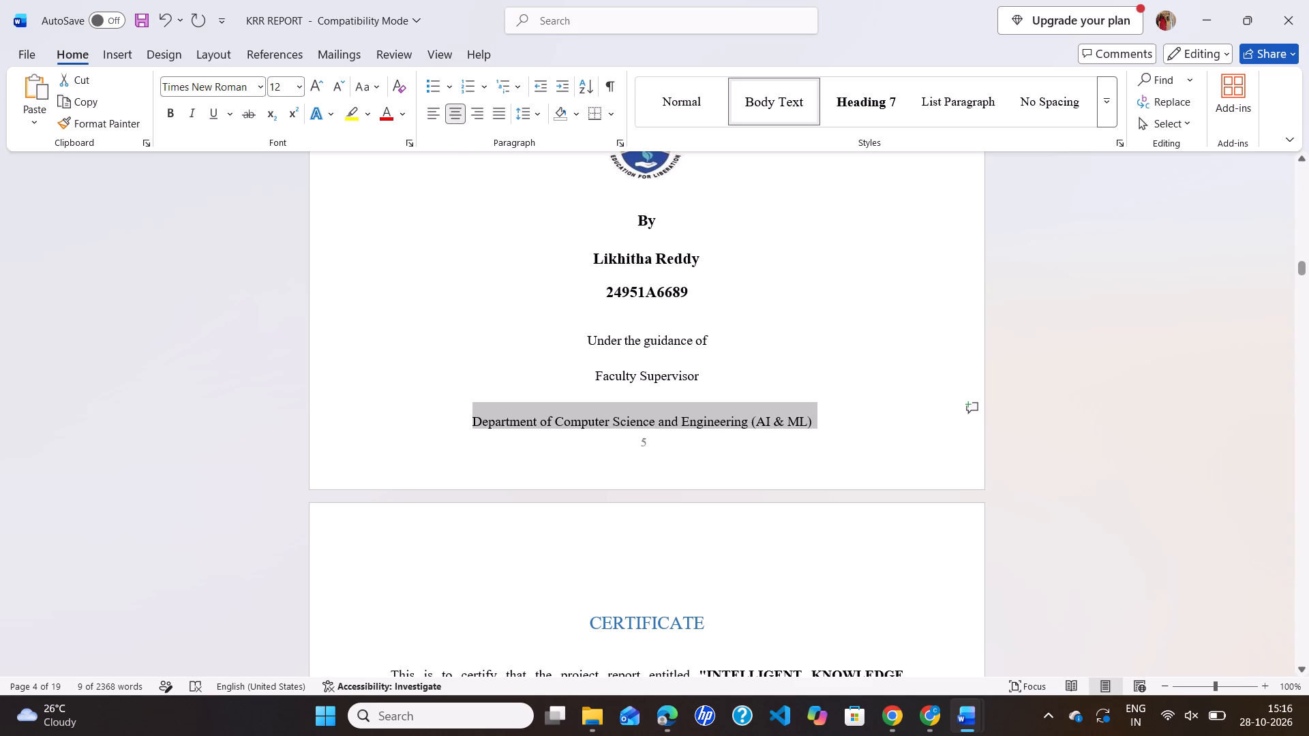
pyautogui.click(763, 332)
# Fine-tune the cover page logo's height, keeping it small enough for the department line to stay on the same page.
pyautogui.scroll(2, 763, 332)
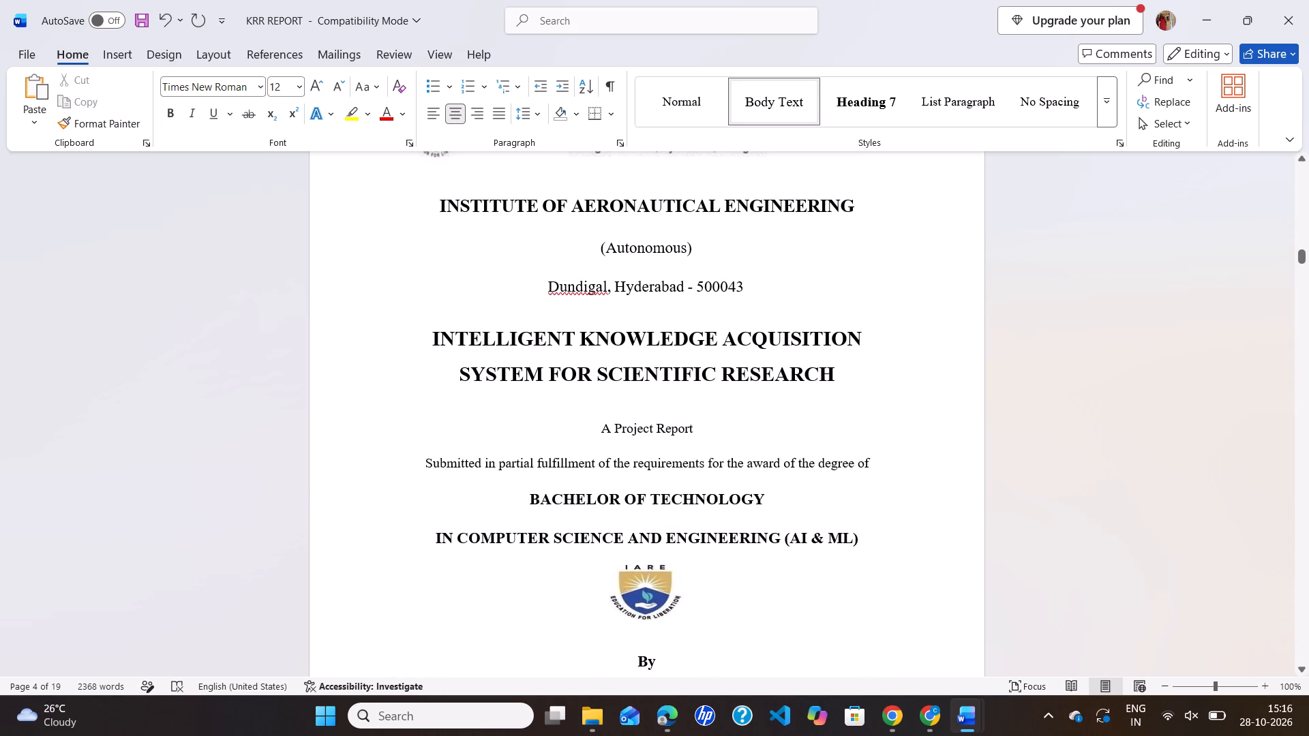
pyautogui.scroll(-1, 663, 526)
pyautogui.click(638, 518)
pyautogui.click(650, 484)
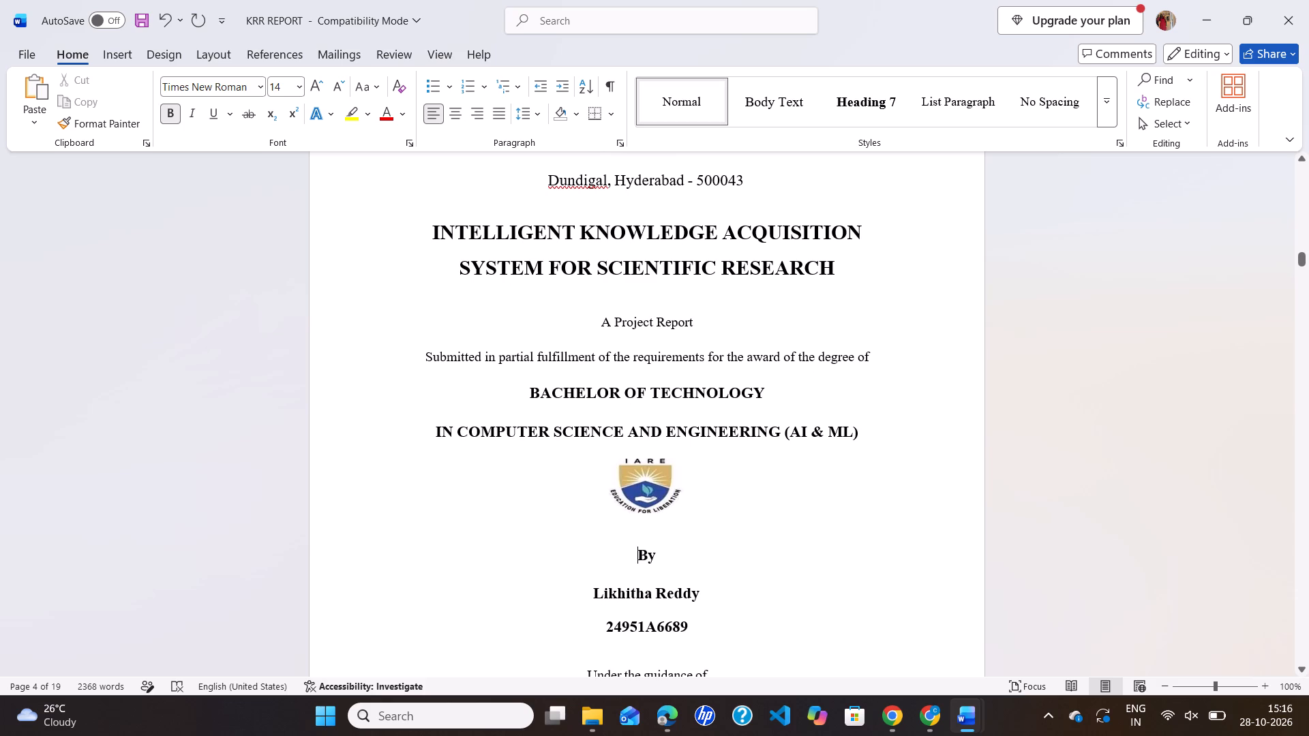
pyautogui.moveTo(646, 518); pyautogui.dragTo(646, 524)
pyautogui.scroll(1, 682, 545)
pyautogui.scroll(-1, 682, 545)
pyautogui.scroll(2, 682, 545)
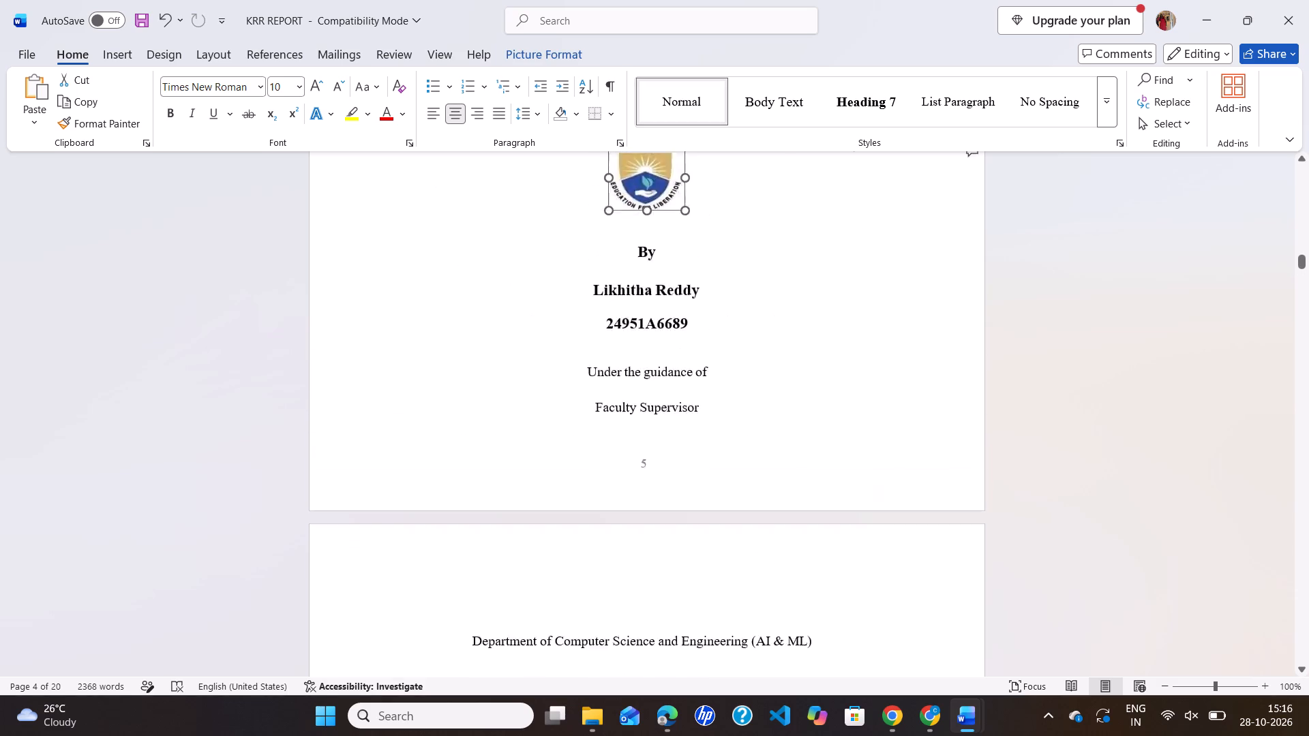
pyautogui.scroll(1, 682, 545)
pyautogui.click(646, 438)
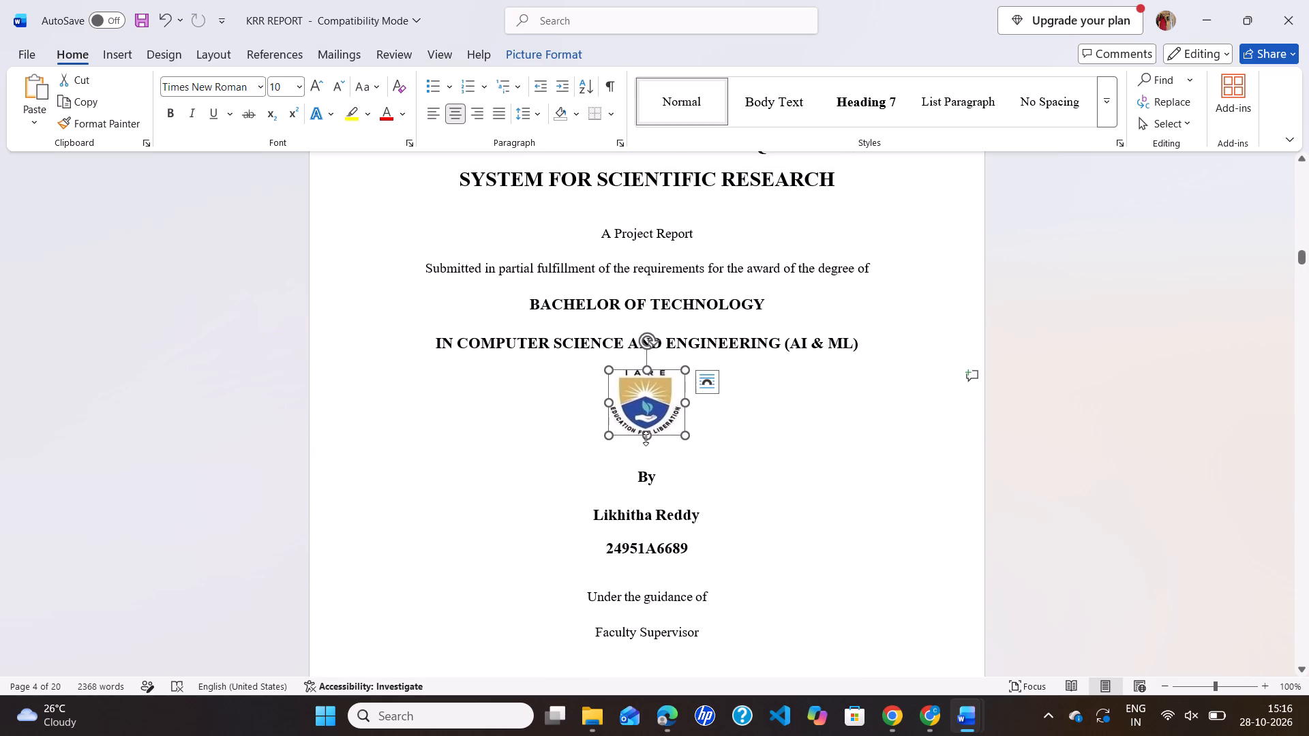
pyautogui.moveTo(646, 438); pyautogui.dragTo(651, 423)
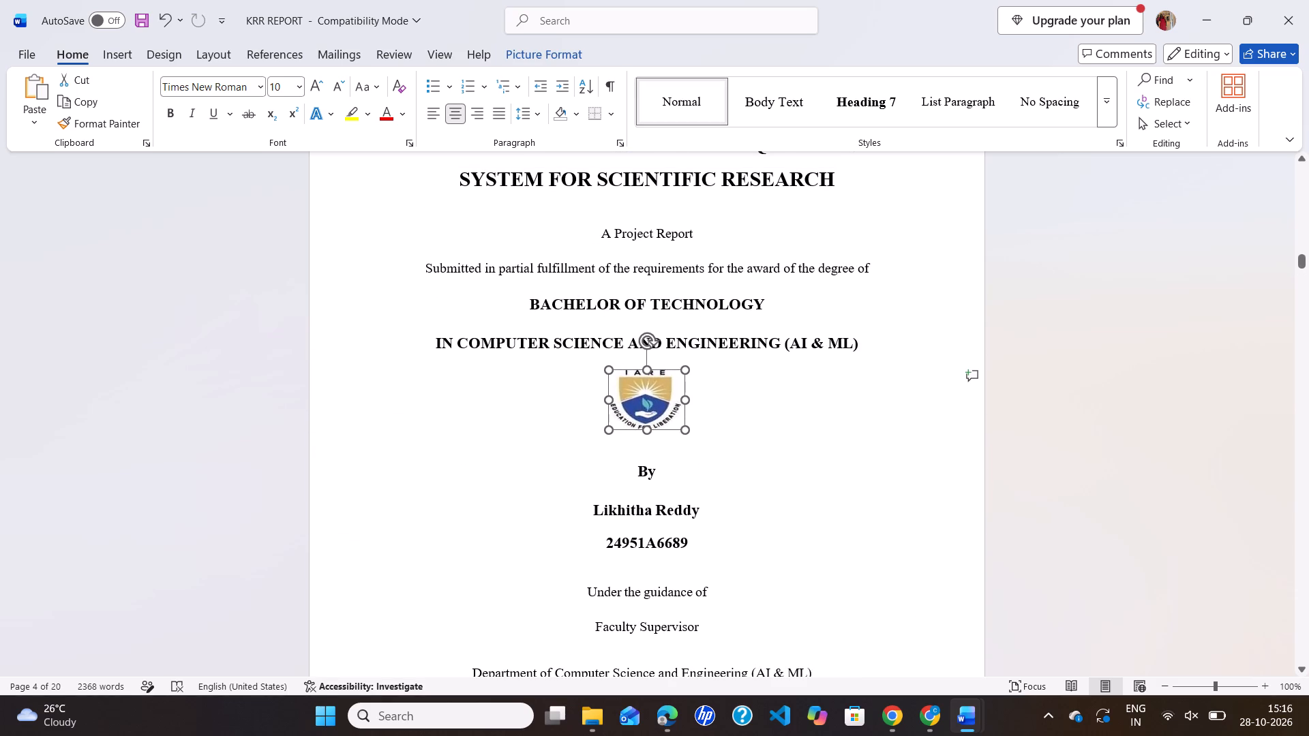
pyautogui.moveTo(651, 423); pyautogui.dragTo(655, 414)
# Make the CERTIFICATE heading bold and set its font colour to Automatic (black).
pyautogui.scroll(-1, 655, 414)
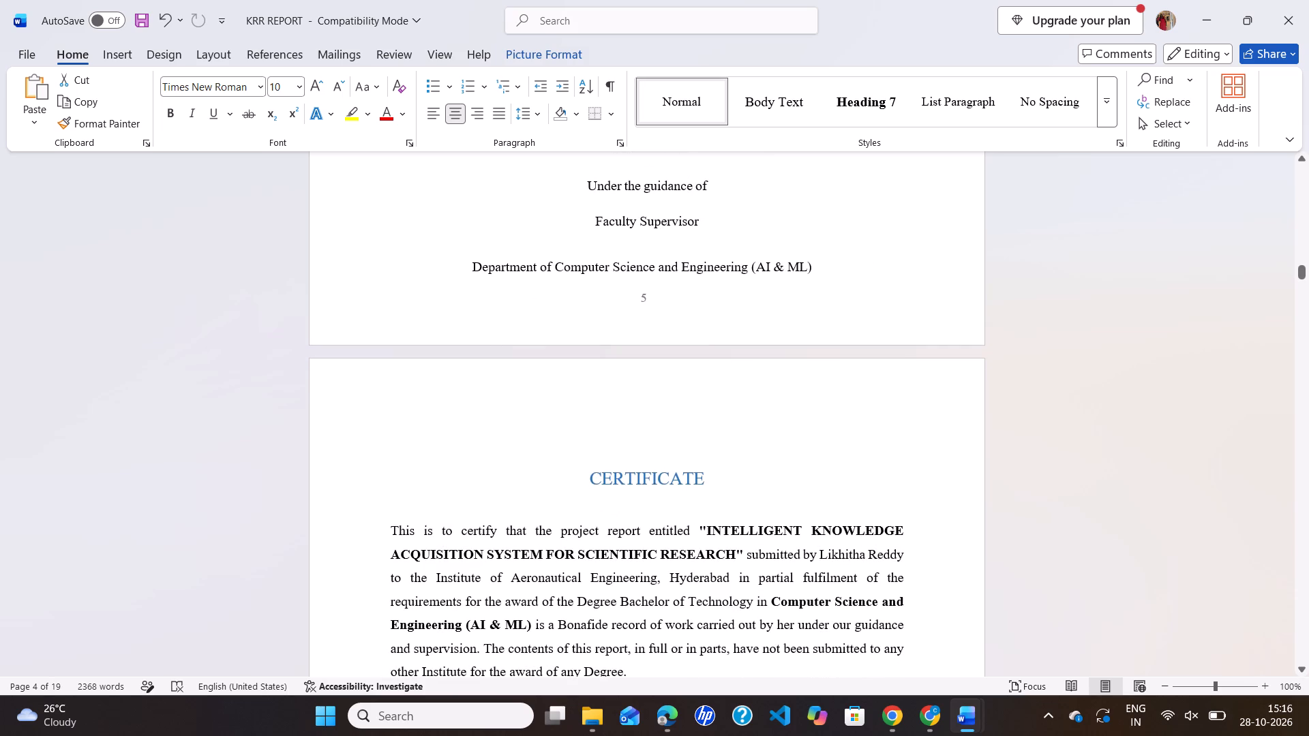
pyautogui.scroll(-1, 672, 418)
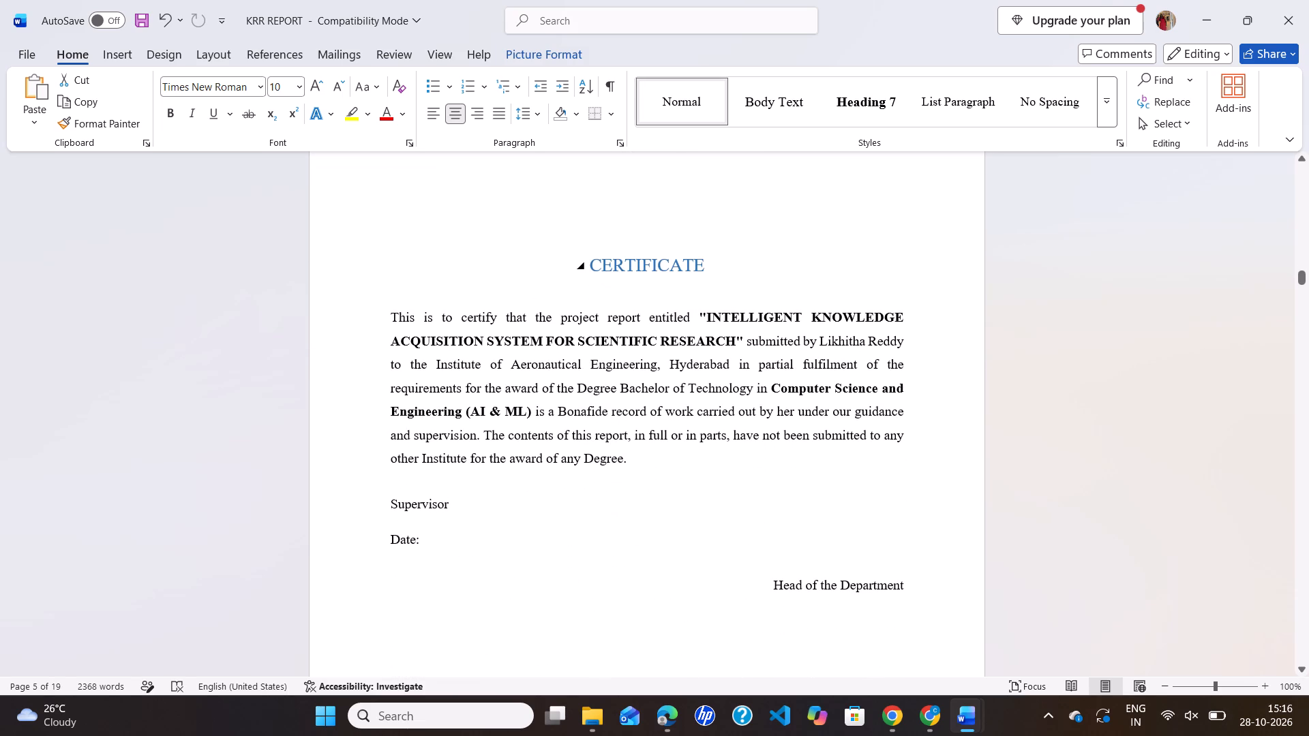
pyautogui.click(704, 260)
pyautogui.moveTo(704, 260); pyautogui.dragTo(596, 254)
pyautogui.click(607, 228)
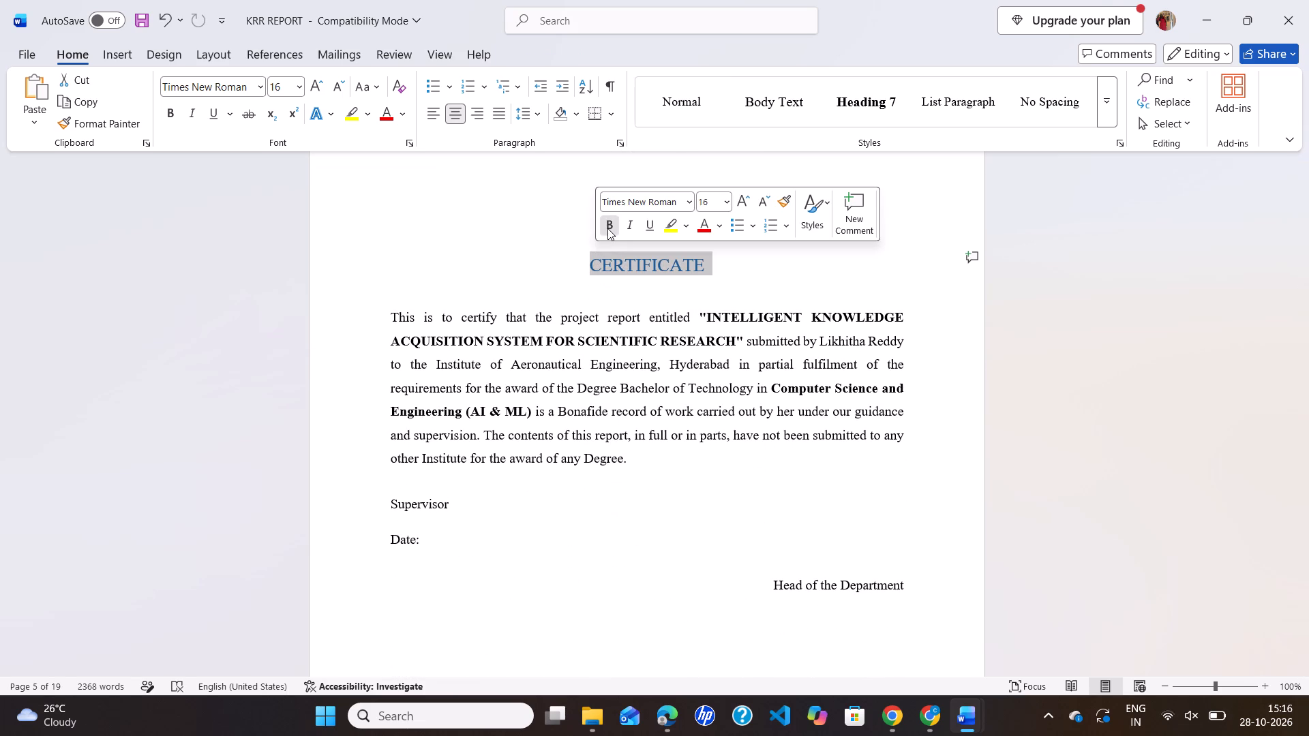
pyautogui.click(704, 229)
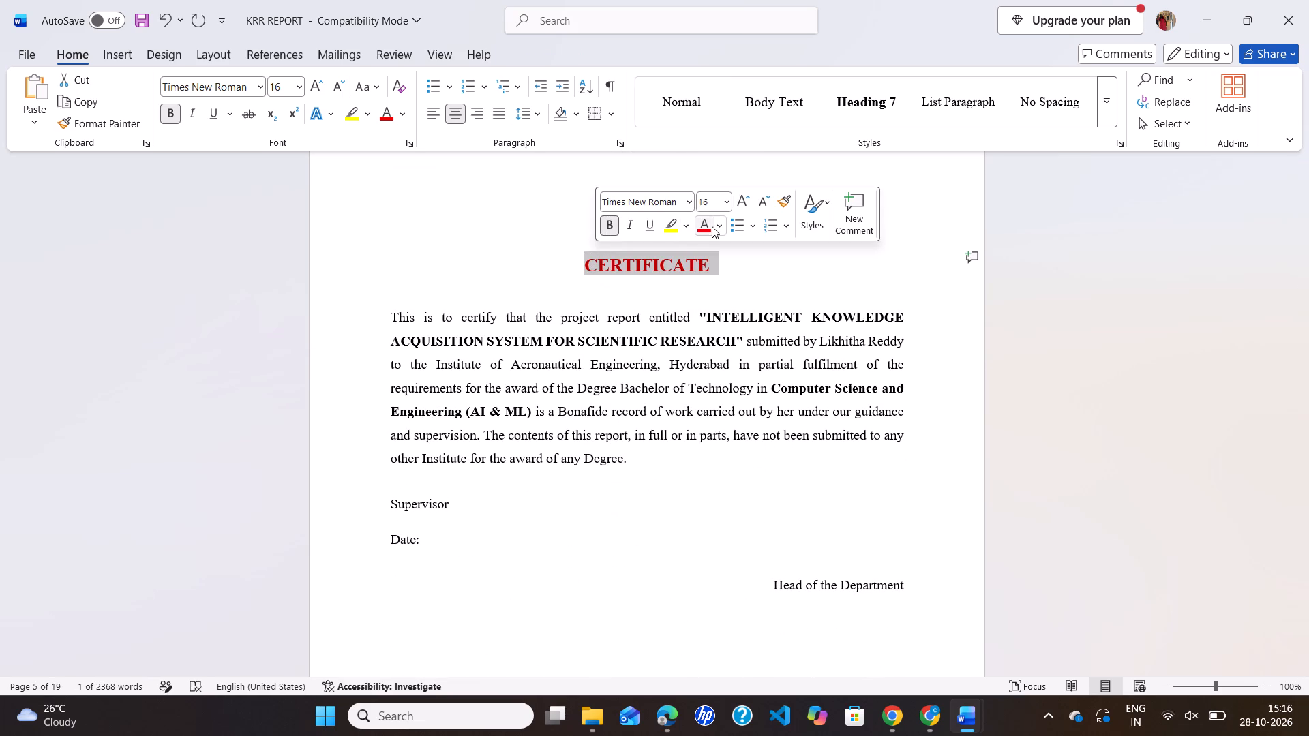
pyautogui.click(714, 225)
pyautogui.click(708, 284)
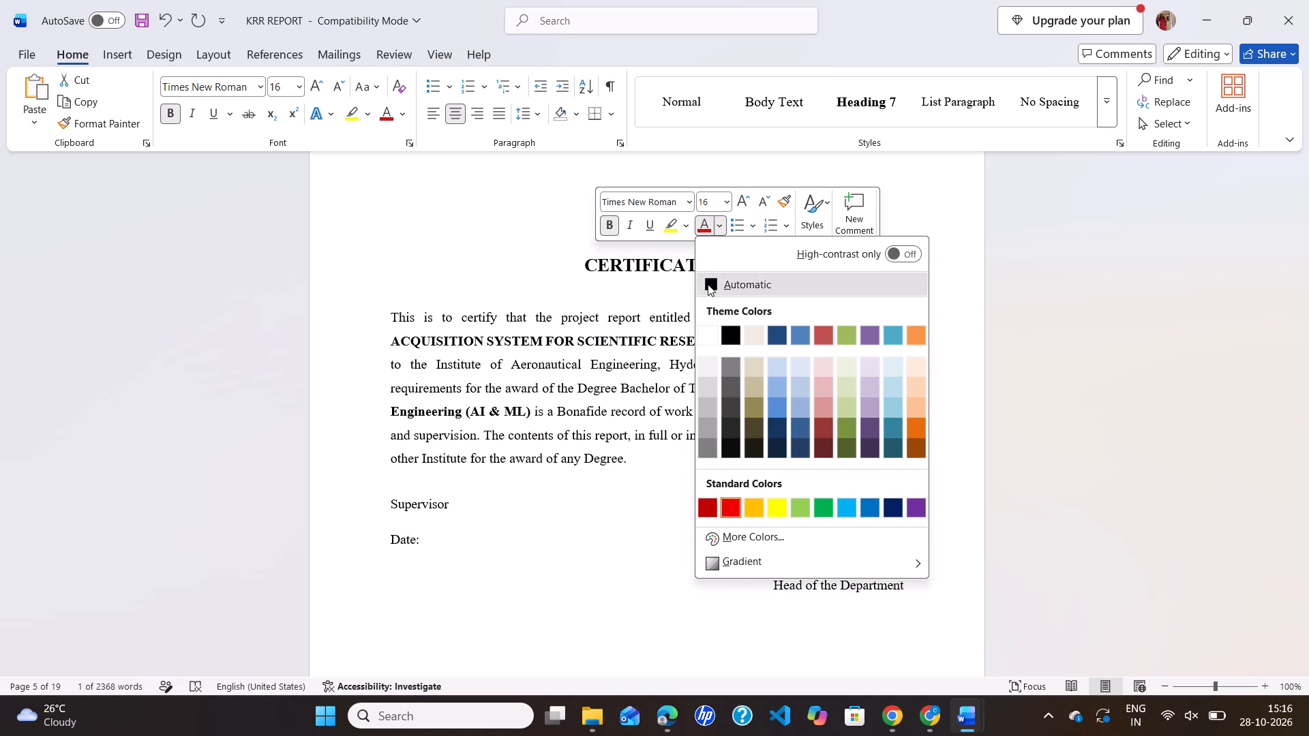
pyautogui.click(680, 453)
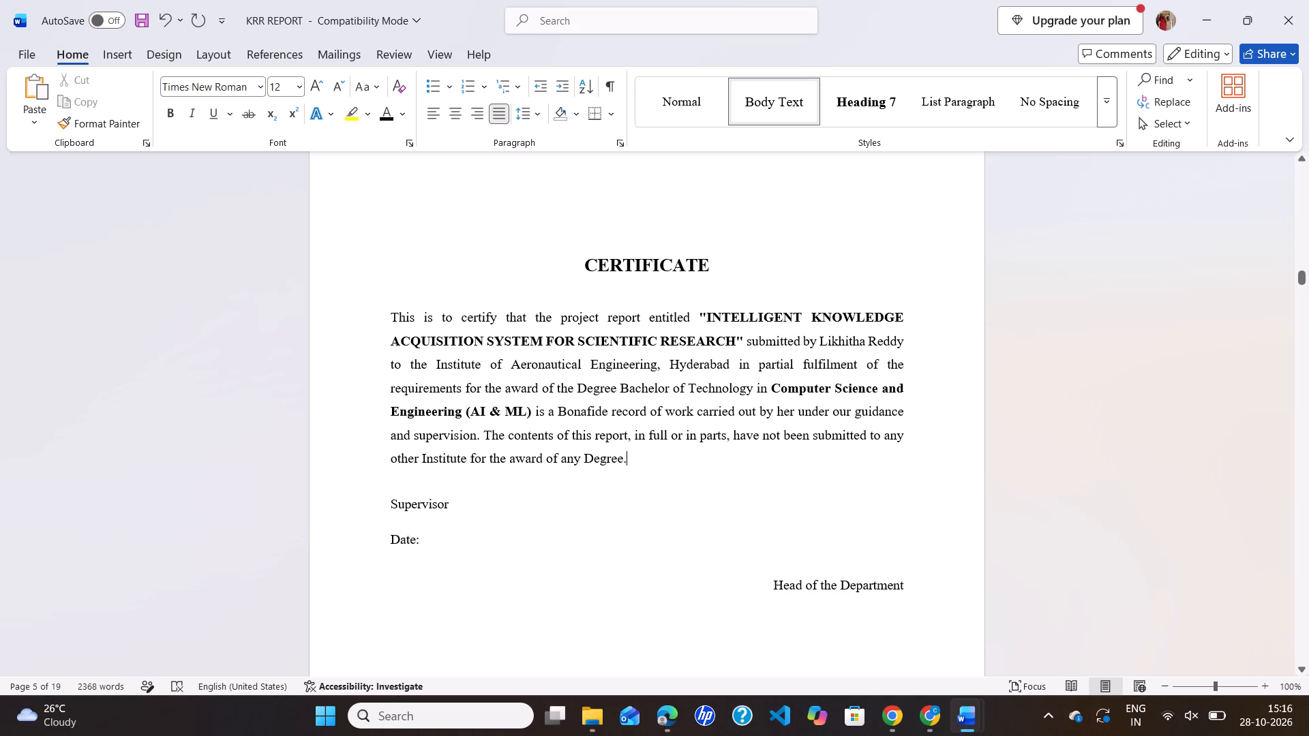
# Delete a single character at the end of "Examiners" on the APPROVAL SHEET page.
pyautogui.scroll(-2, 680, 453)
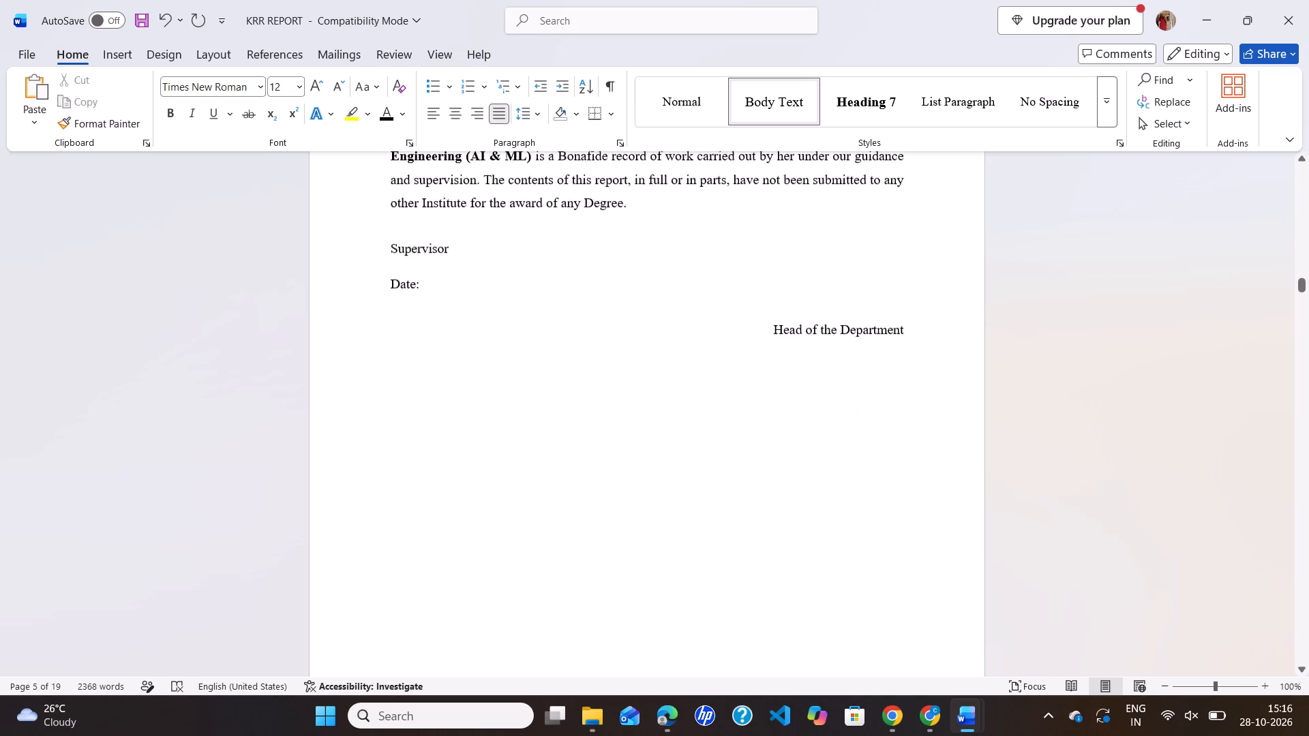
pyautogui.scroll(-3, 675, 450)
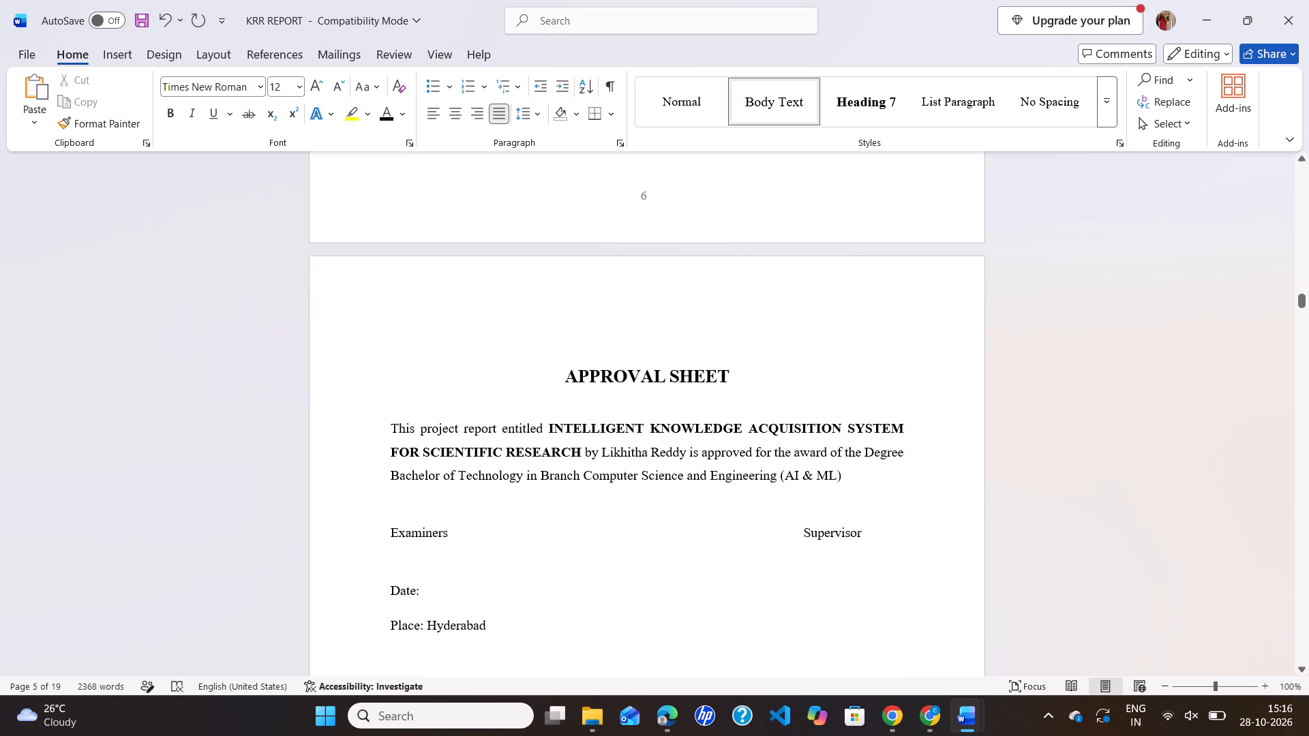
pyautogui.scroll(-1, 675, 450)
pyautogui.click(453, 390)
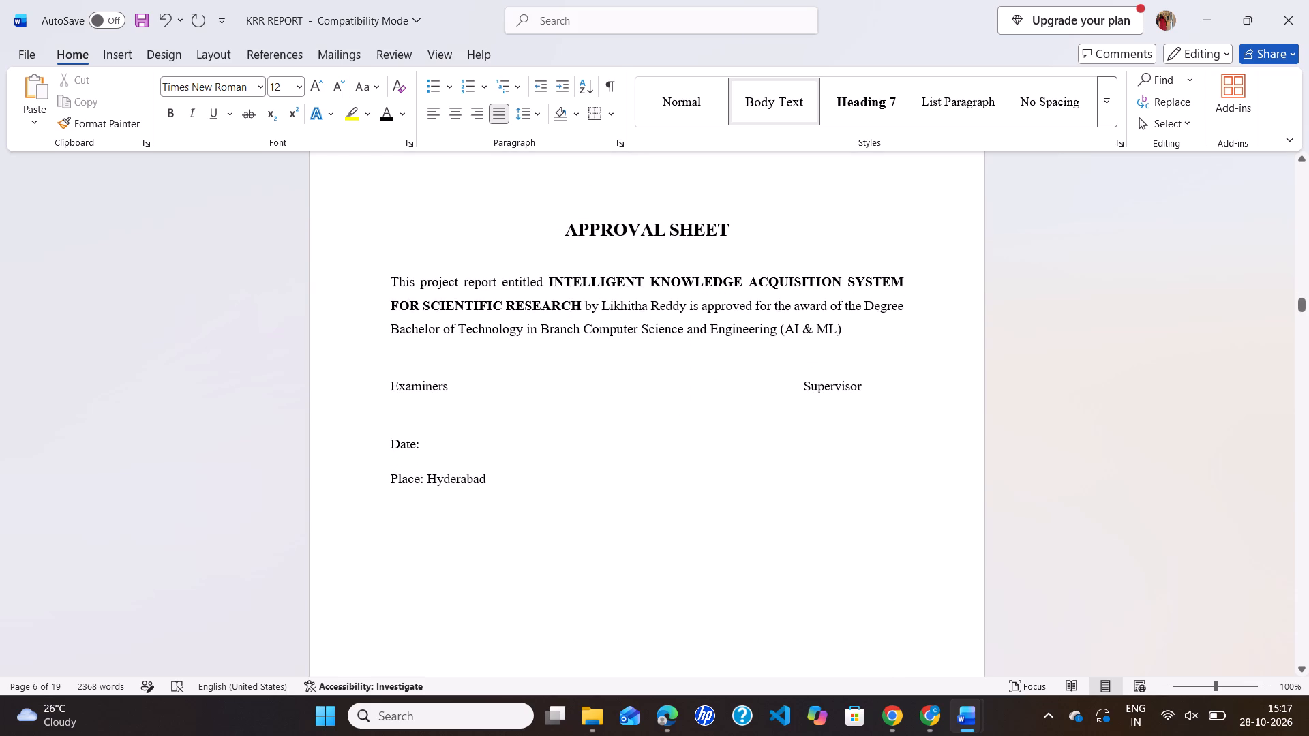
pyautogui.press('BackSpace')
# Make the ACKNOWLEDGEMENT heading bold and set its font colour to black.
pyautogui.scroll(-3, 453, 390)
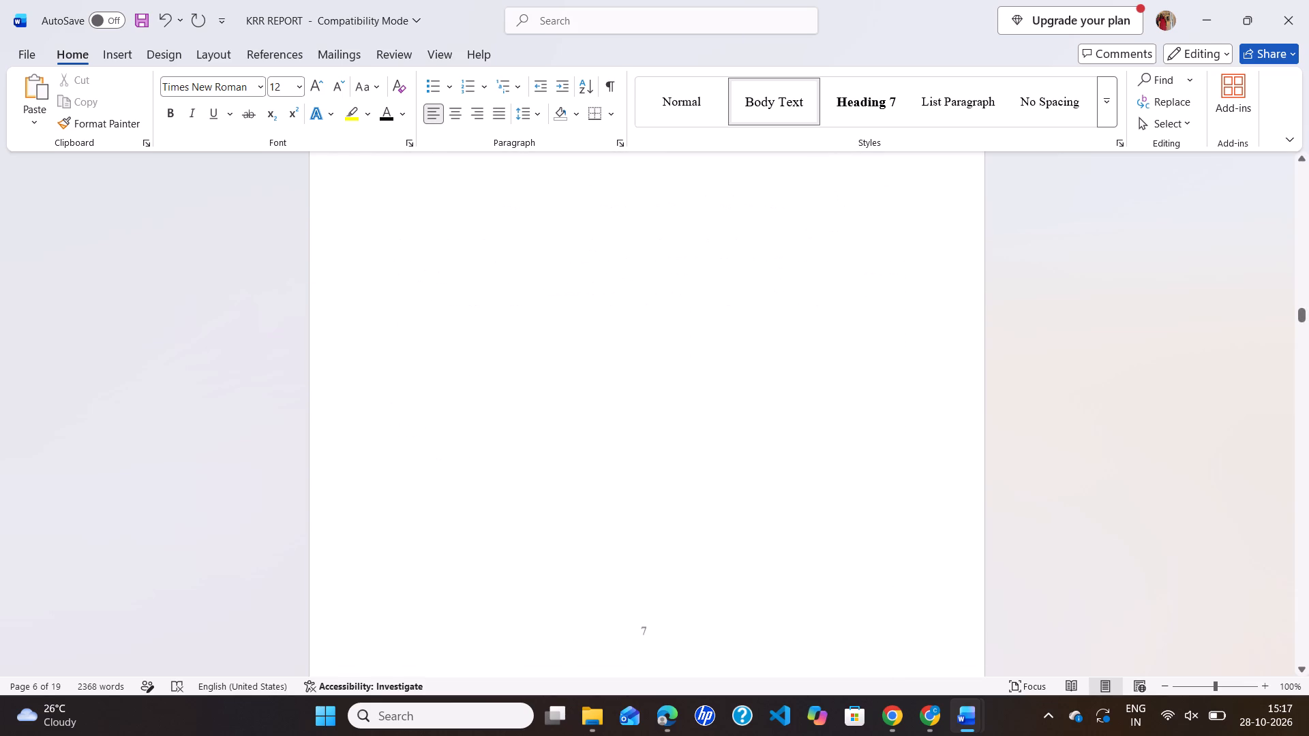
pyautogui.scroll(-3, 453, 390)
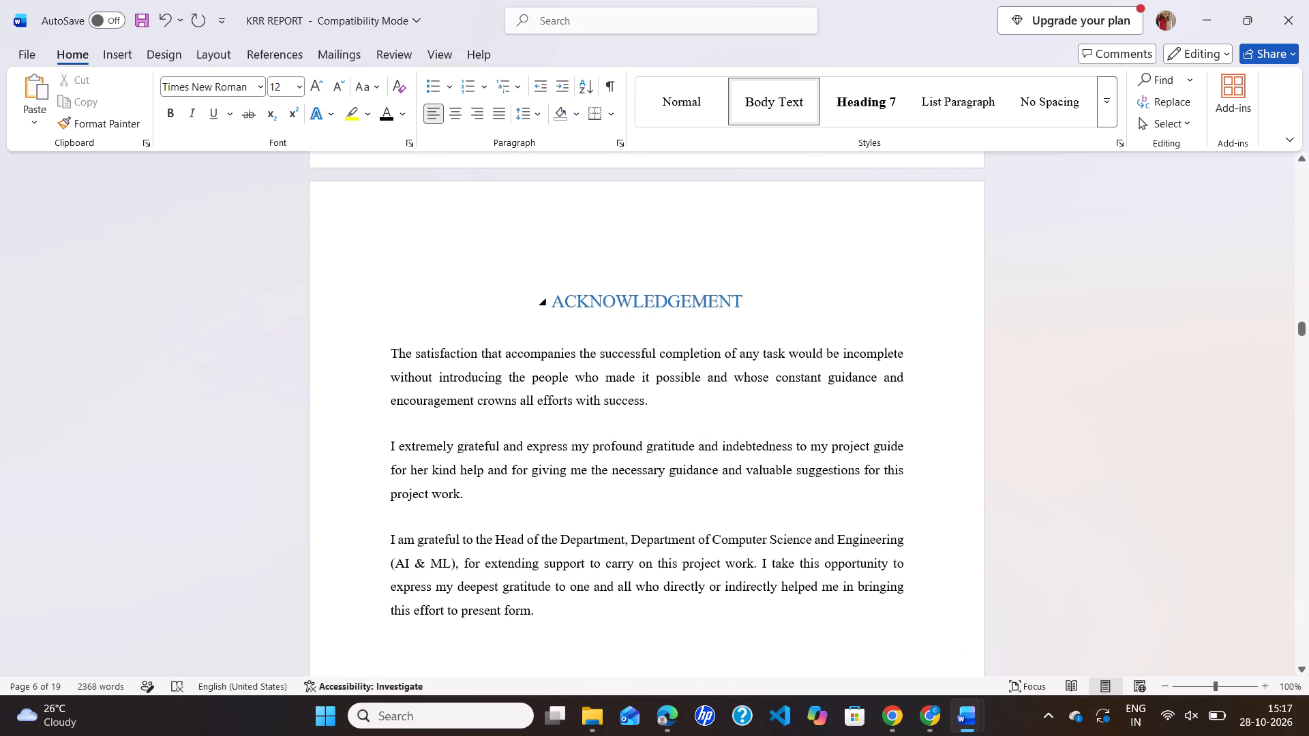
pyautogui.moveTo(744, 296); pyautogui.dragTo(554, 295)
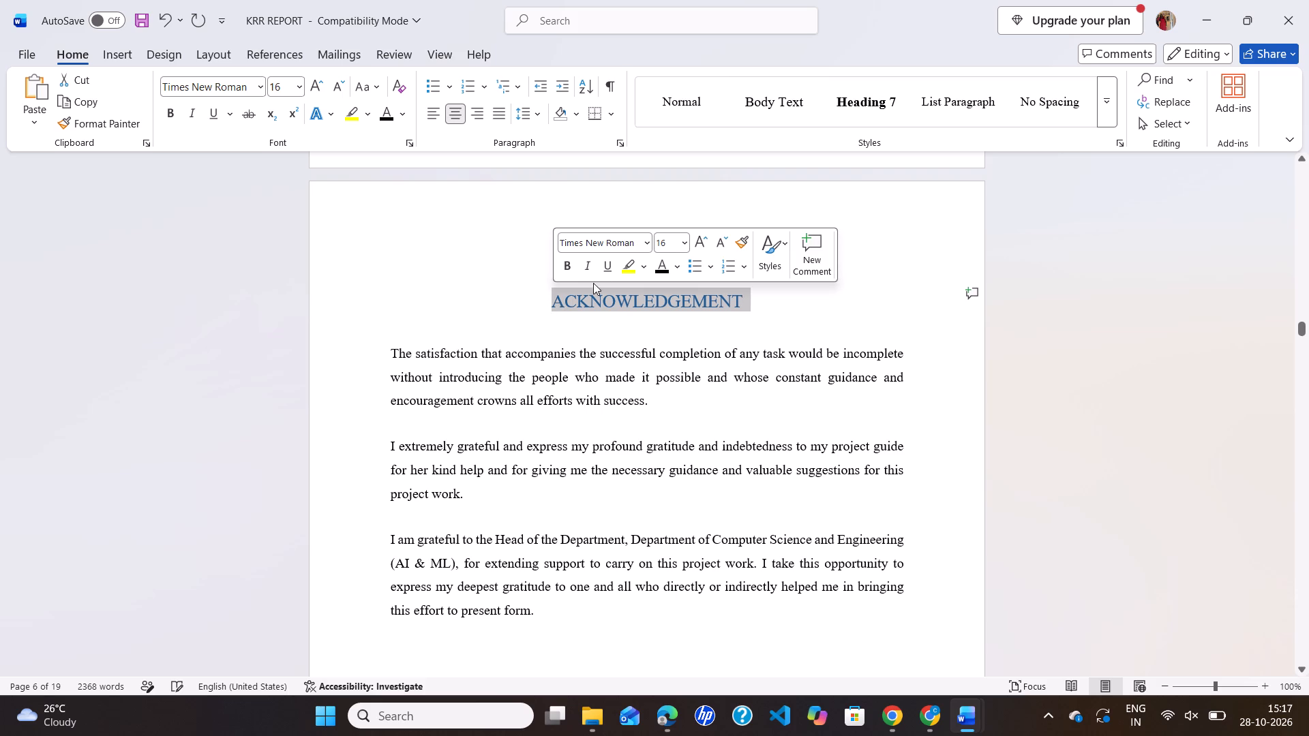
pyautogui.click(562, 272)
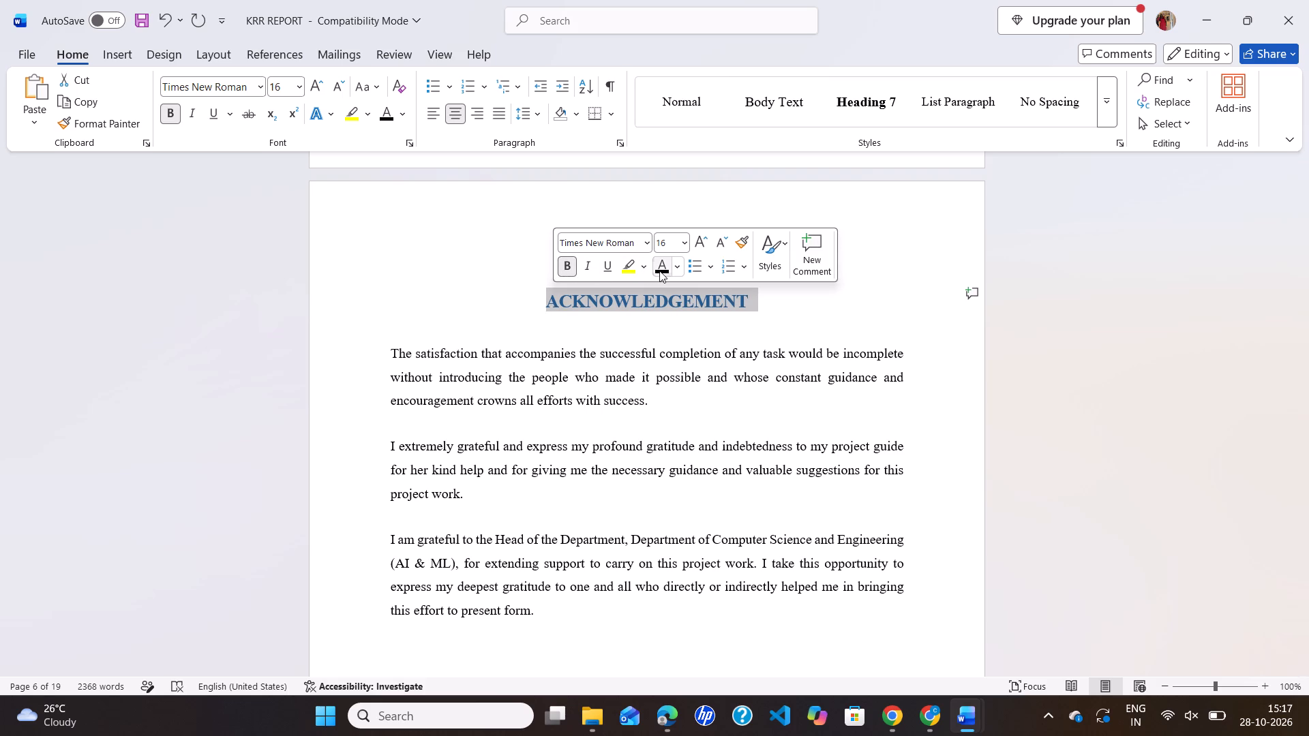
pyautogui.click(659, 271)
# Make the TABLE OF CONTENTS heading bold and set its font colour to black.
pyautogui.scroll(-9, 659, 271)
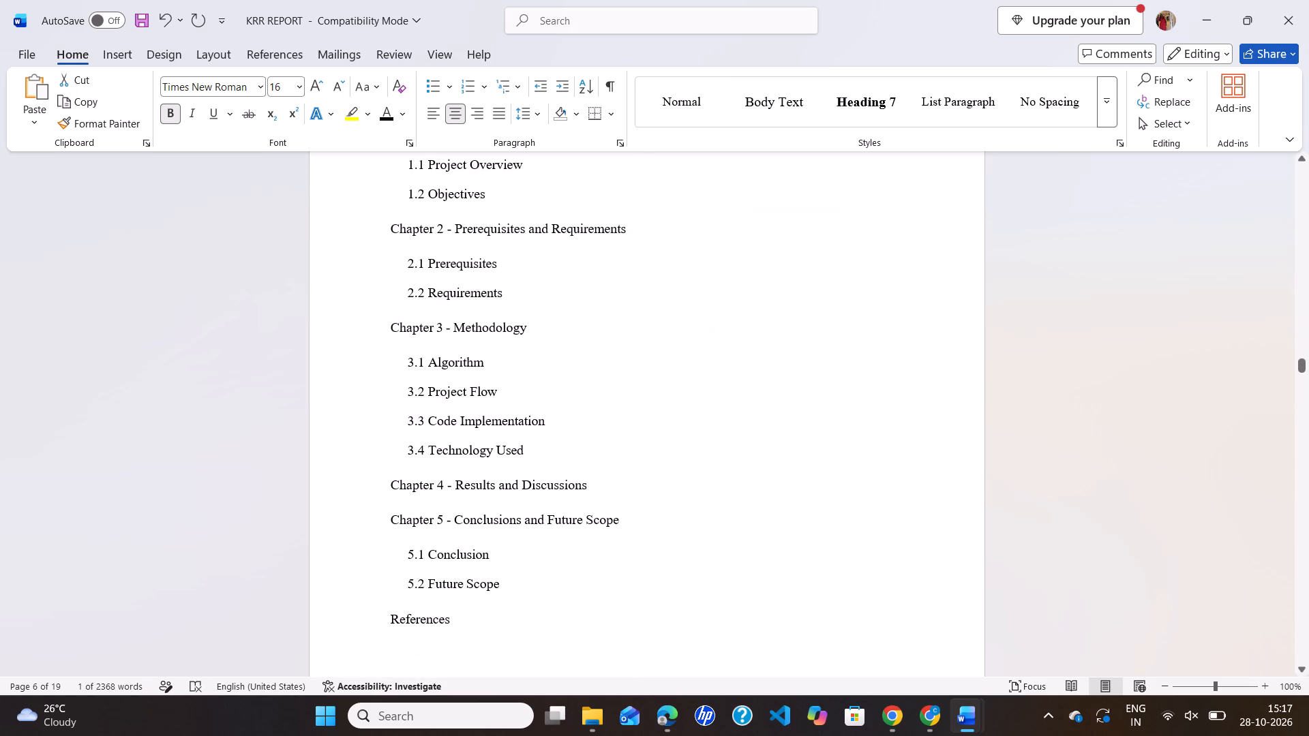
pyautogui.scroll(2, 607, 372)
pyautogui.moveTo(558, 365); pyautogui.dragTo(770, 352)
pyautogui.click(783, 322)
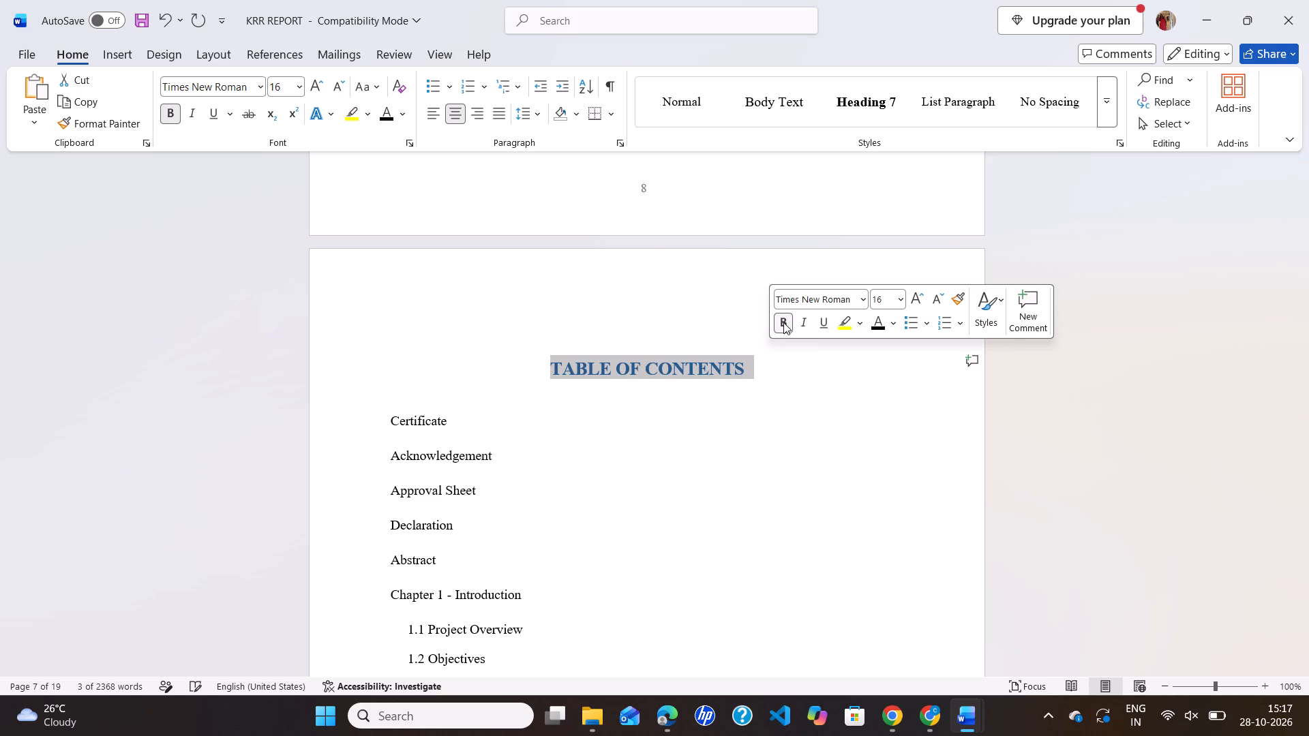
pyautogui.click(876, 328)
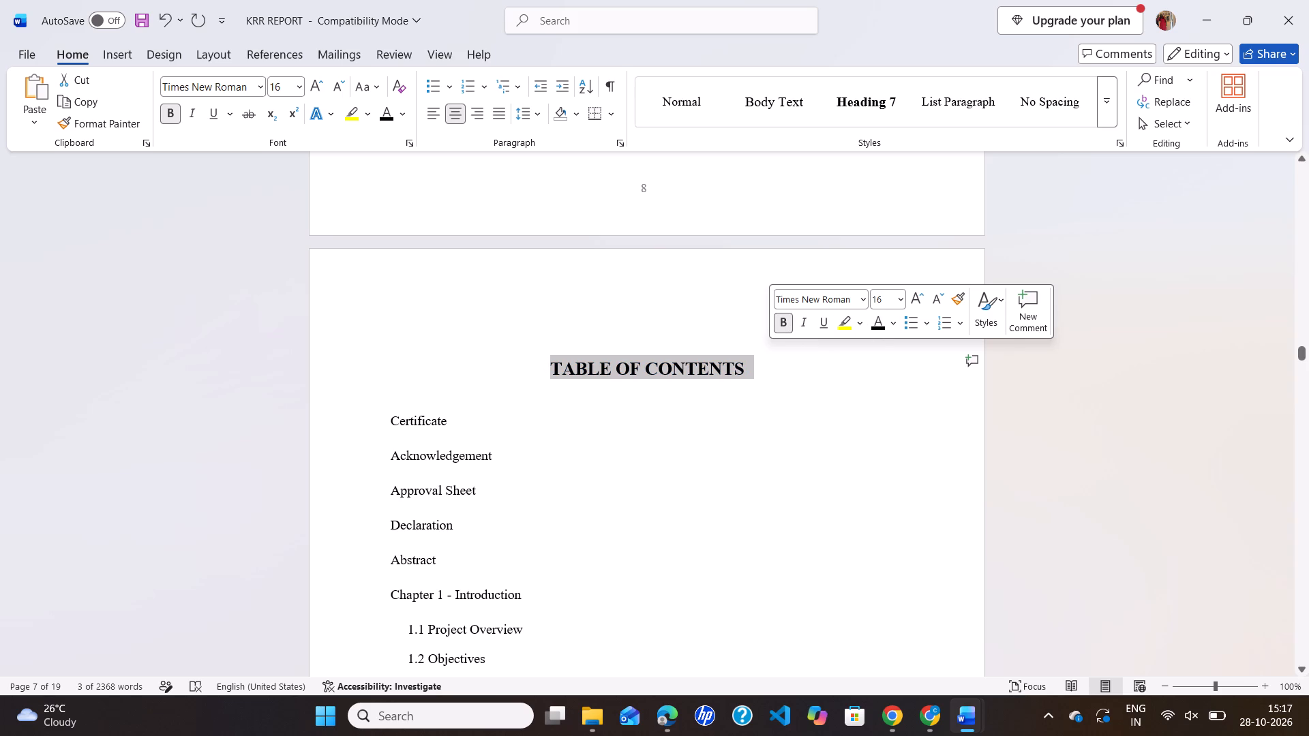
# Minimise the open windows to reach the desktop and launch Kuro from its shortcut.
pyautogui.click(1205, 13)
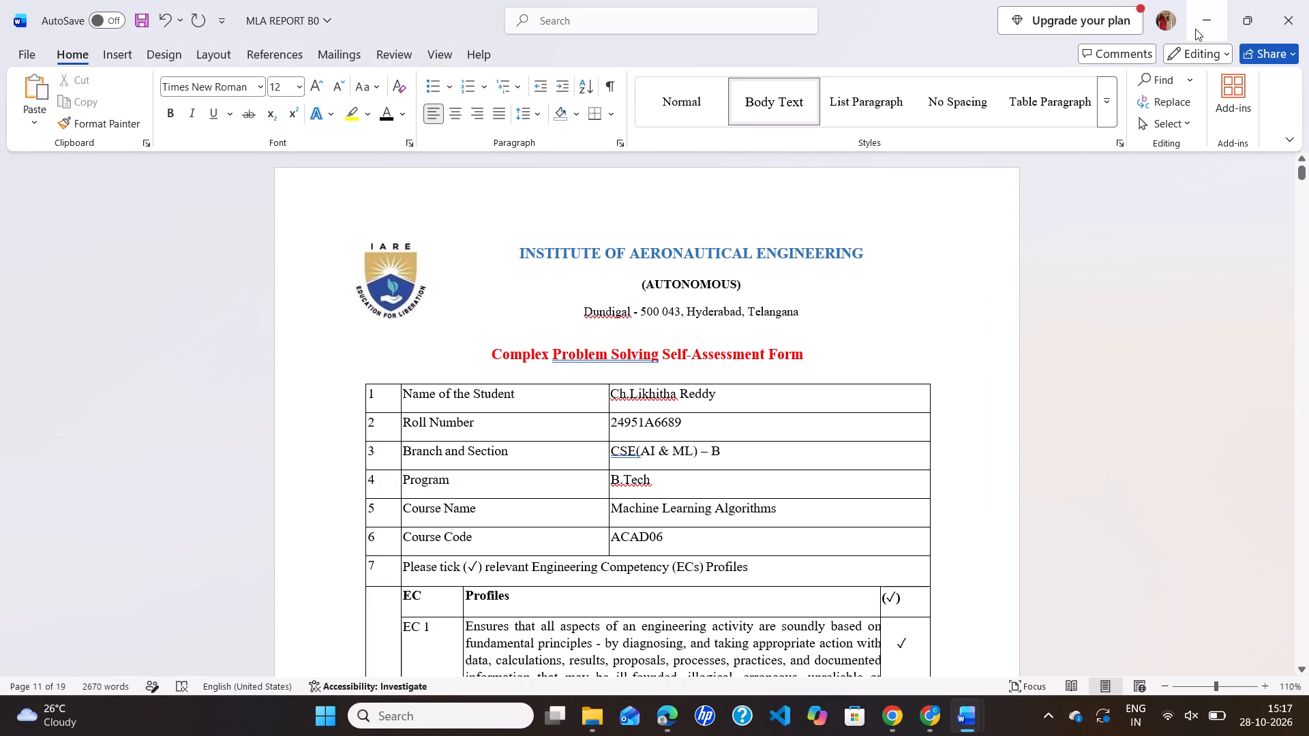
pyautogui.click(1195, 29)
pyautogui.click(1195, 29)
pyautogui.moveTo(1195, 29); pyautogui.dragTo(550, 78)
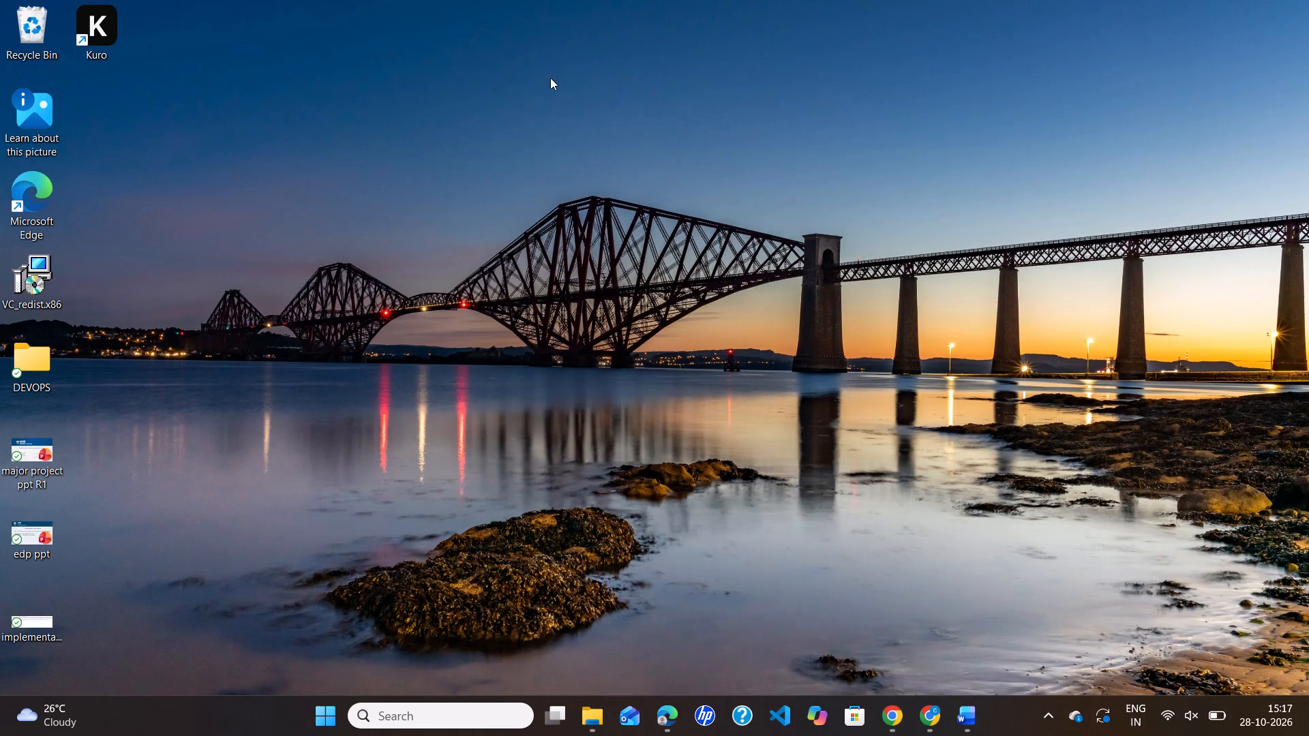
pyautogui.click(111, 41)
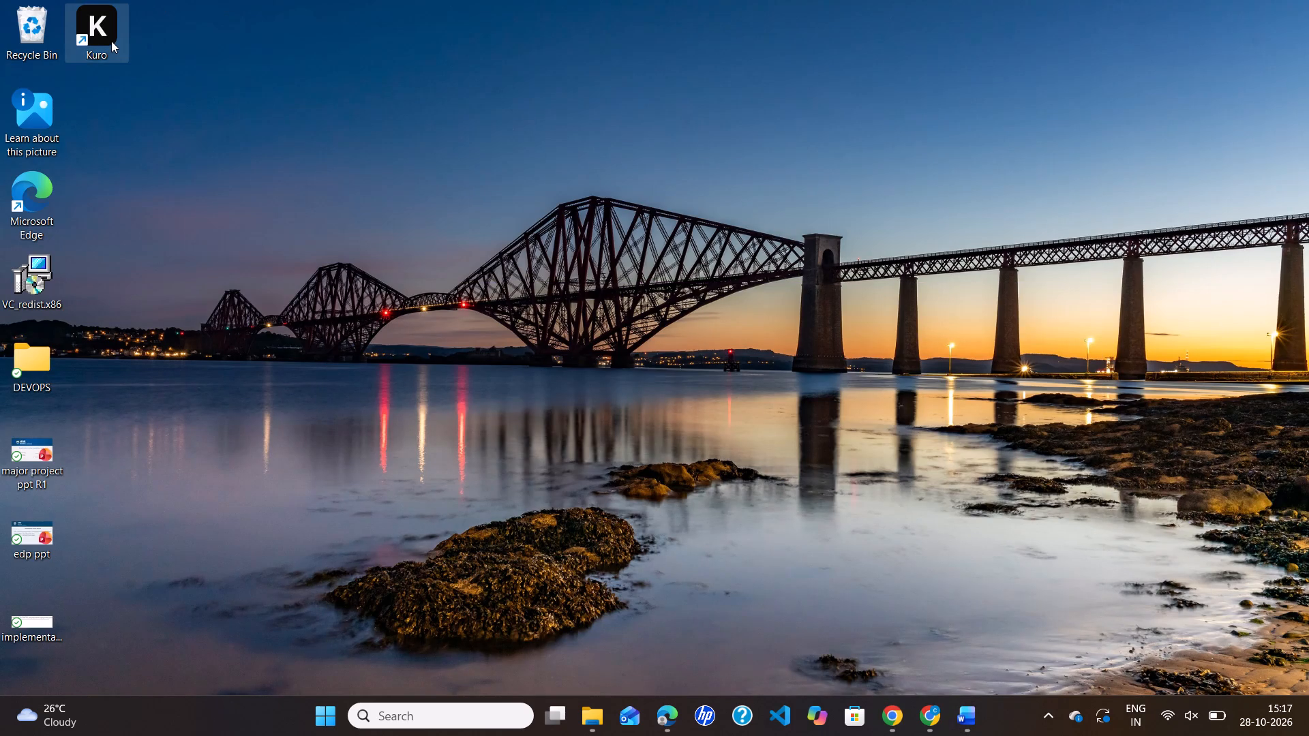
pyautogui.click(111, 41)
pyautogui.click(106, 41)
pyautogui.tripleClick(106, 41)
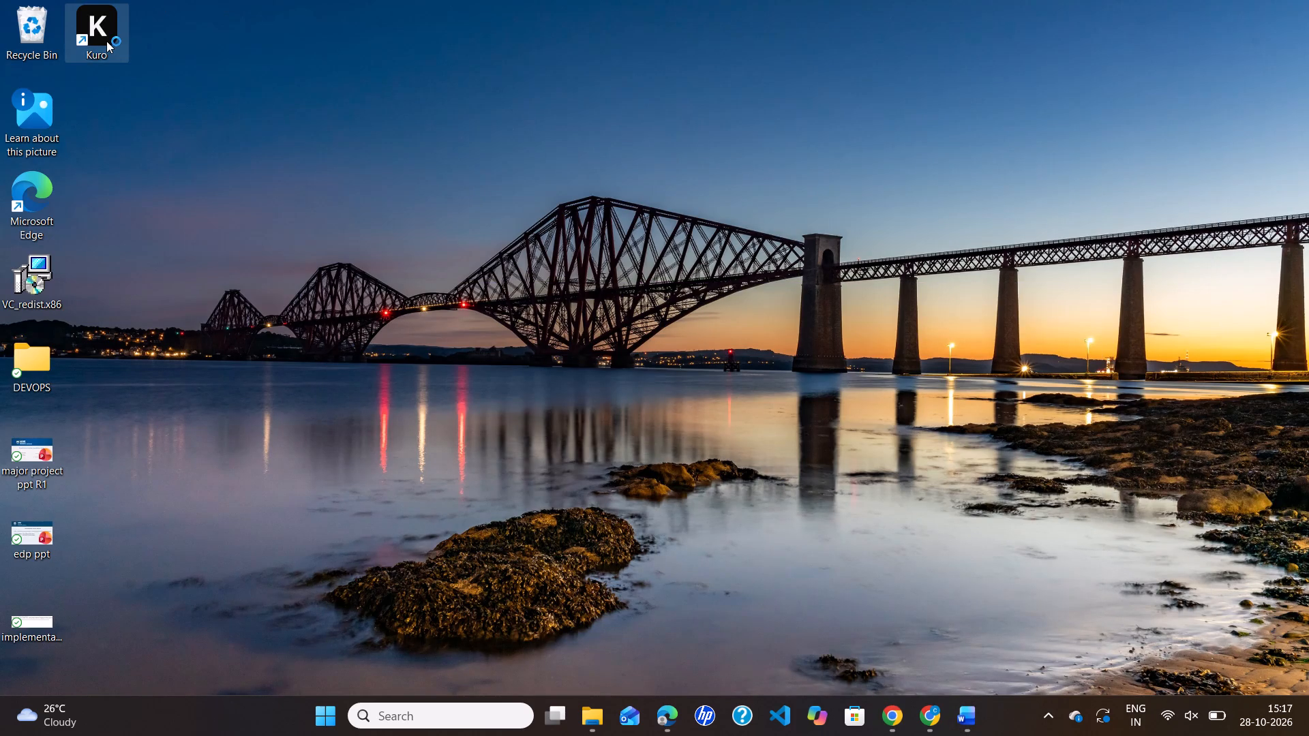
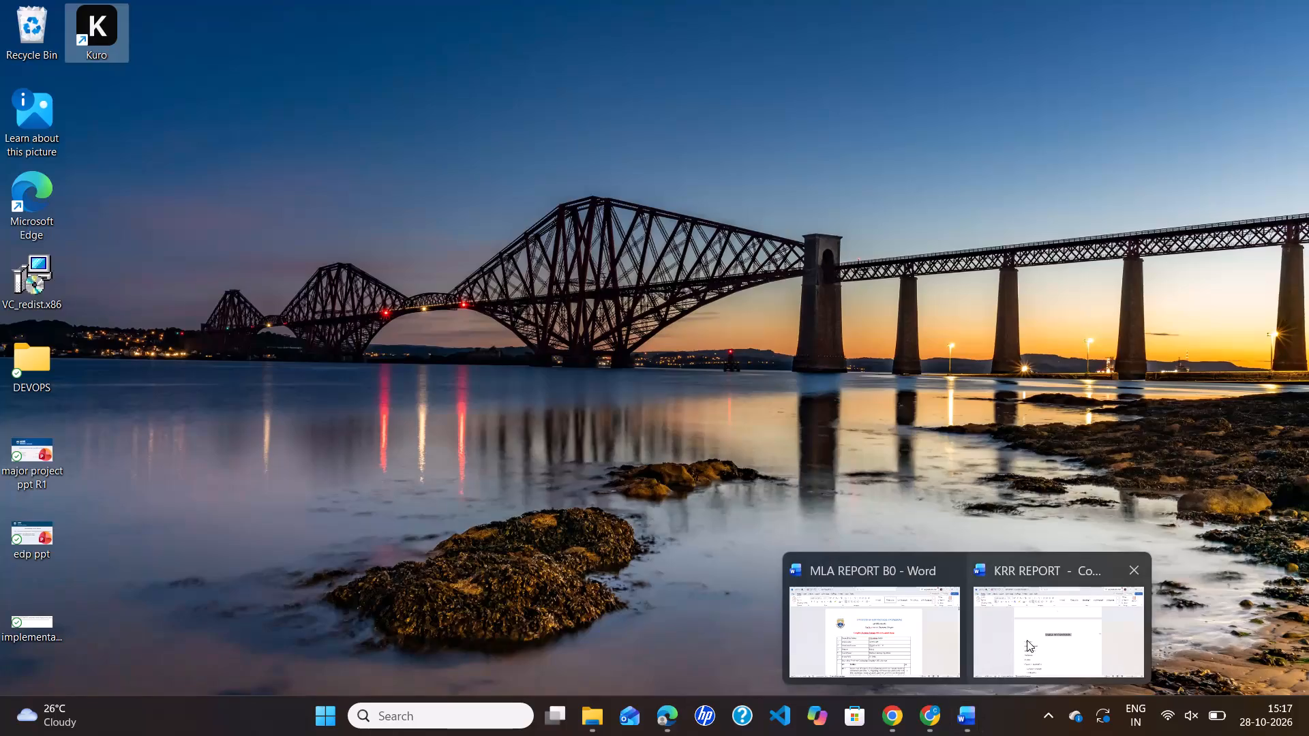
# Switch to the KRR REPORT document and delete the IARE logo above the DECLARATION heading.
pyautogui.click(1027, 641)
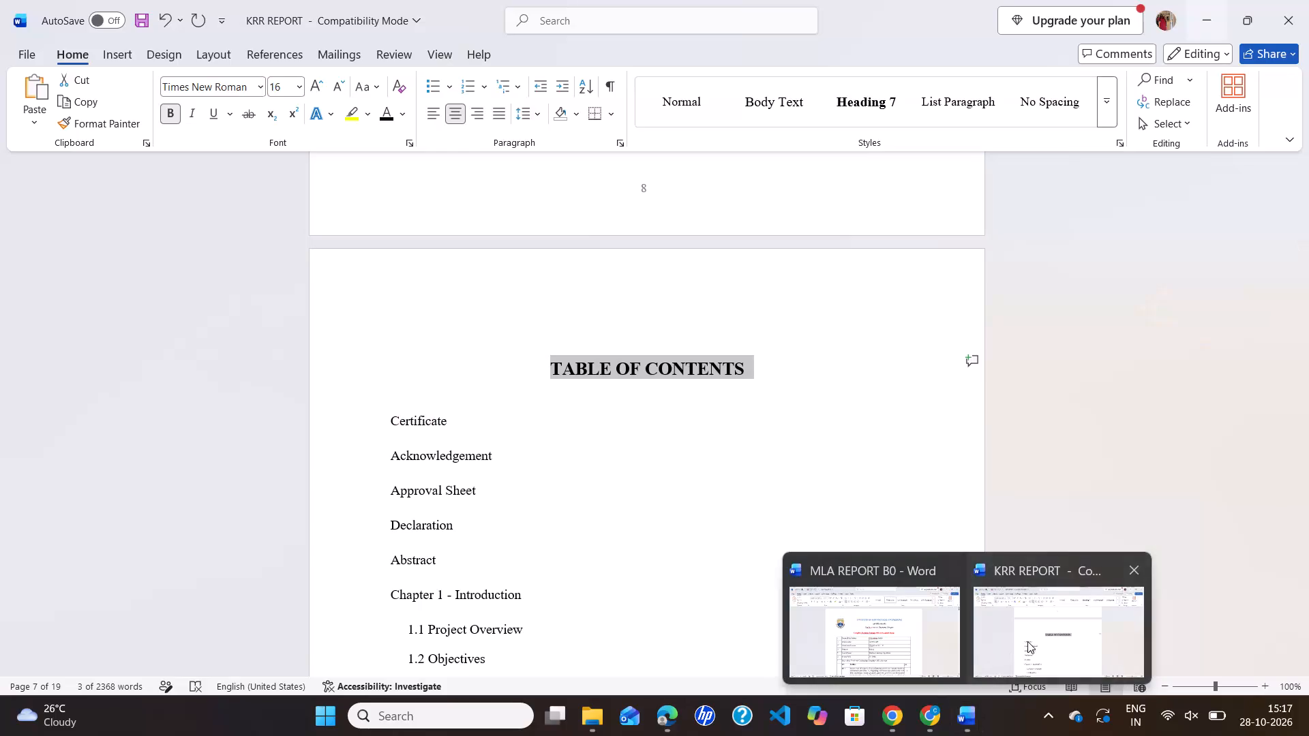
pyautogui.scroll(-4, 817, 607)
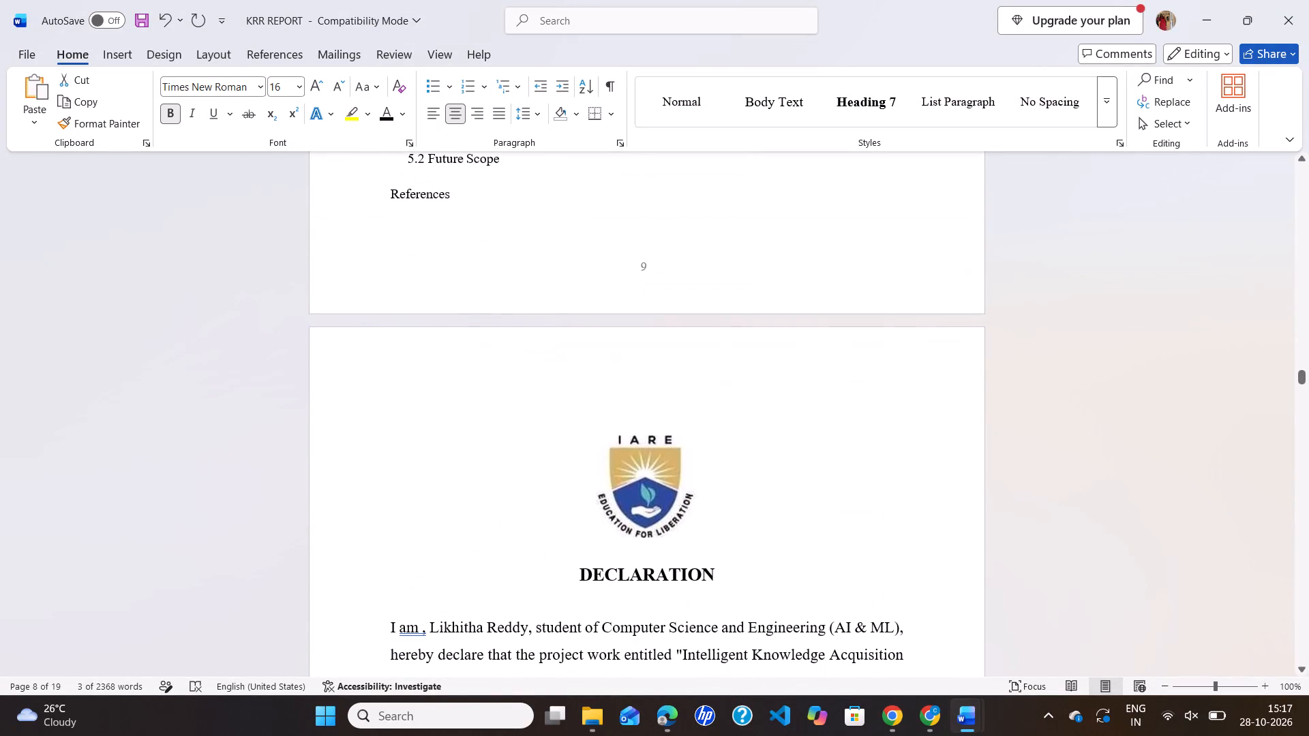
pyautogui.click(634, 462)
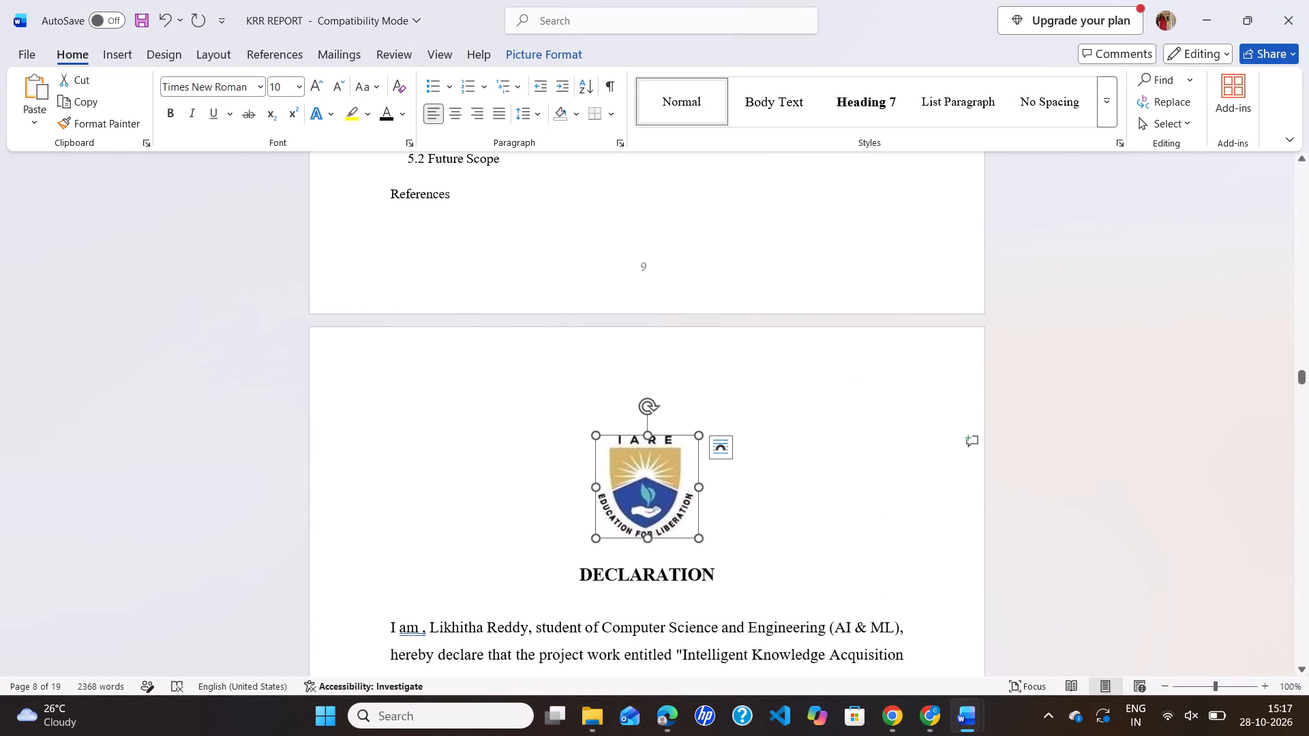
pyautogui.press('BackSpace')
pyautogui.press('BackSpace')
pyautogui.press('BackSpace')
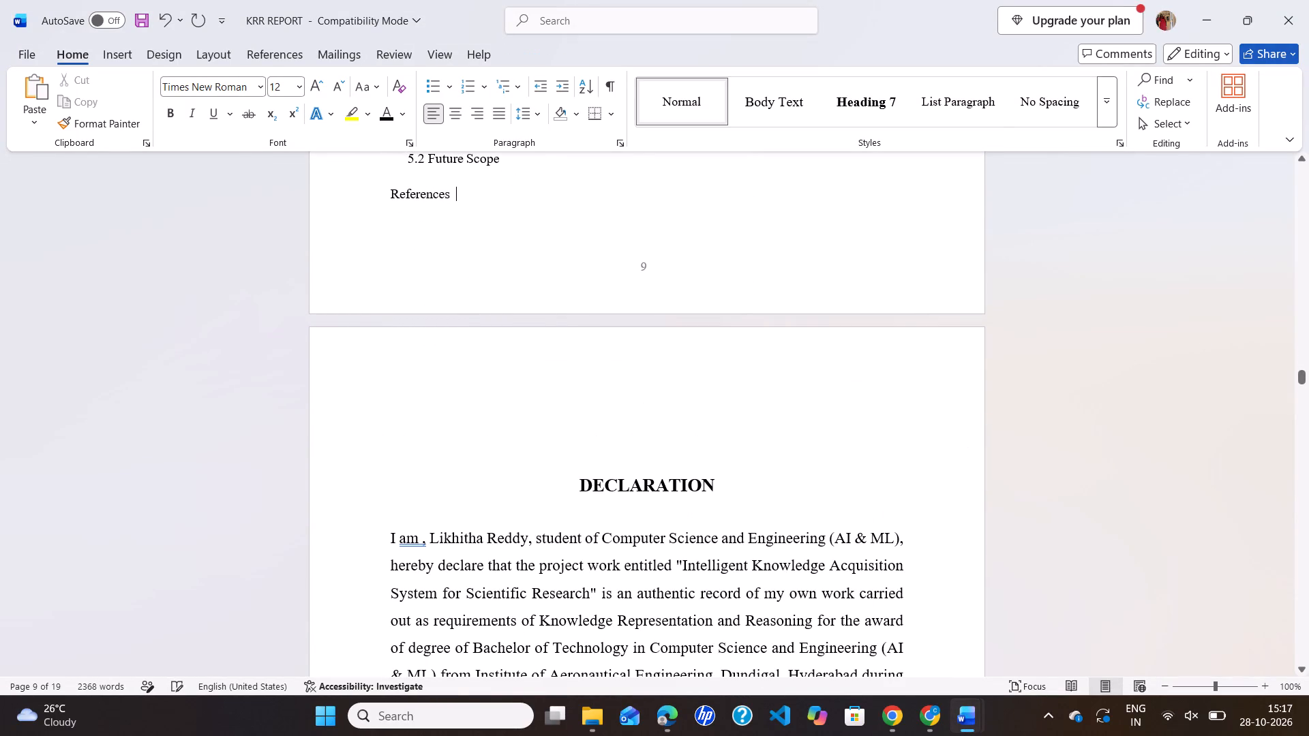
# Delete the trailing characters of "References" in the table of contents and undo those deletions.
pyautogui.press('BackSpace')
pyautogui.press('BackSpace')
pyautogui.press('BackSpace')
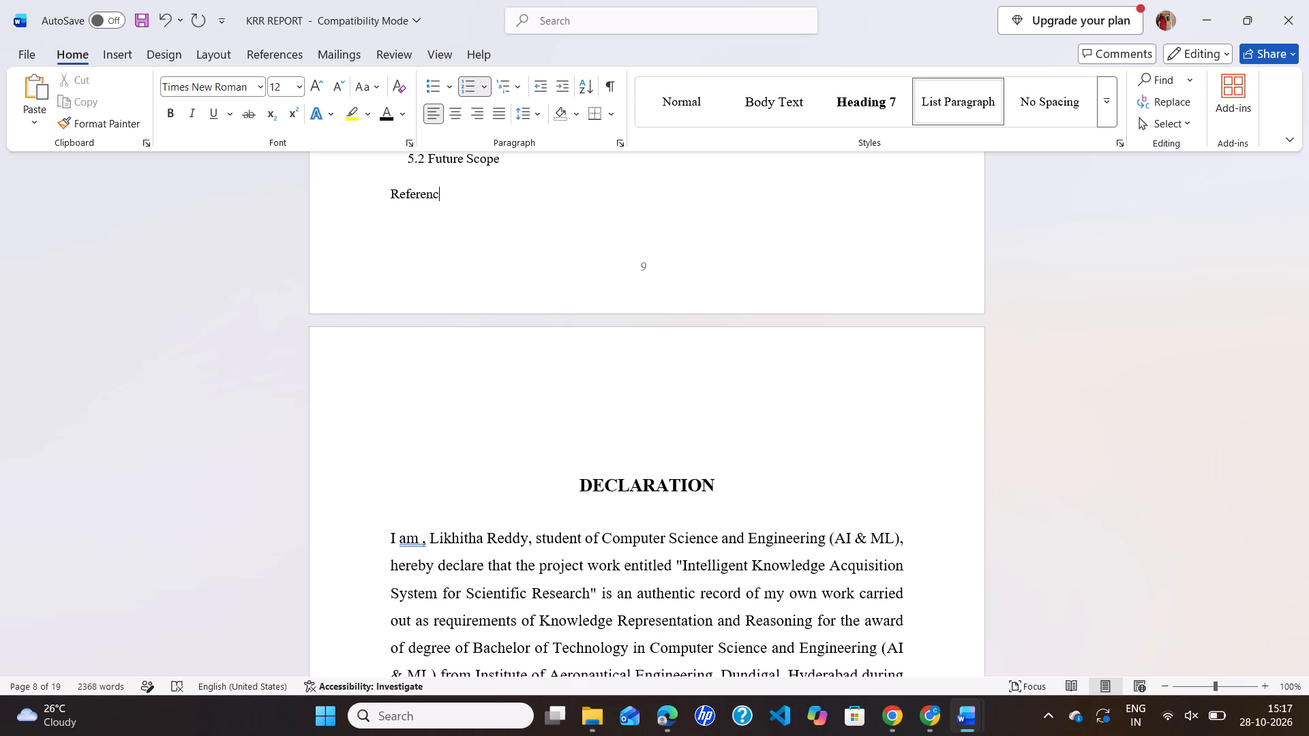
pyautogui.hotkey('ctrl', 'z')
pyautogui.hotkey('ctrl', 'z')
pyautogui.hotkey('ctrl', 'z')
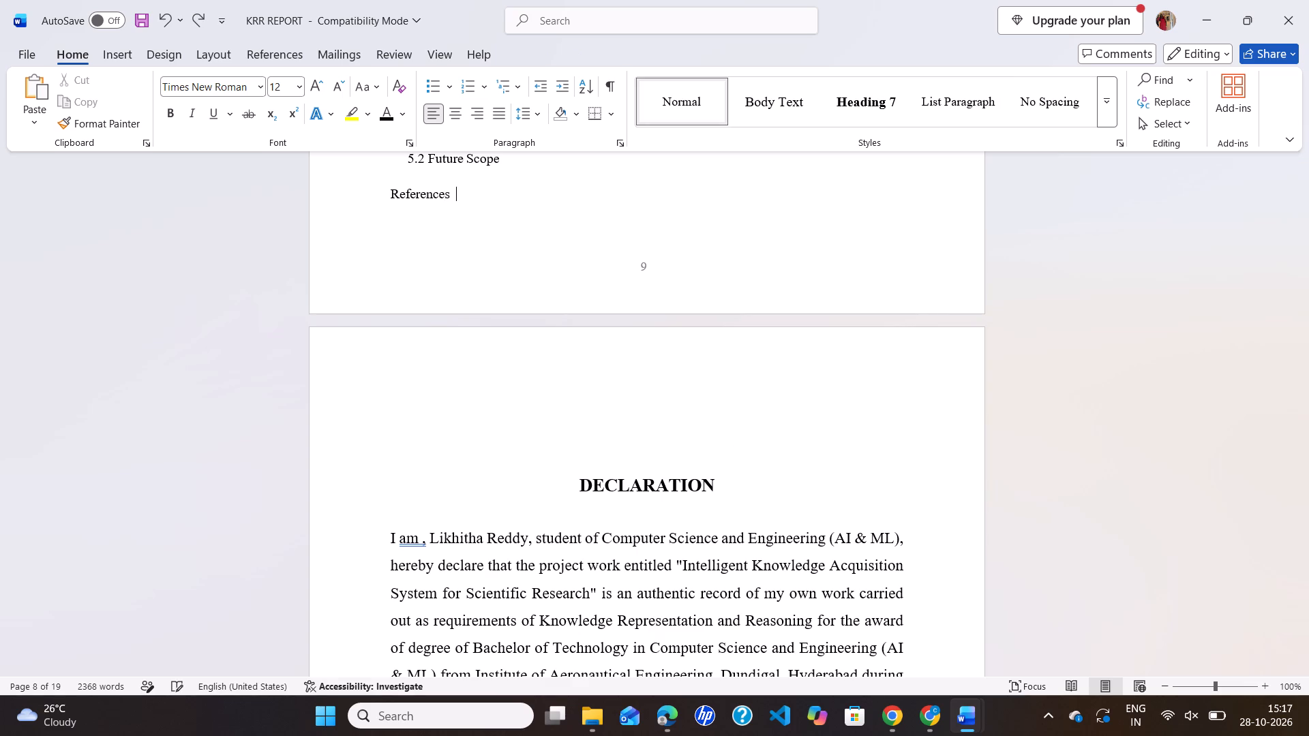
pyautogui.click(586, 478)
pyautogui.press('shift+super+F23')
pyautogui.press('Left')
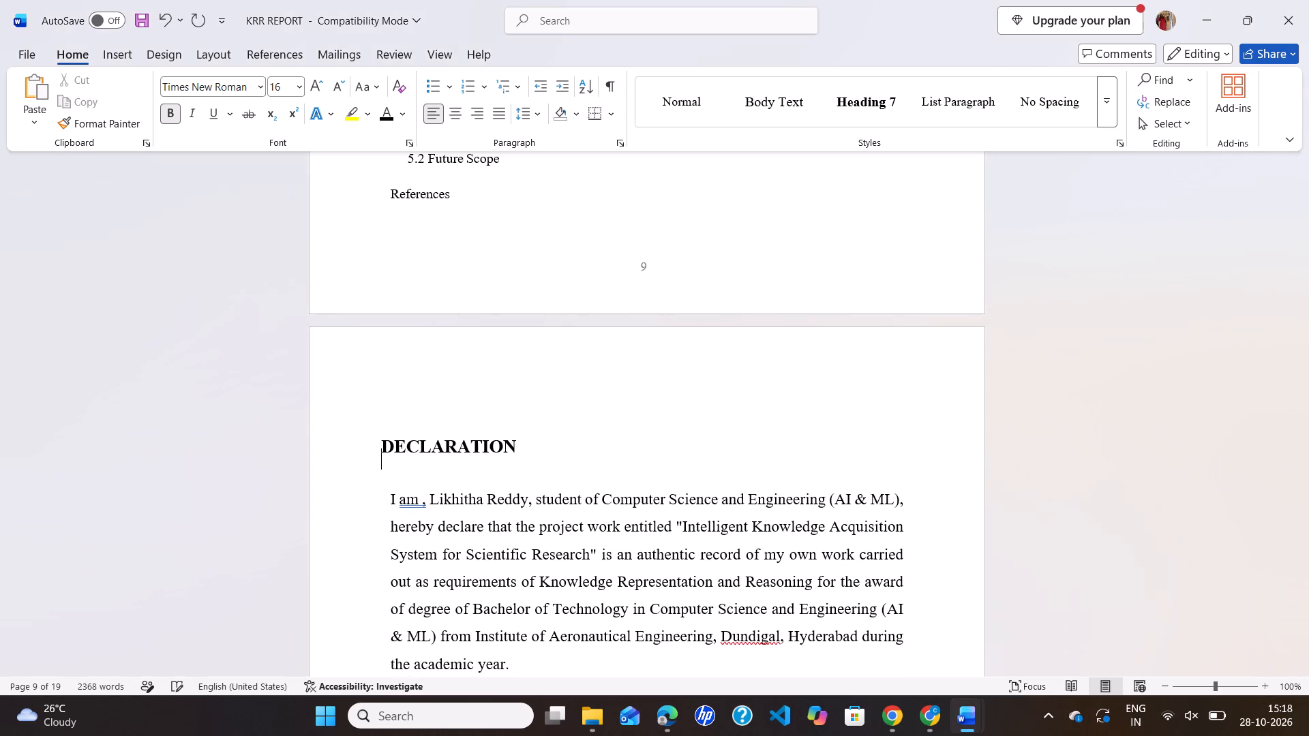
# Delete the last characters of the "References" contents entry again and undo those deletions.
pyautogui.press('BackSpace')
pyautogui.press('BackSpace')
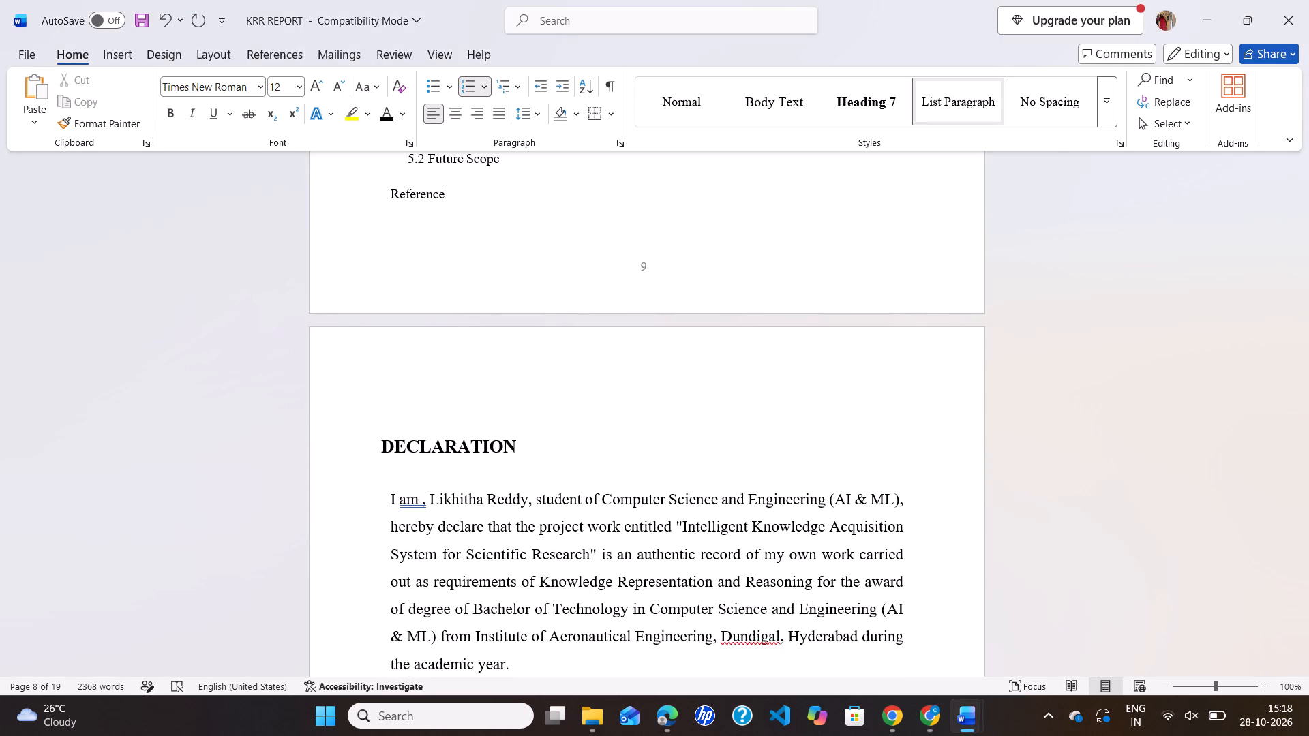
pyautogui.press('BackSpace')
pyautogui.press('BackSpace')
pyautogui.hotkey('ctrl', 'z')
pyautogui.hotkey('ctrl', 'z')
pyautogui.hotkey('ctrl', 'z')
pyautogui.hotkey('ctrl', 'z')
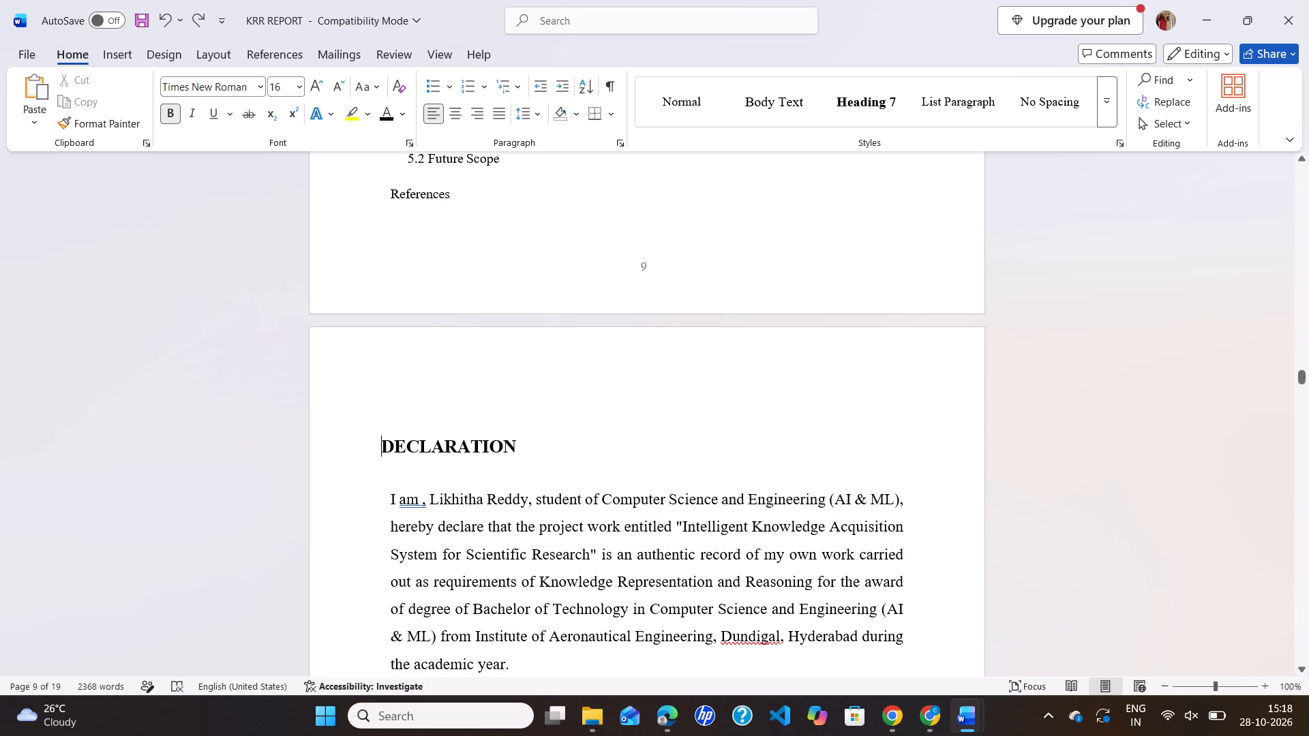
# Centre the DECLARATION heading.
pyautogui.moveTo(380, 438); pyautogui.dragTo(562, 440)
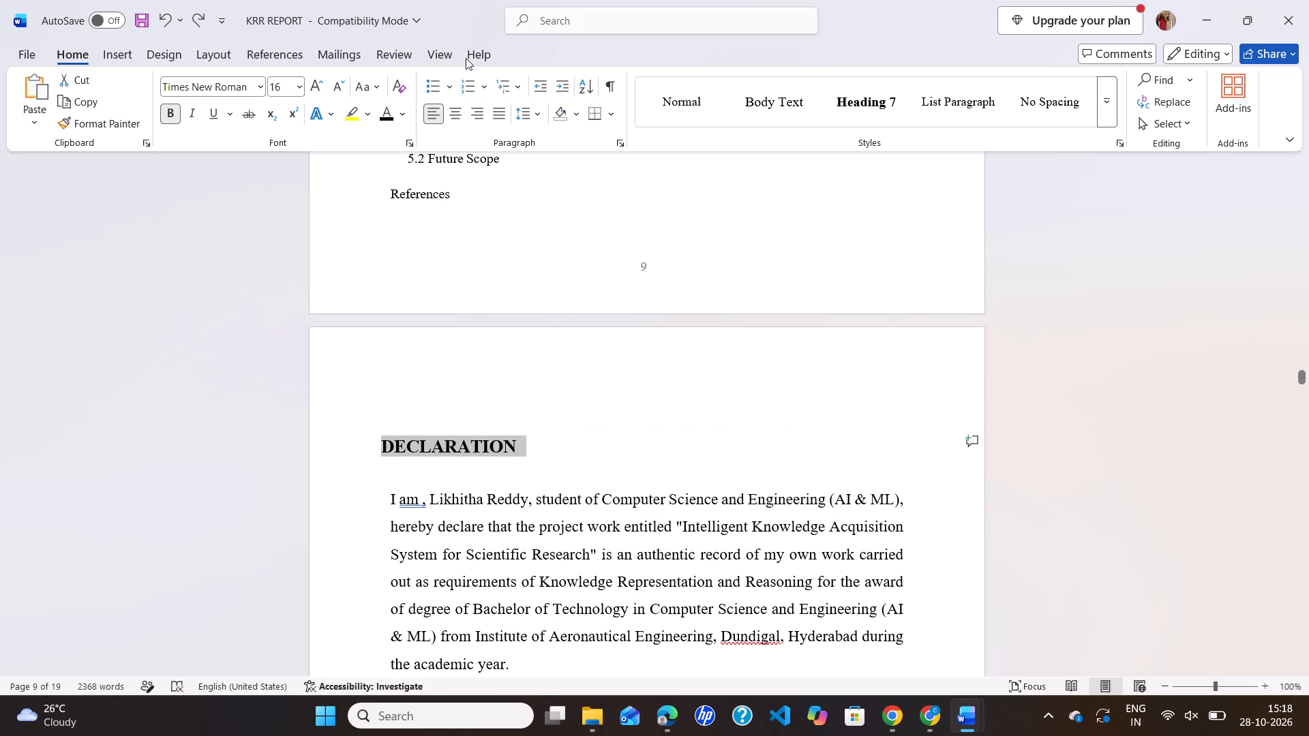
pyautogui.click(449, 110)
# Make the ABSTRACT heading bold and set its font colour to black.
pyautogui.scroll(-1, 593, 245)
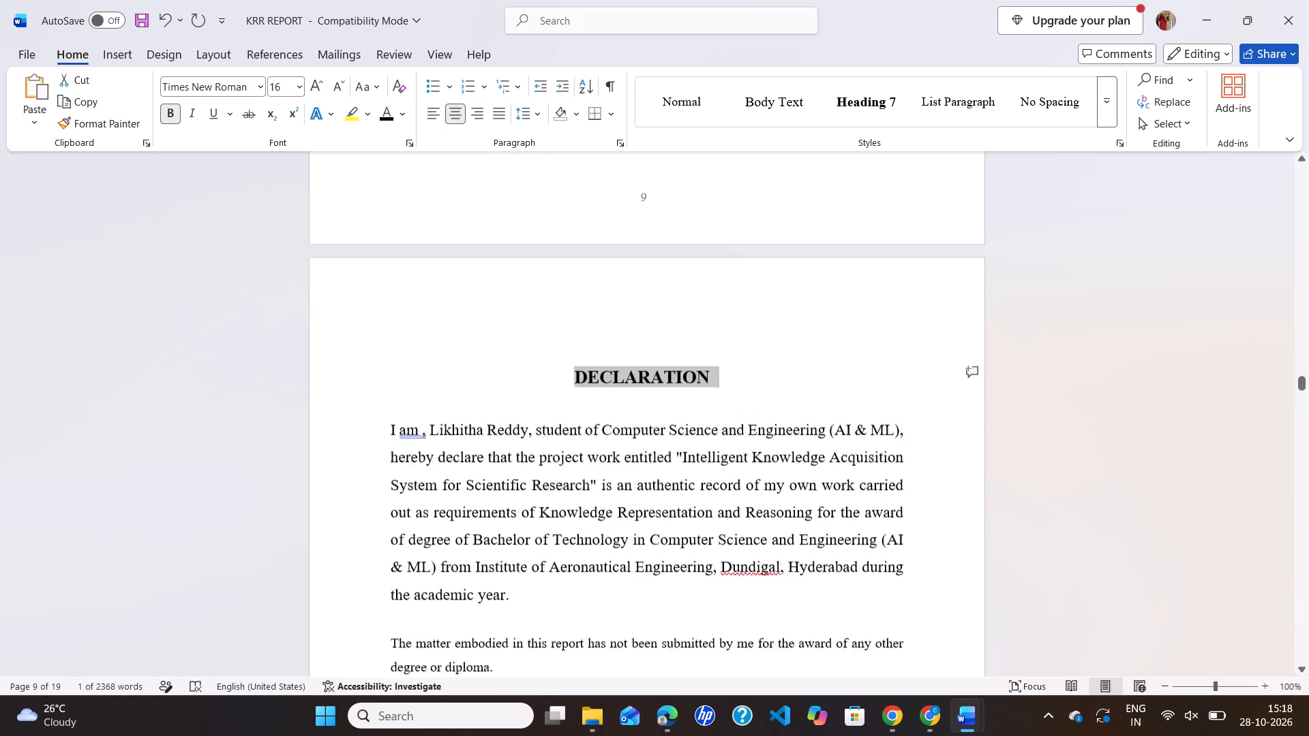
pyautogui.scroll(-2, 593, 245)
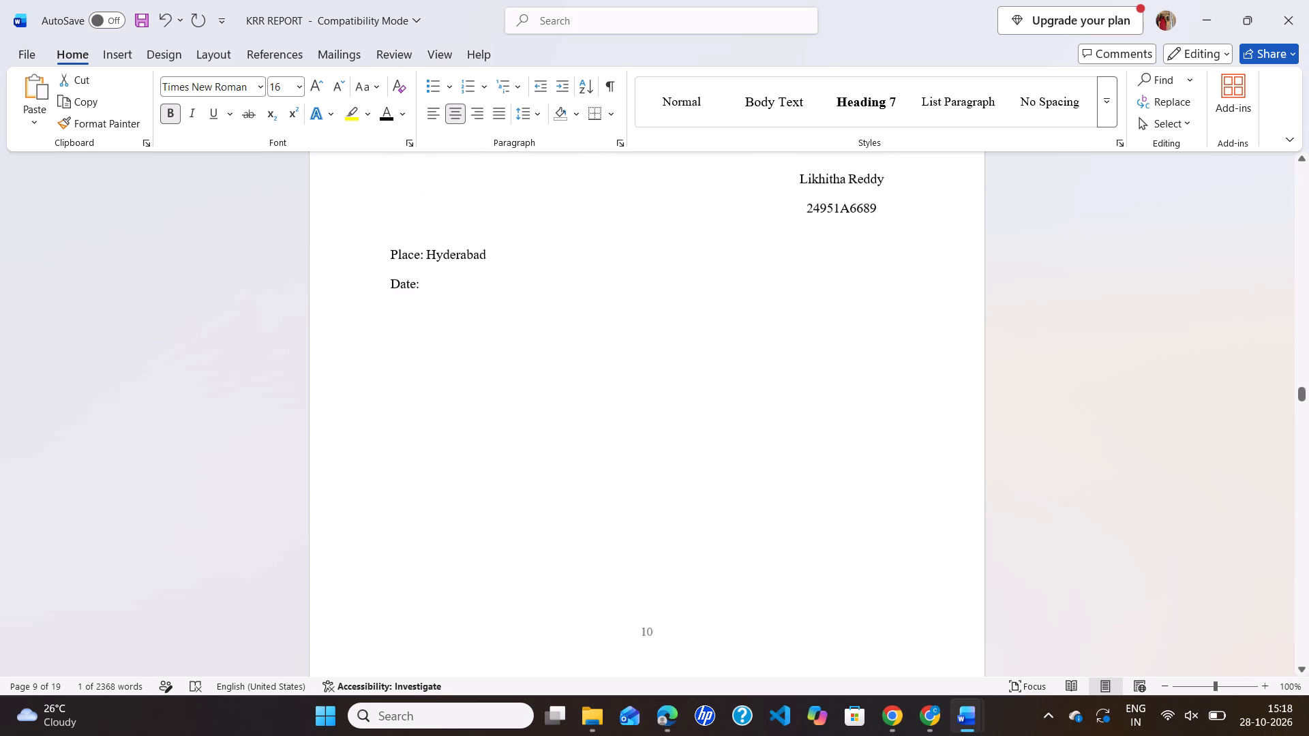
pyautogui.scroll(-2, 593, 245)
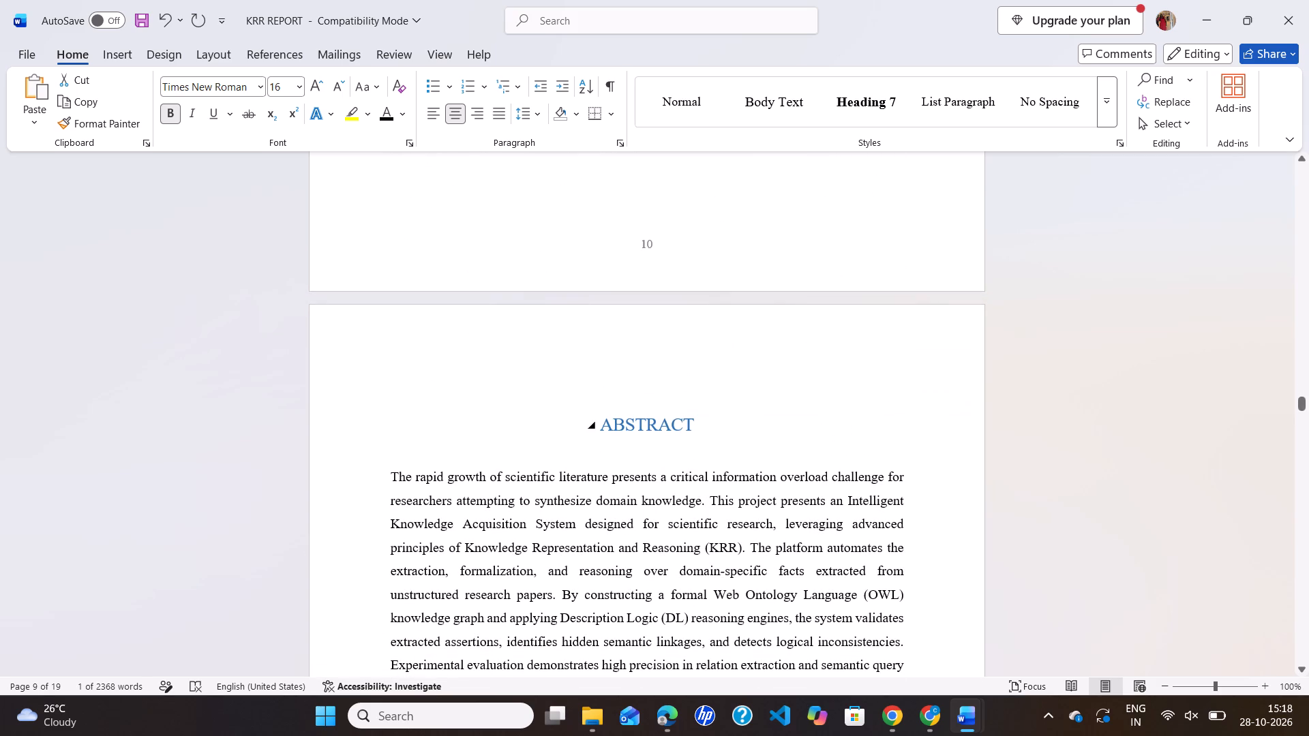
pyautogui.moveTo(599, 426); pyautogui.dragTo(712, 443)
pyautogui.click(727, 405)
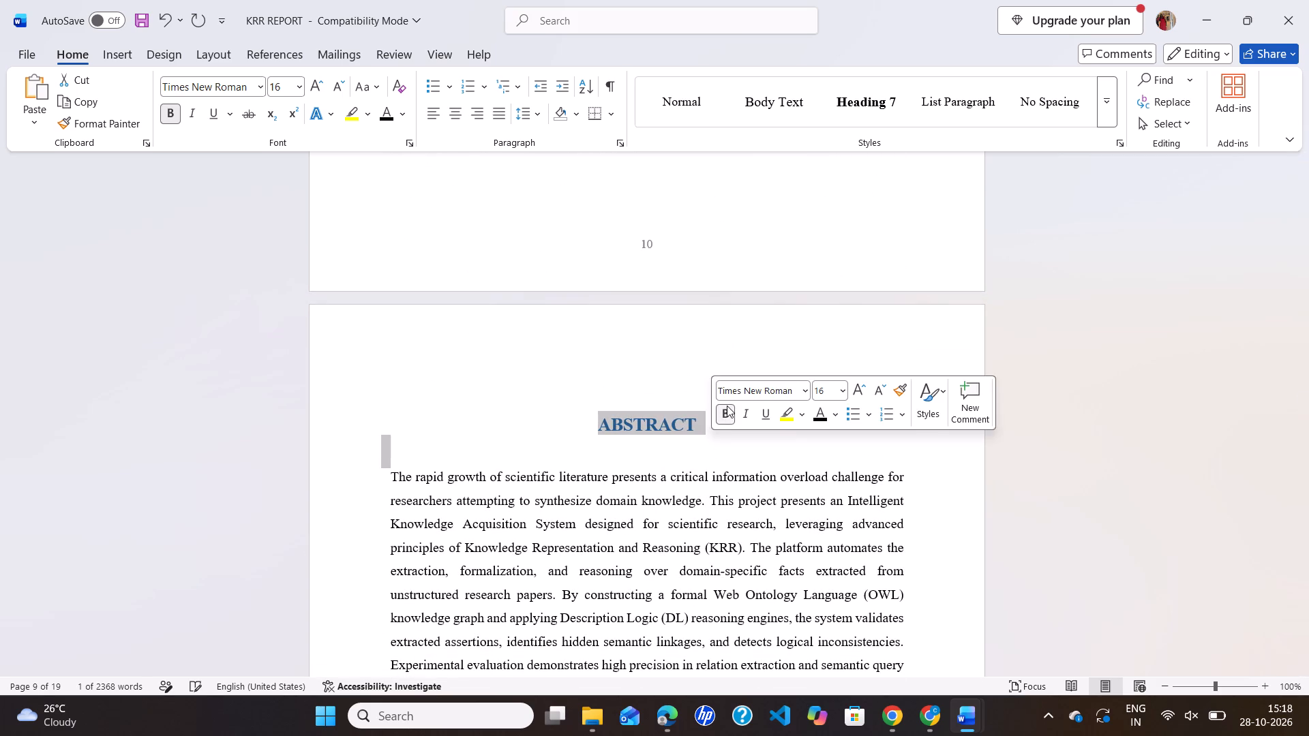
pyautogui.click(824, 416)
# Make the CHAPTER 1, INTRODUCTION and Project Overview headings bold with black font colour.
pyautogui.scroll(-2, 652, 494)
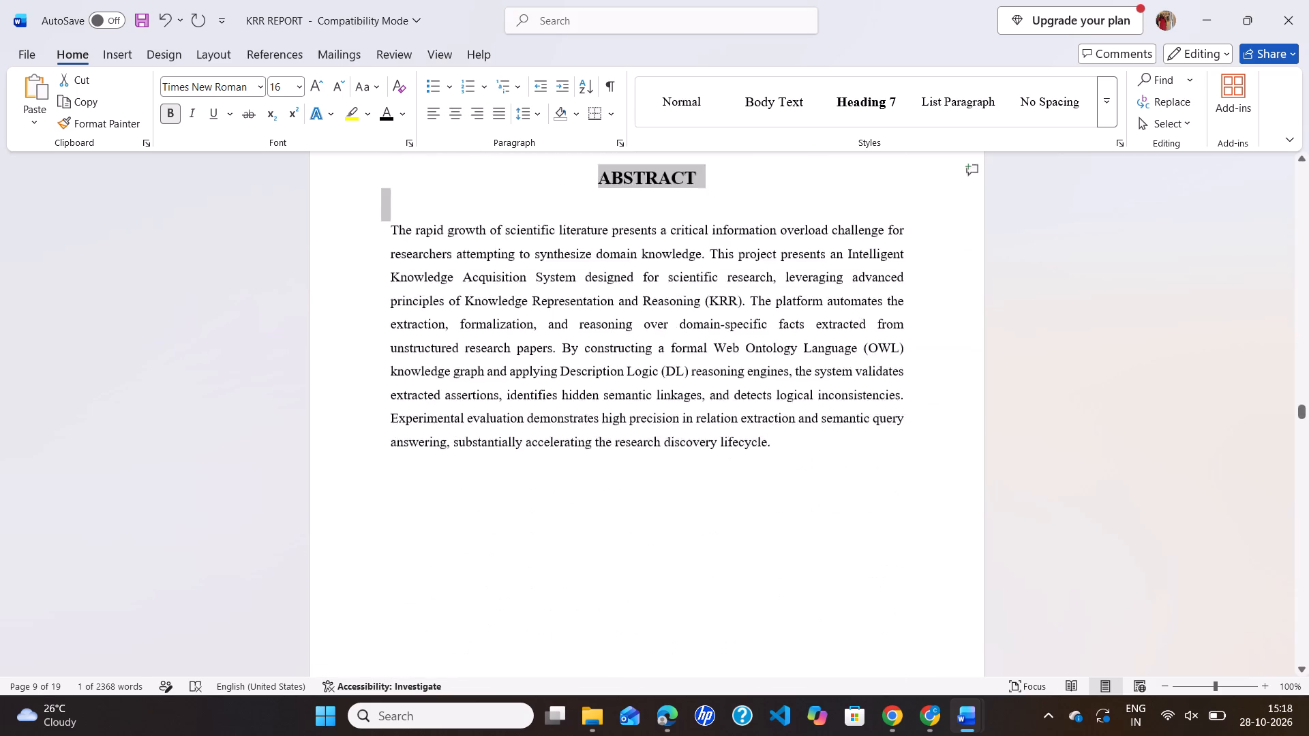
pyautogui.scroll(-4, 652, 494)
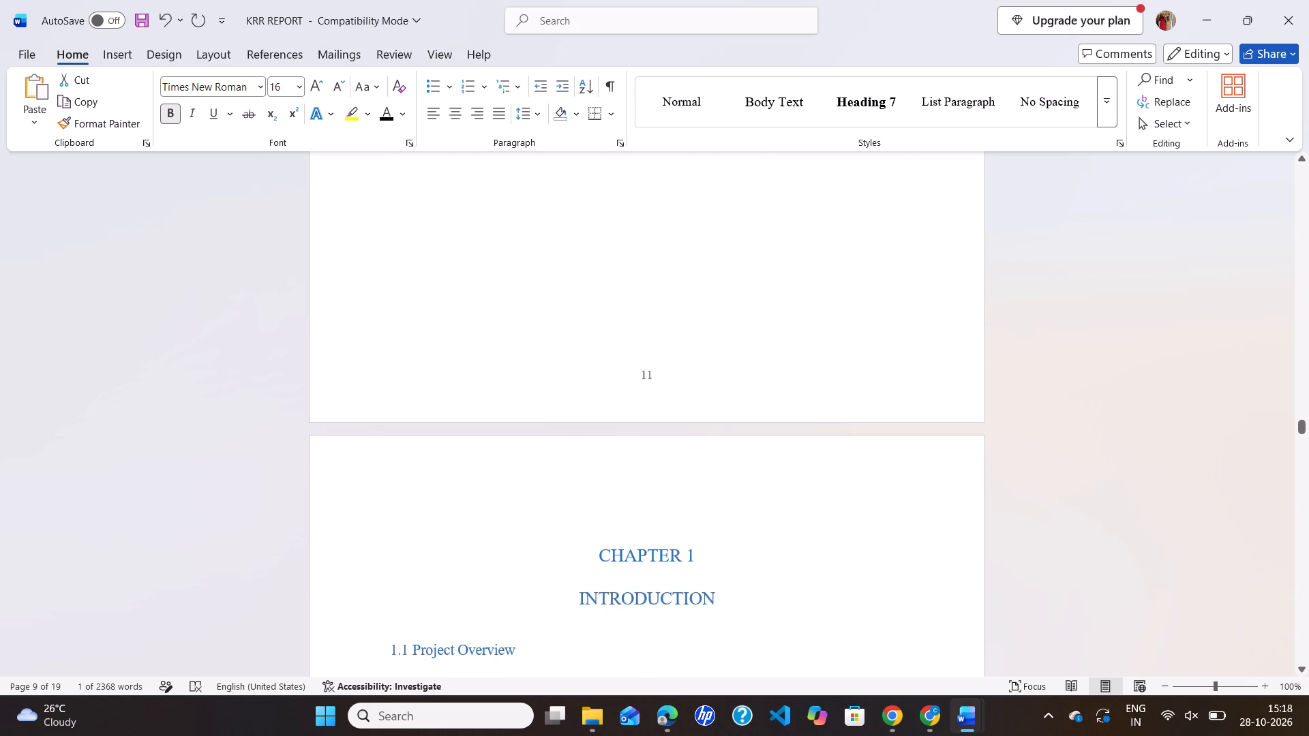
pyautogui.scroll(-1, 629, 536)
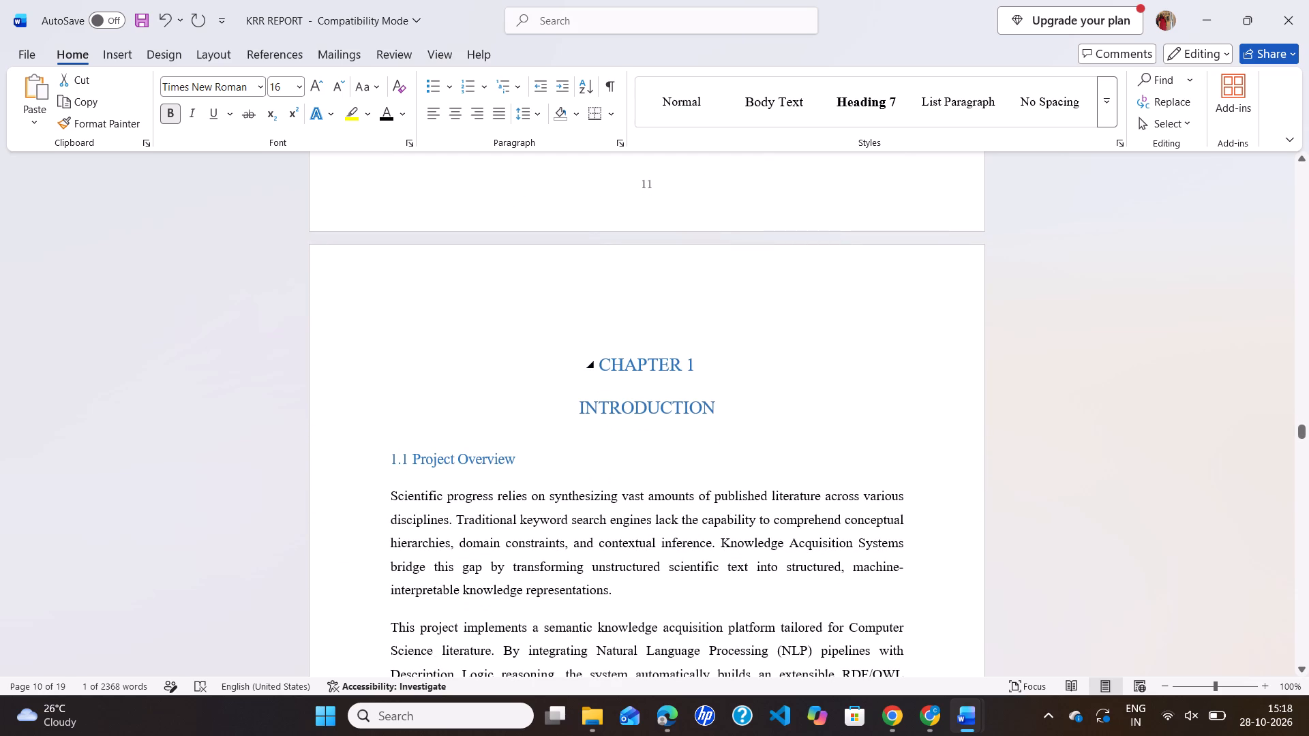
pyautogui.moveTo(599, 365); pyautogui.dragTo(668, 457)
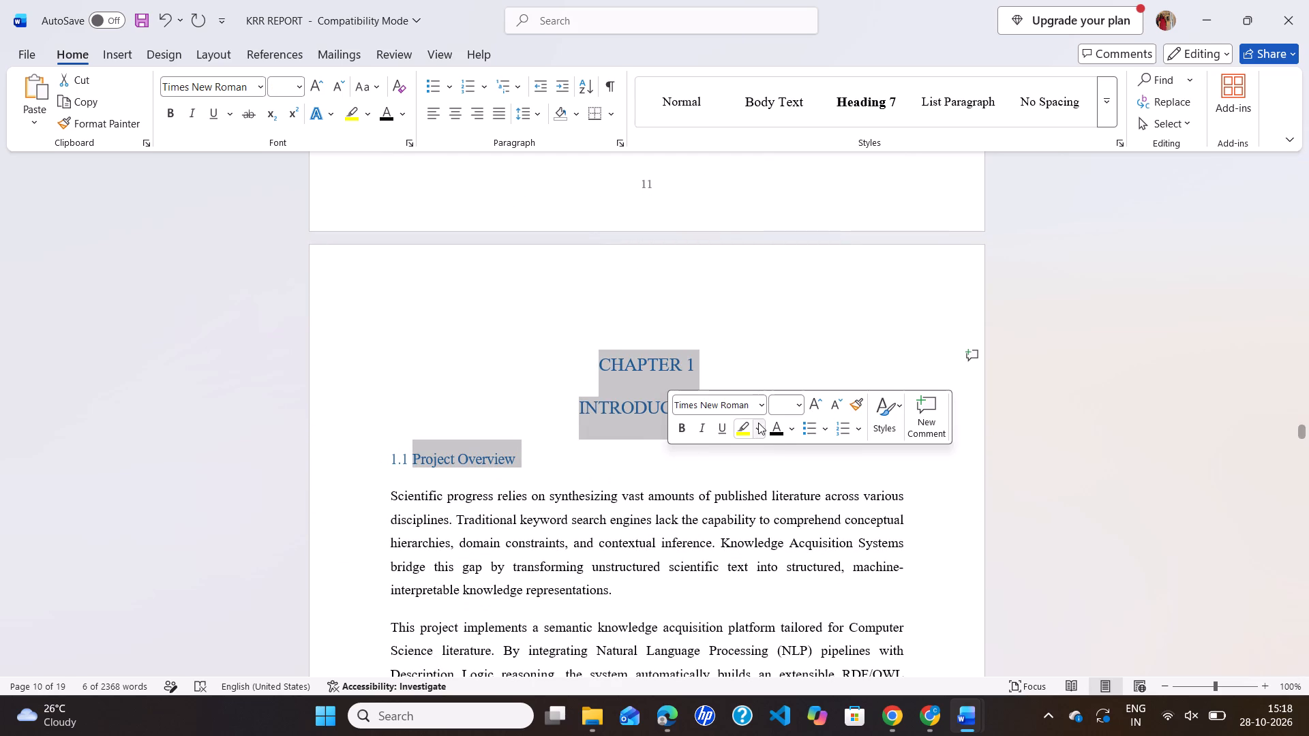
pyautogui.click(777, 431)
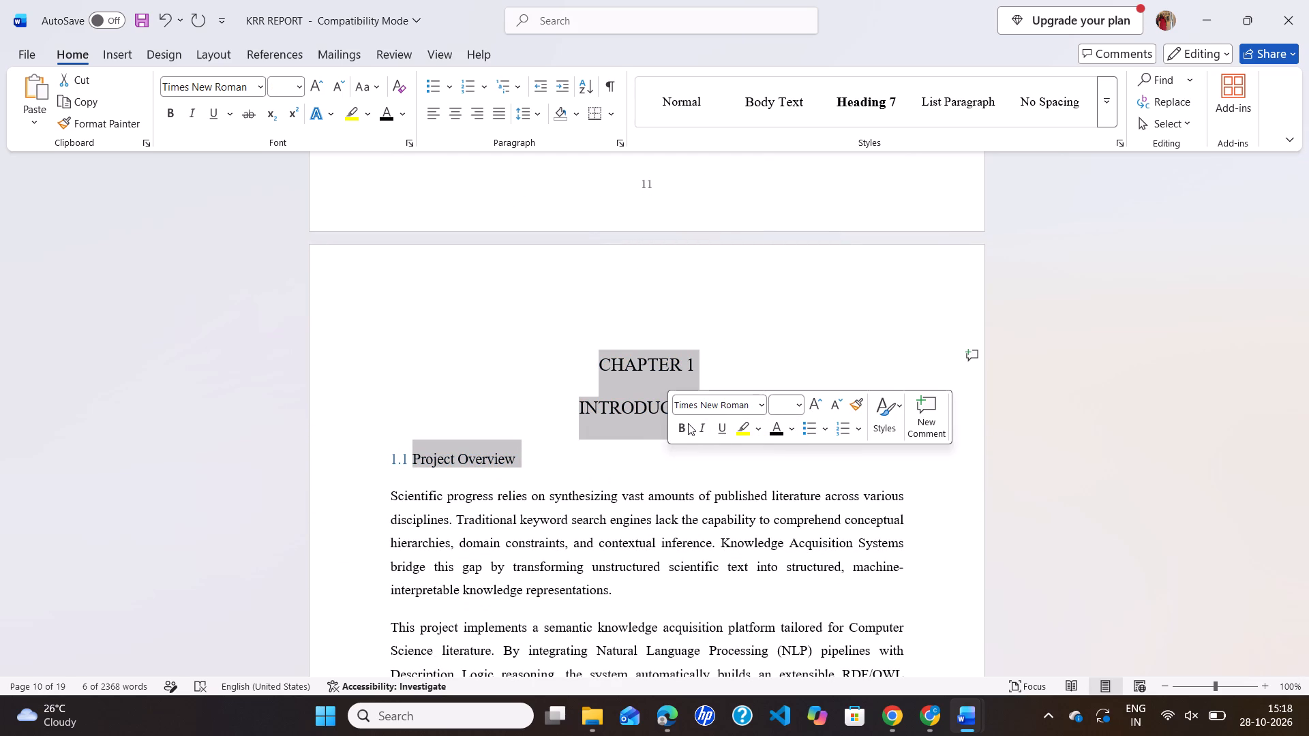
pyautogui.click(688, 423)
pyautogui.click(563, 478)
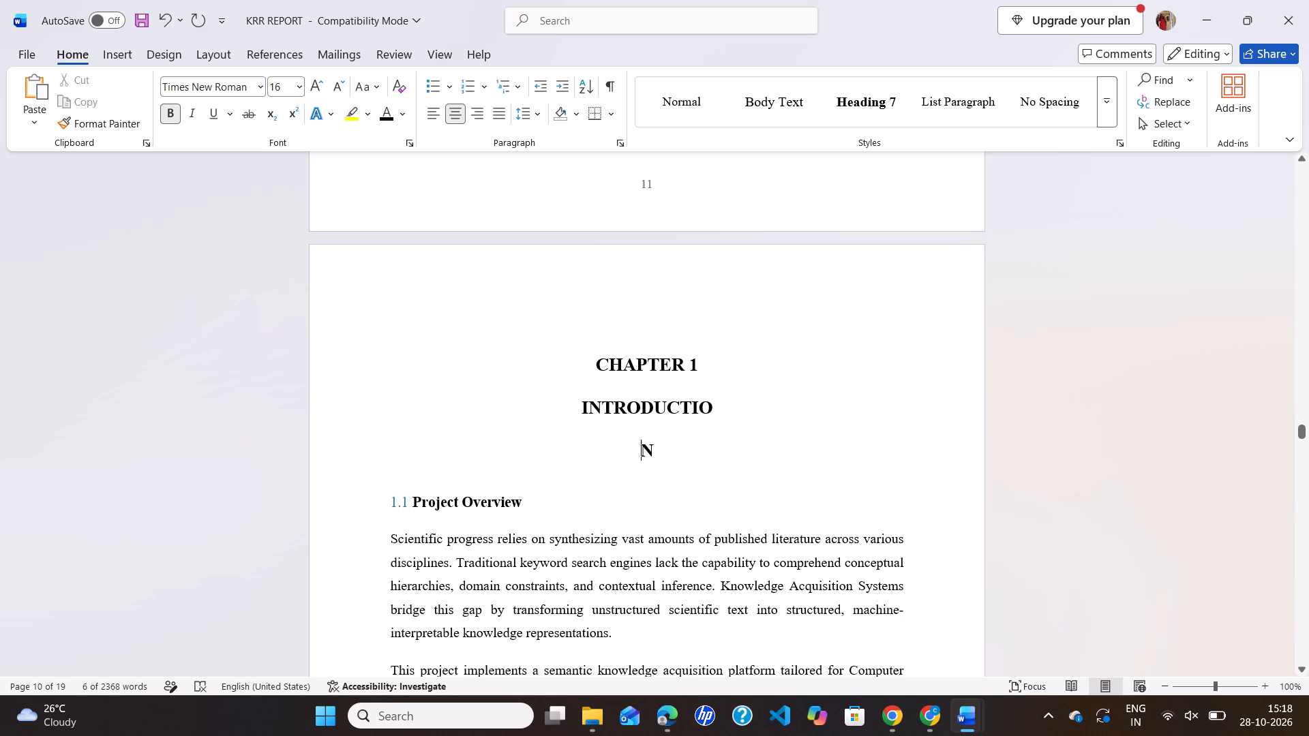
# Make the 1.1 heading number before Project Overview black and bold.
pyautogui.moveTo(406, 504); pyautogui.dragTo(387, 500)
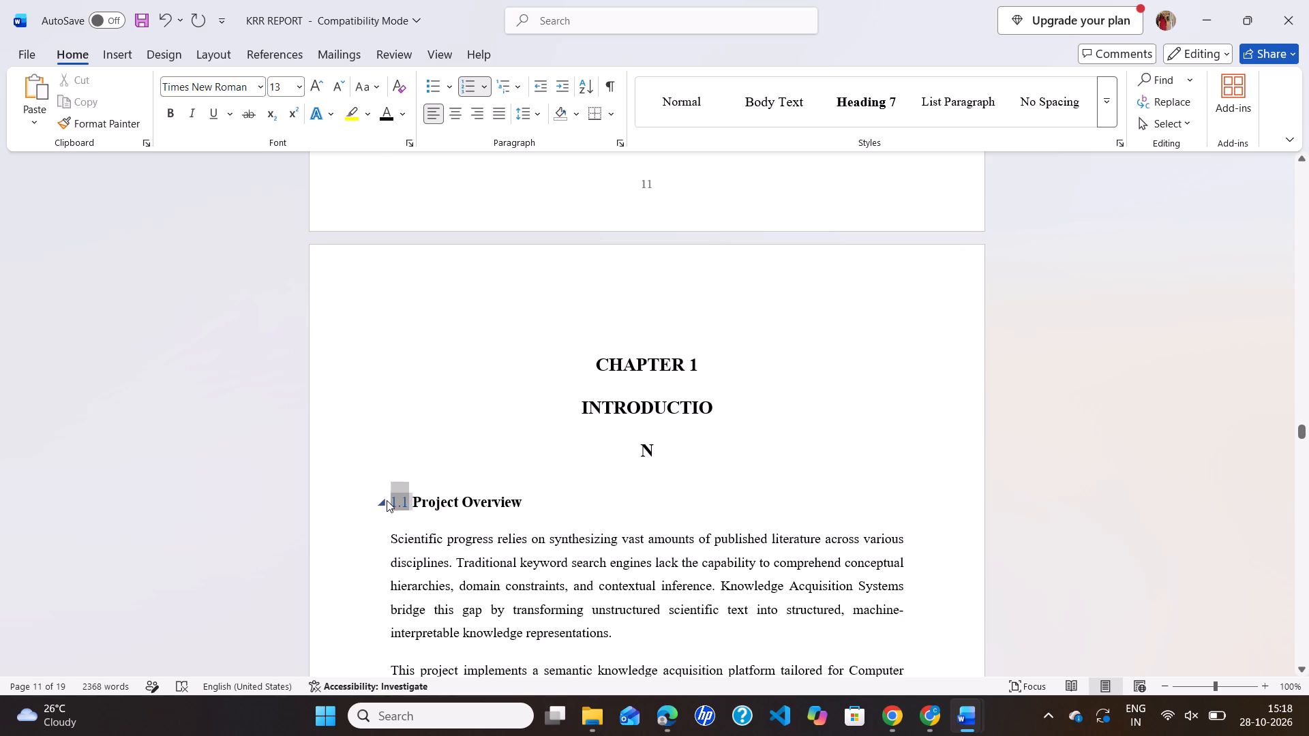
pyautogui.click(390, 116)
pyautogui.click(171, 117)
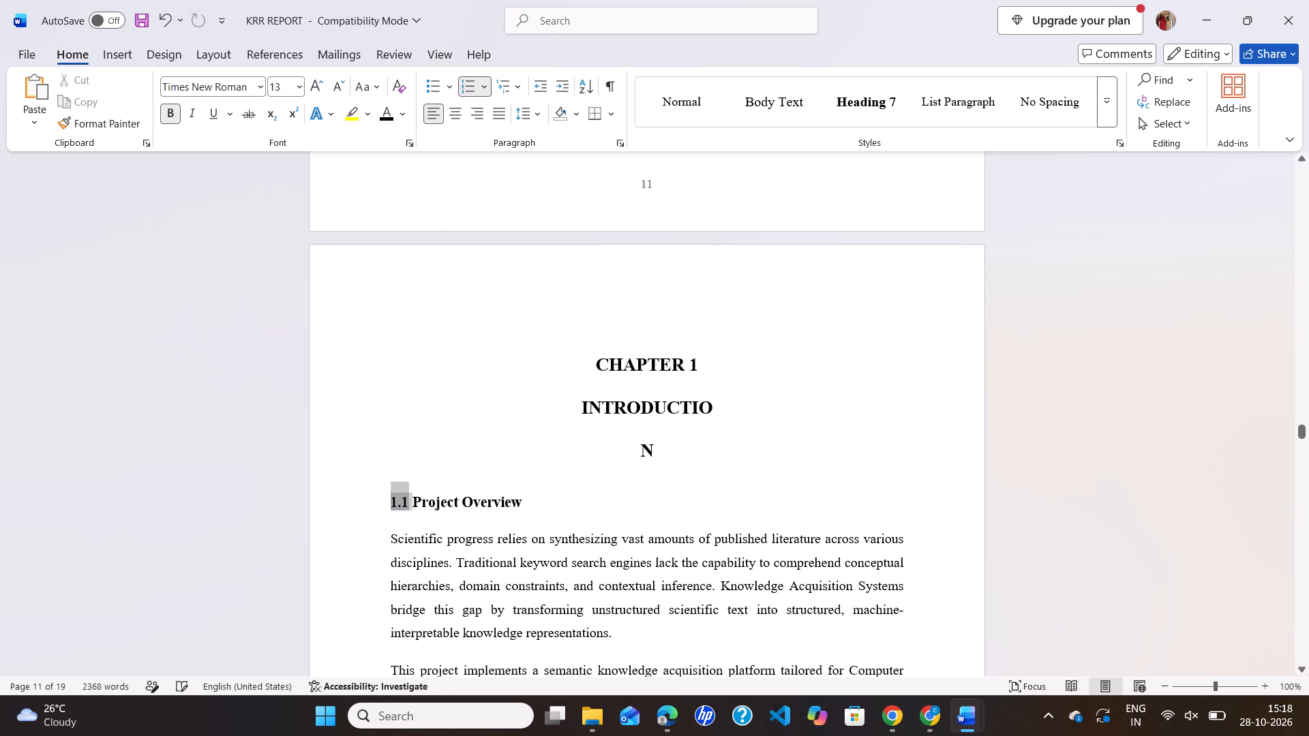
# Make the Objectives heading text in section 1.2 bold and set its font colour to black.
pyautogui.scroll(-3, 532, 355)
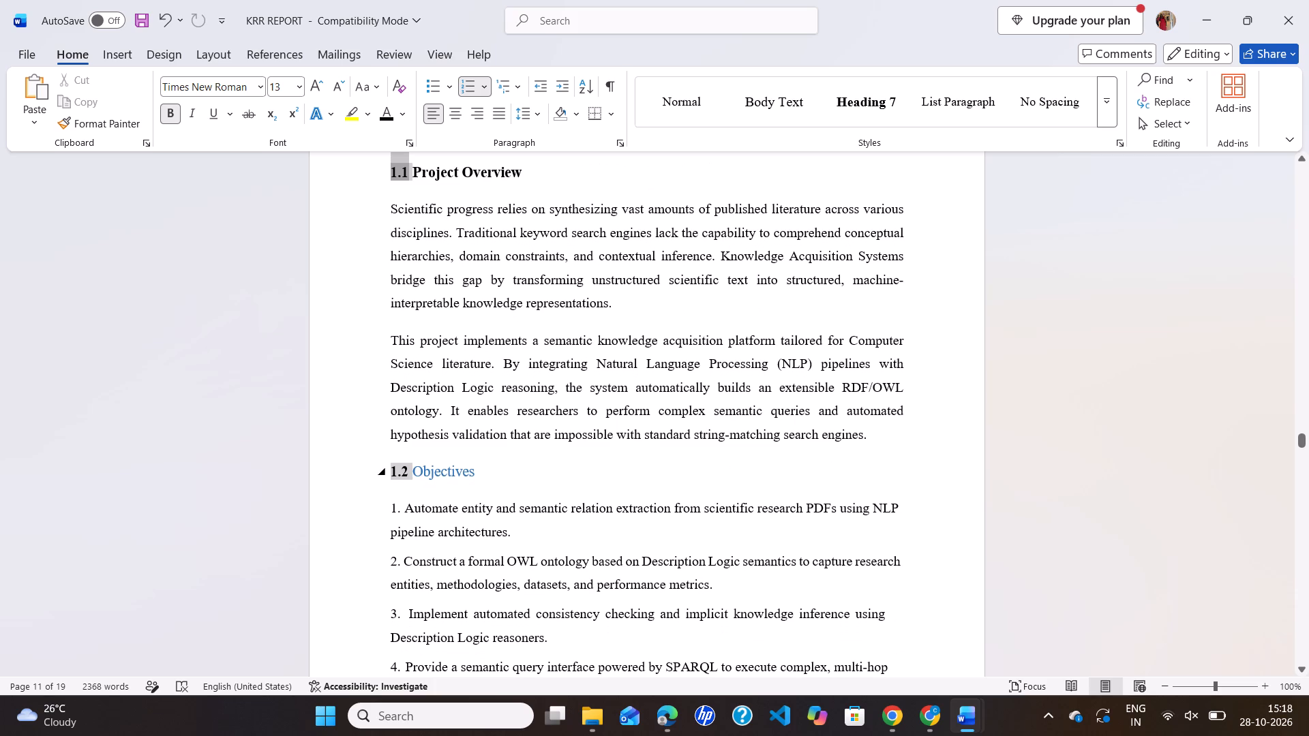
pyautogui.moveTo(477, 472); pyautogui.dragTo(411, 465)
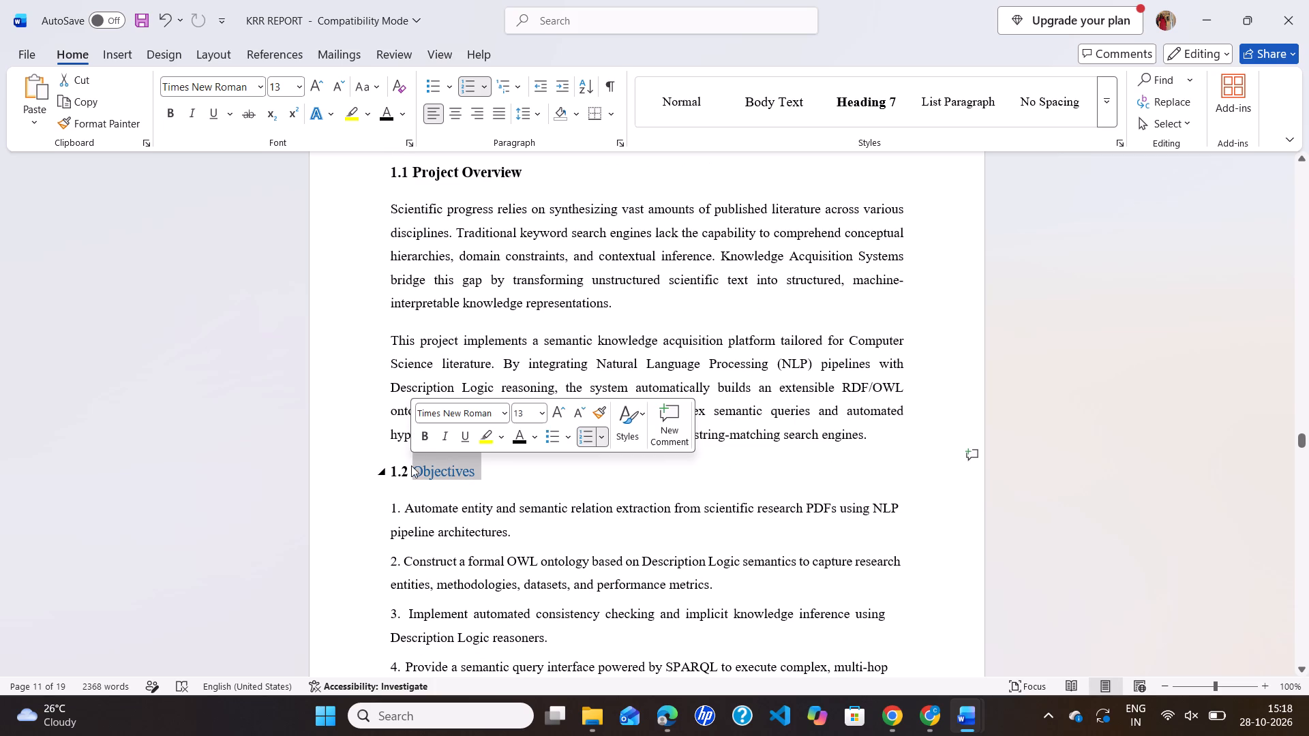
pyautogui.click(427, 437)
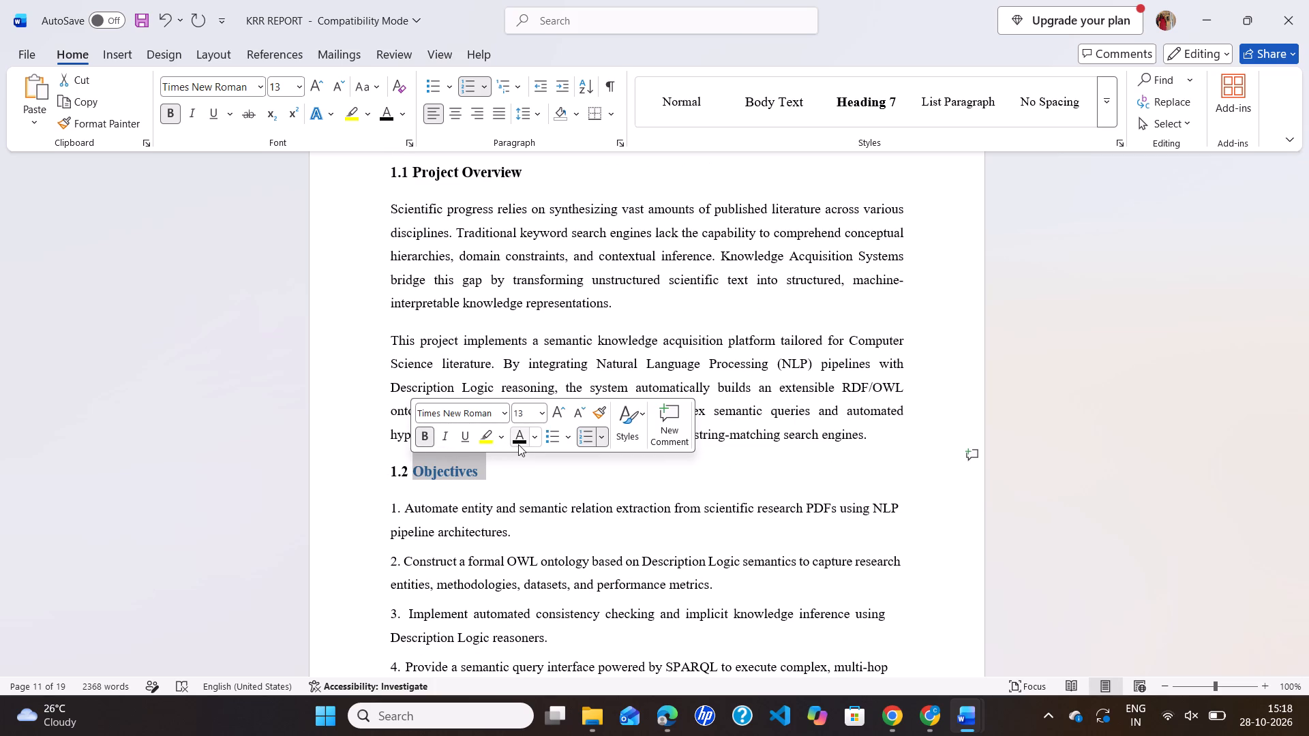
pyautogui.click(518, 442)
# Make the CHAPTER 2, PREREQUISITES AND REQUIREMENTS and Prerequisites headings bold with black font colour.
pyautogui.scroll(-3, 505, 495)
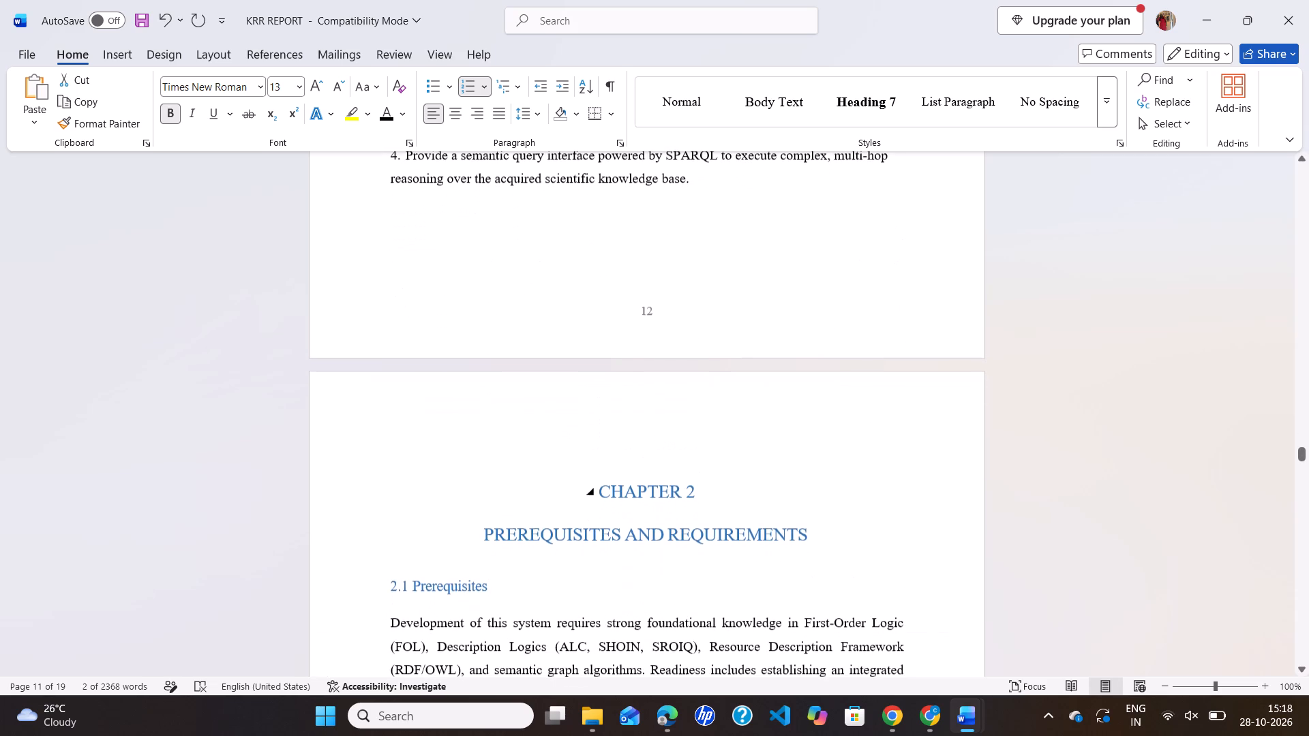
pyautogui.moveTo(602, 496); pyautogui.dragTo(686, 519)
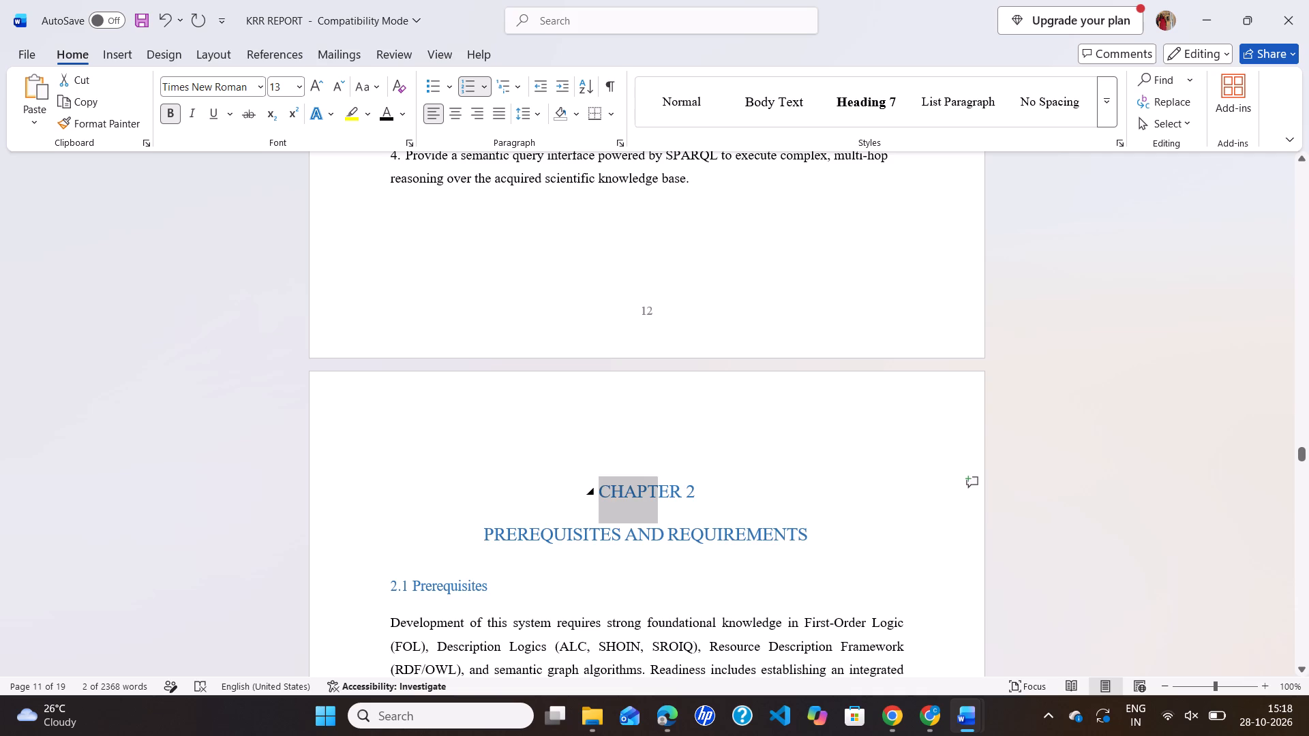
pyautogui.moveTo(686, 519); pyautogui.dragTo(763, 568)
pyautogui.click(776, 533)
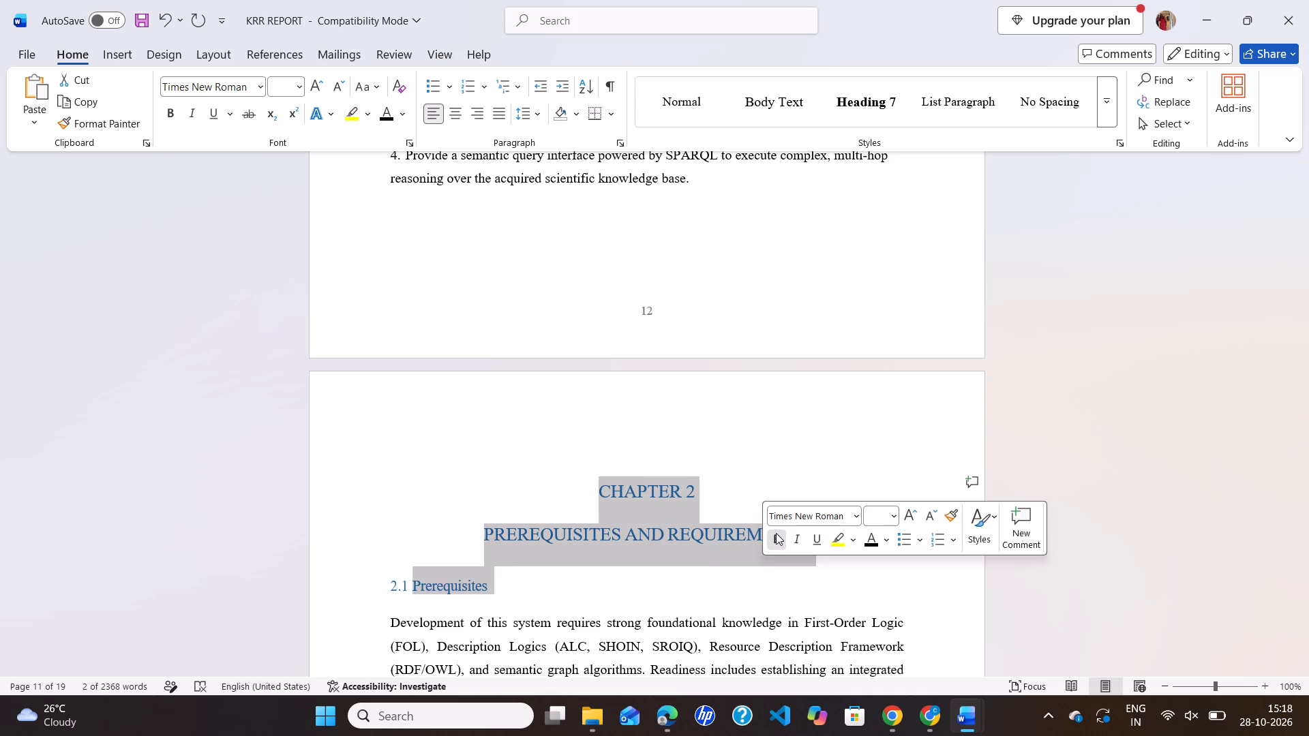
pyautogui.click(869, 542)
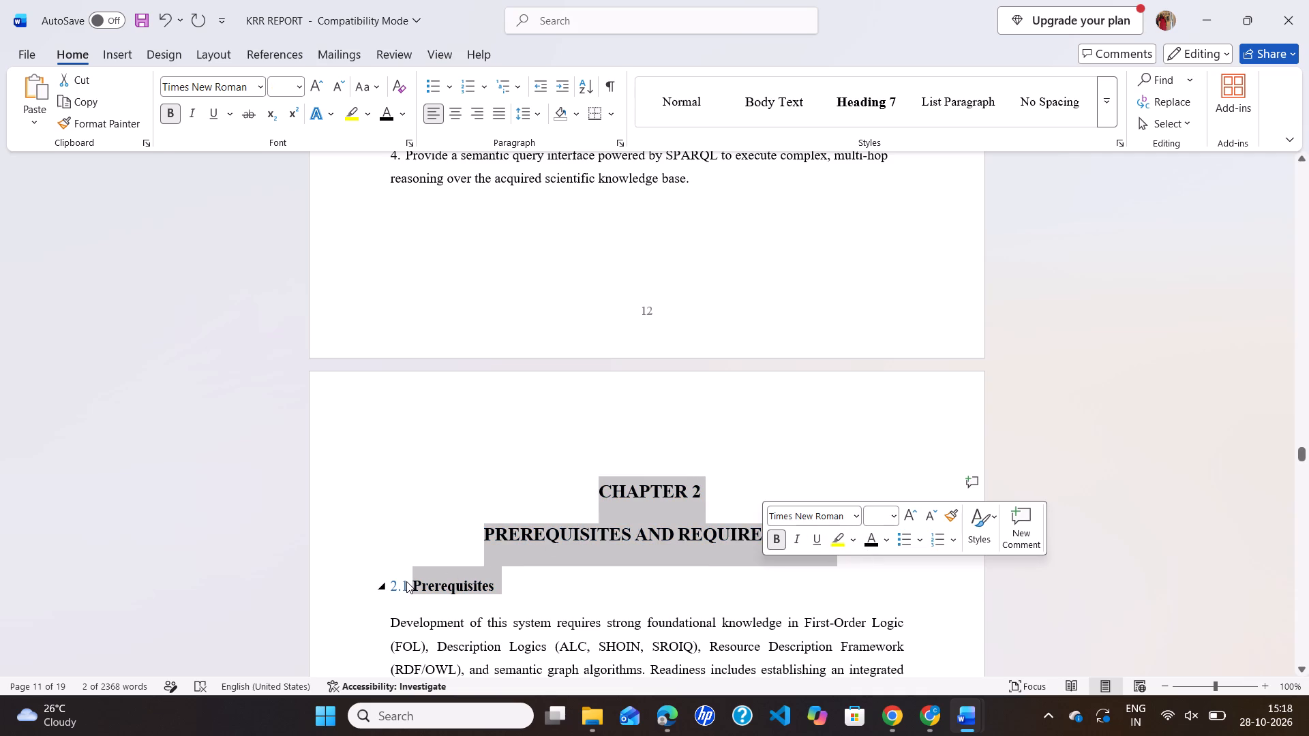
# Make the 2.1 heading number before Prerequisites black and bold.
pyautogui.moveTo(406, 581); pyautogui.dragTo(395, 580)
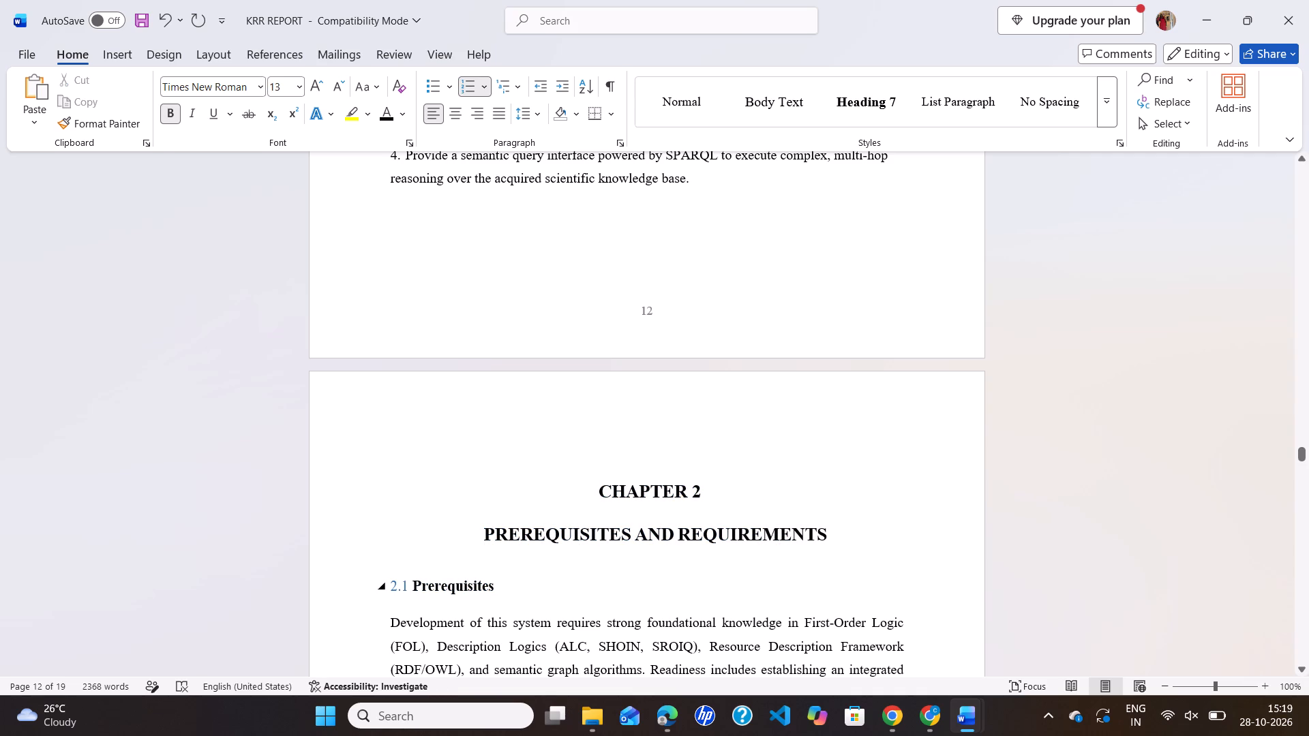
pyautogui.moveTo(411, 585); pyautogui.dragTo(378, 579)
pyautogui.moveTo(389, 585); pyautogui.dragTo(408, 584)
pyautogui.moveTo(408, 584); pyautogui.dragTo(390, 579)
pyautogui.moveTo(390, 579); pyautogui.dragTo(389, 579)
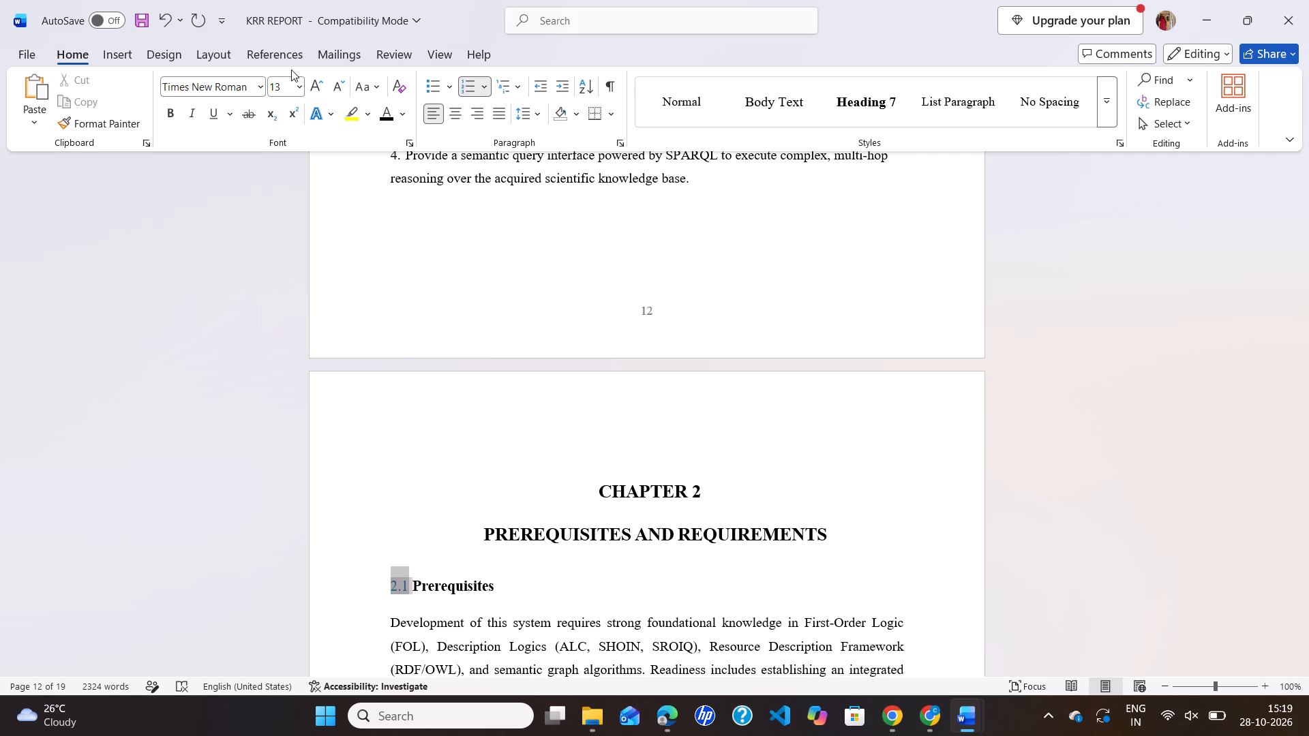
pyautogui.click(388, 117)
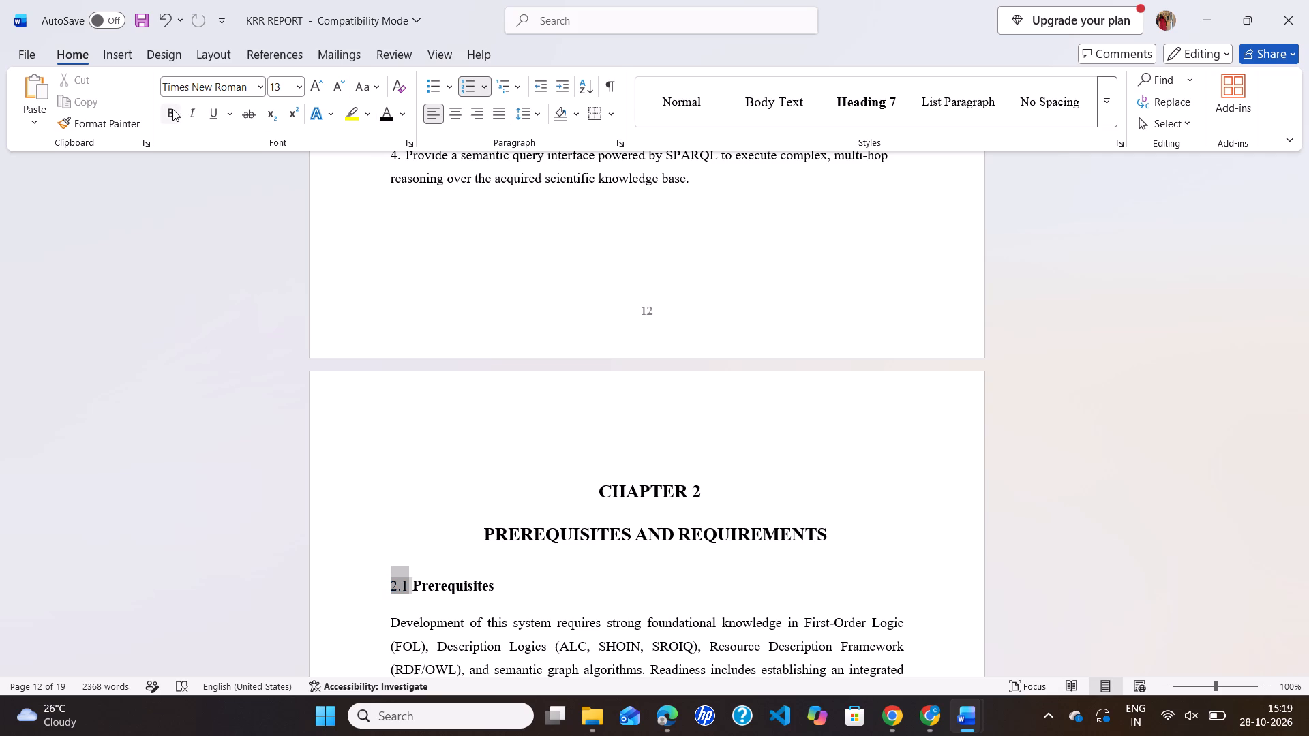
pyautogui.click(172, 109)
# Make the Hardware Requirements and Software Requirements heading texts in sections 2.2 and 2.3 black and bold.
pyautogui.scroll(-1, 484, 277)
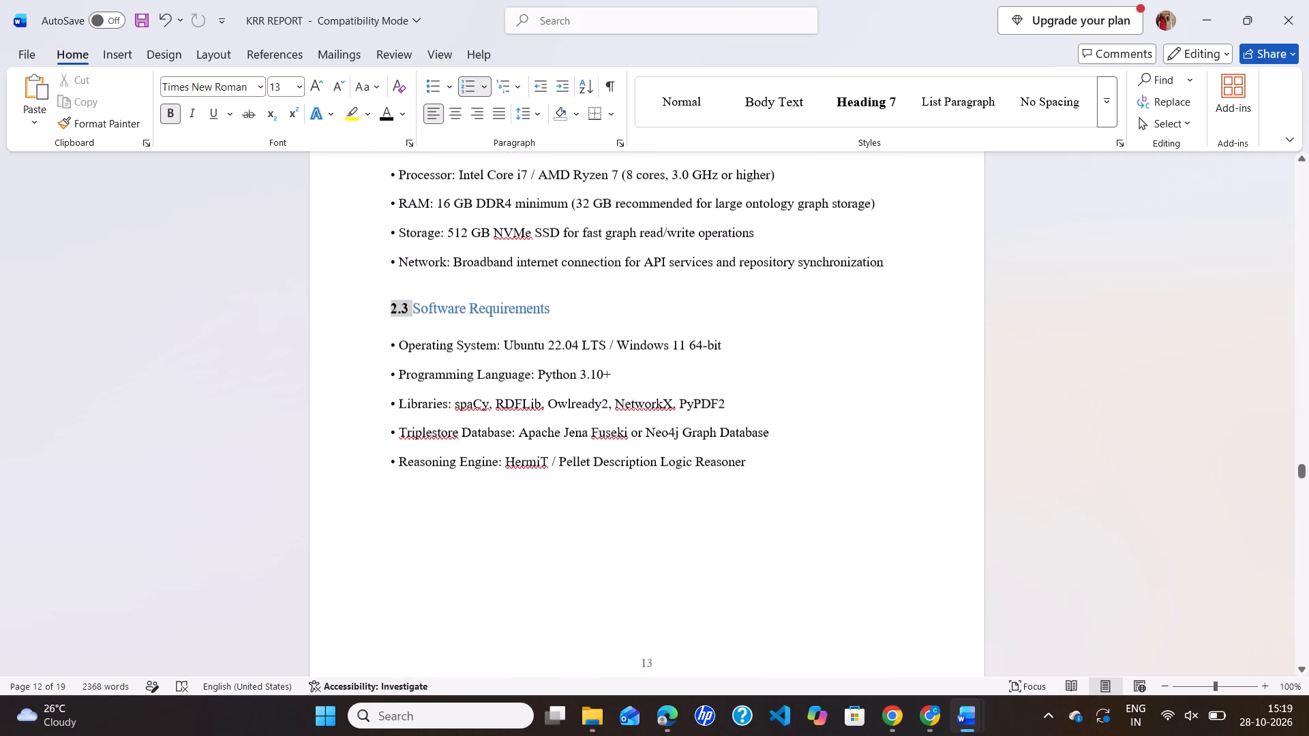
pyautogui.scroll(-1, 484, 277)
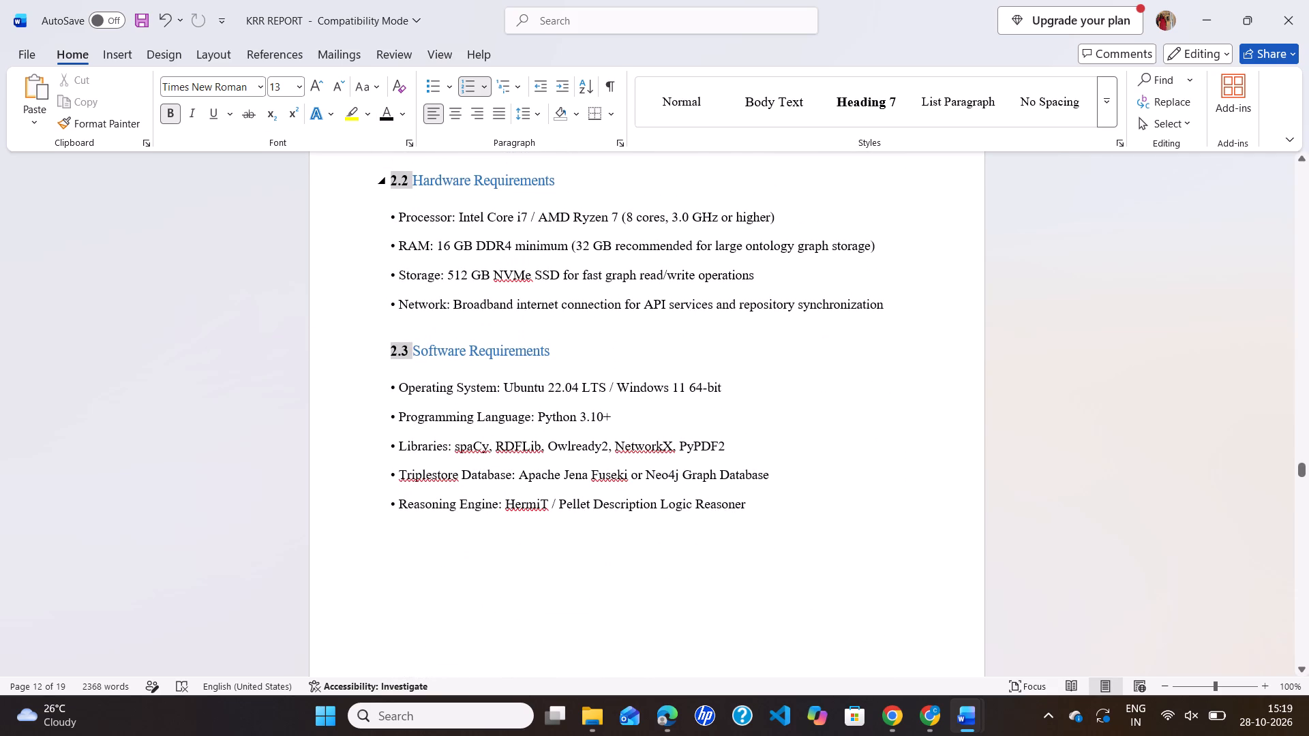
pyautogui.moveTo(557, 179); pyautogui.dragTo(412, 167)
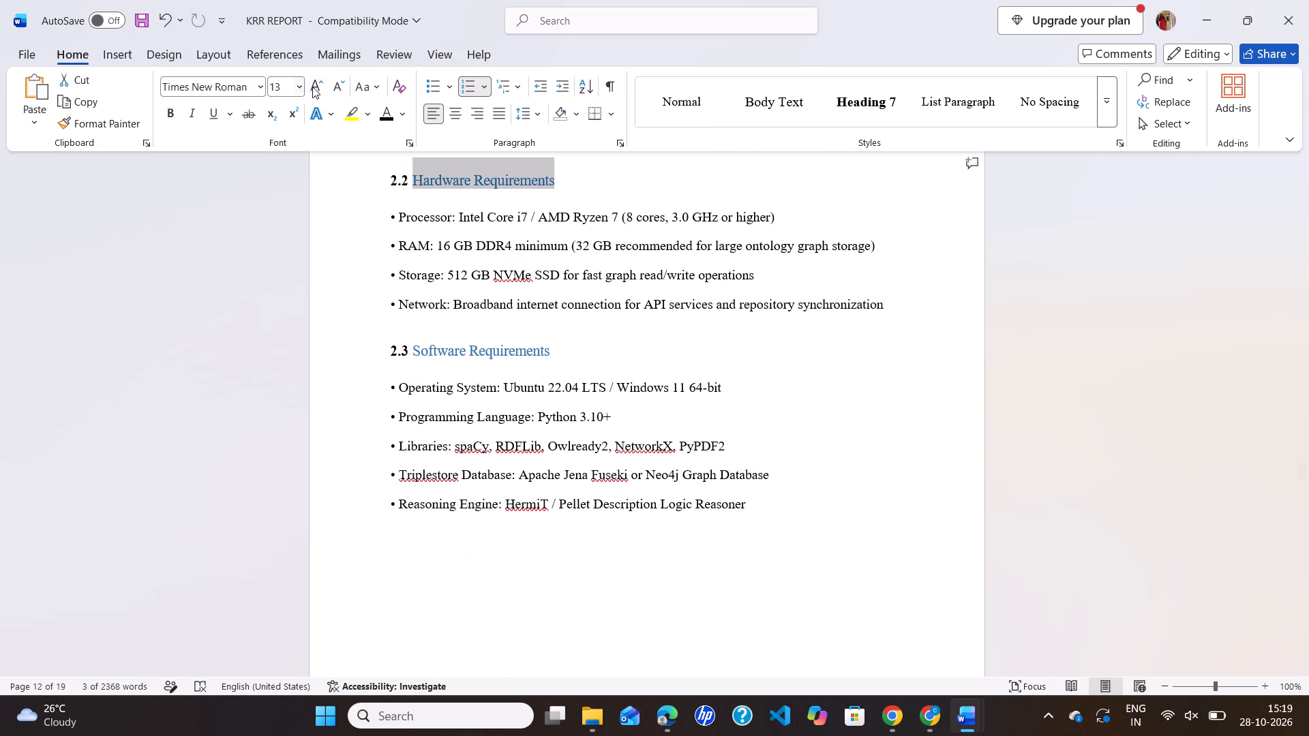
pyautogui.click(387, 117)
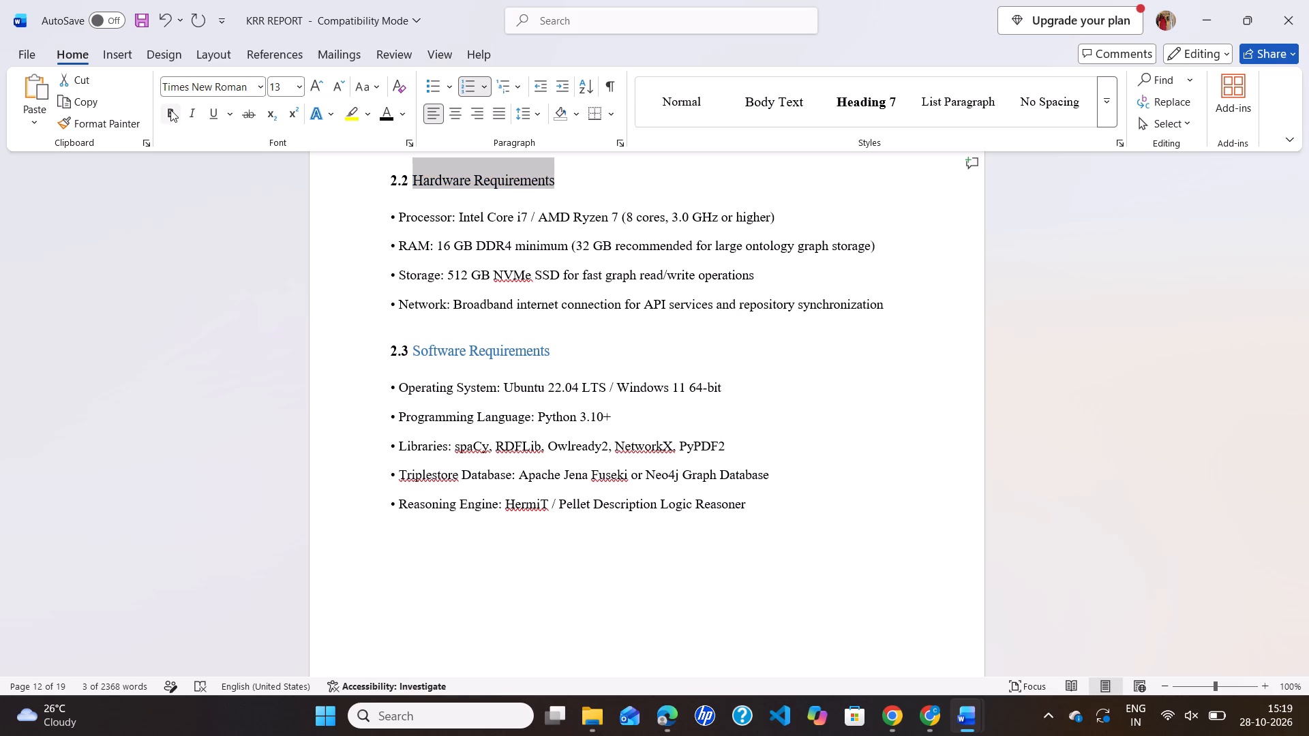
pyautogui.click(170, 112)
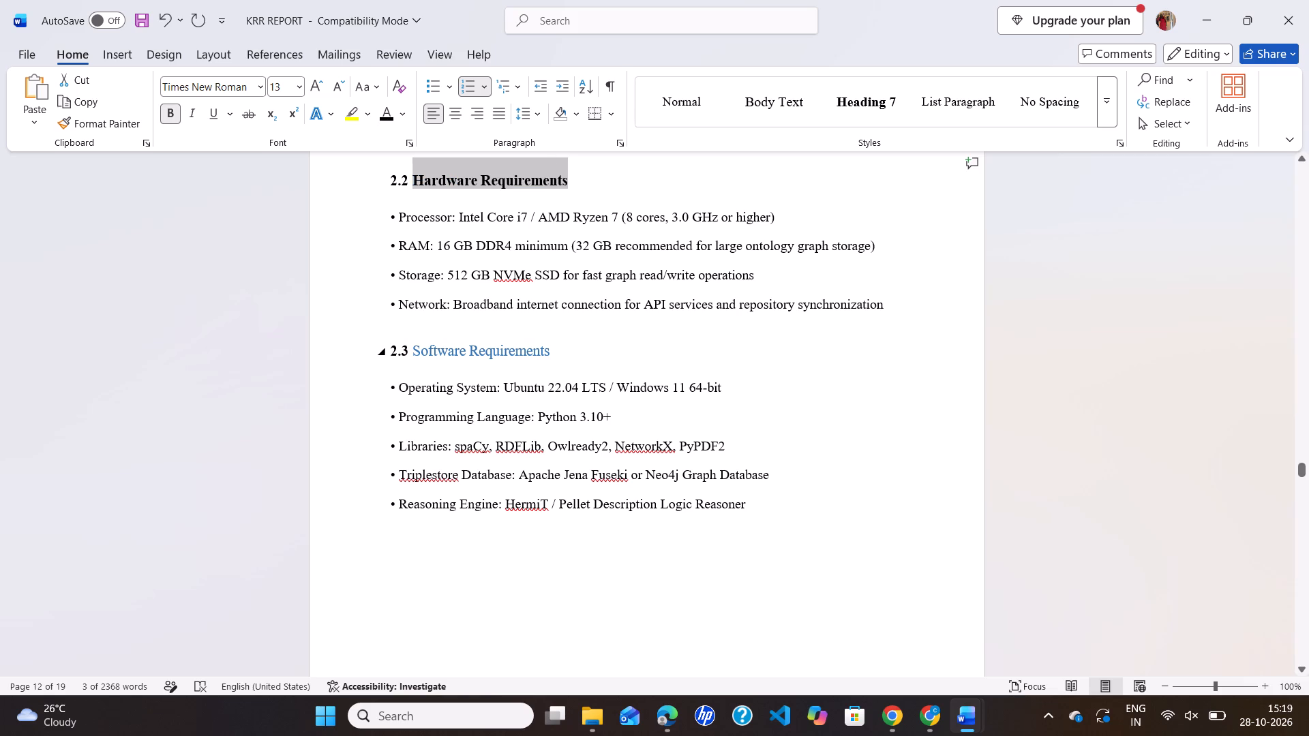
pyautogui.moveTo(552, 350); pyautogui.dragTo(410, 348)
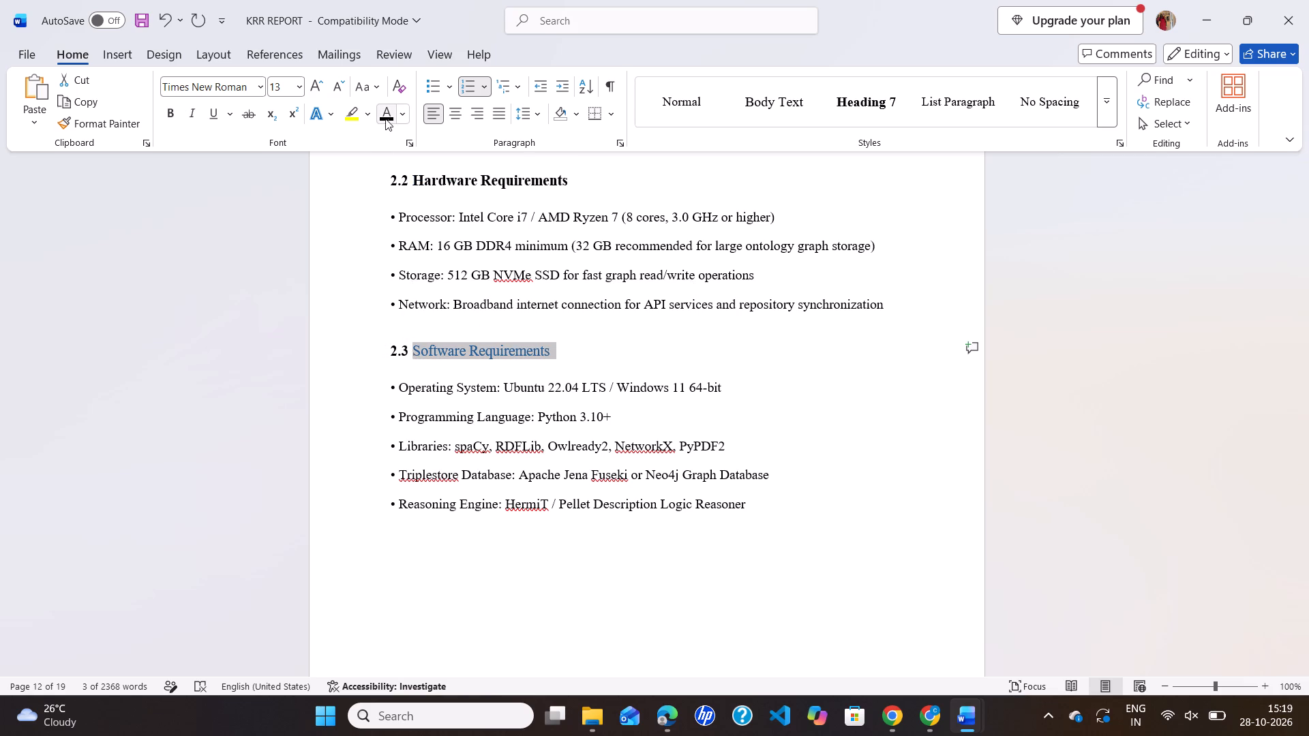
pyautogui.click(388, 117)
pyautogui.click(177, 114)
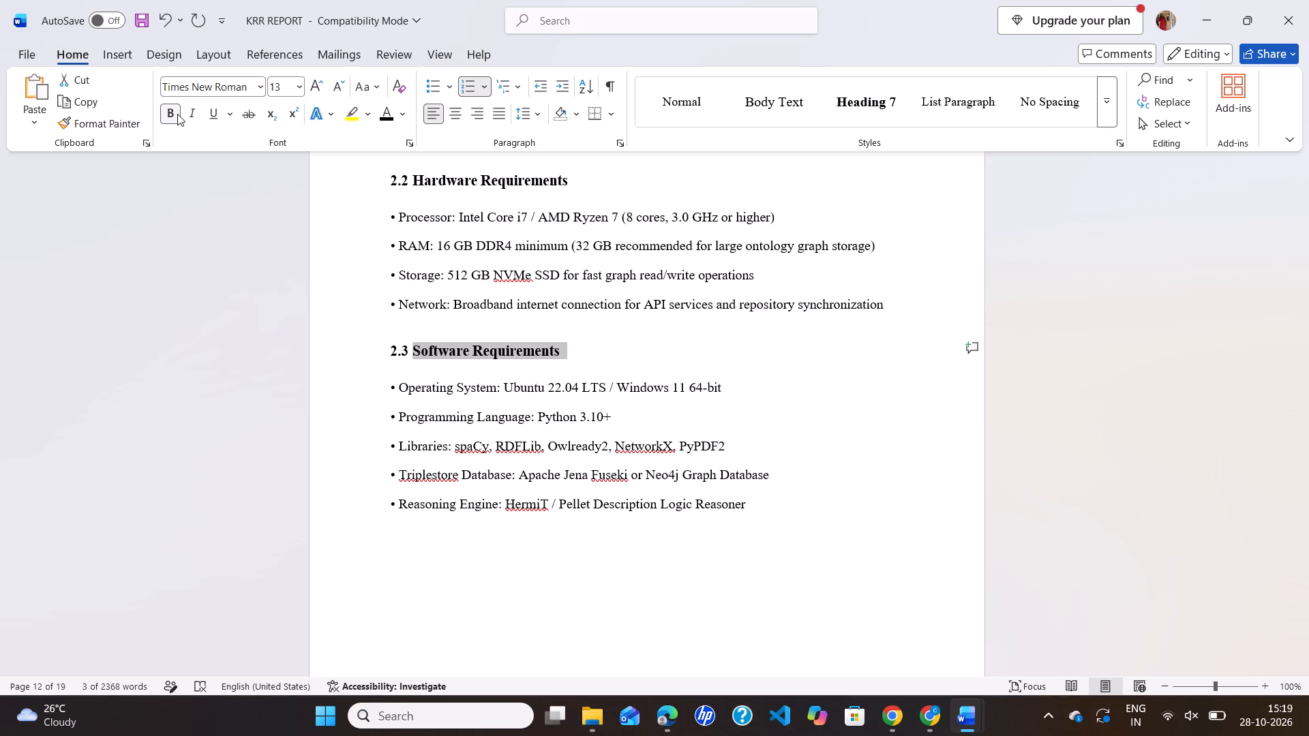
# Make the CHAPTER 3, METHODOLOGY and Algorithm headings bold with black font colour.
pyautogui.scroll(-3, 177, 114)
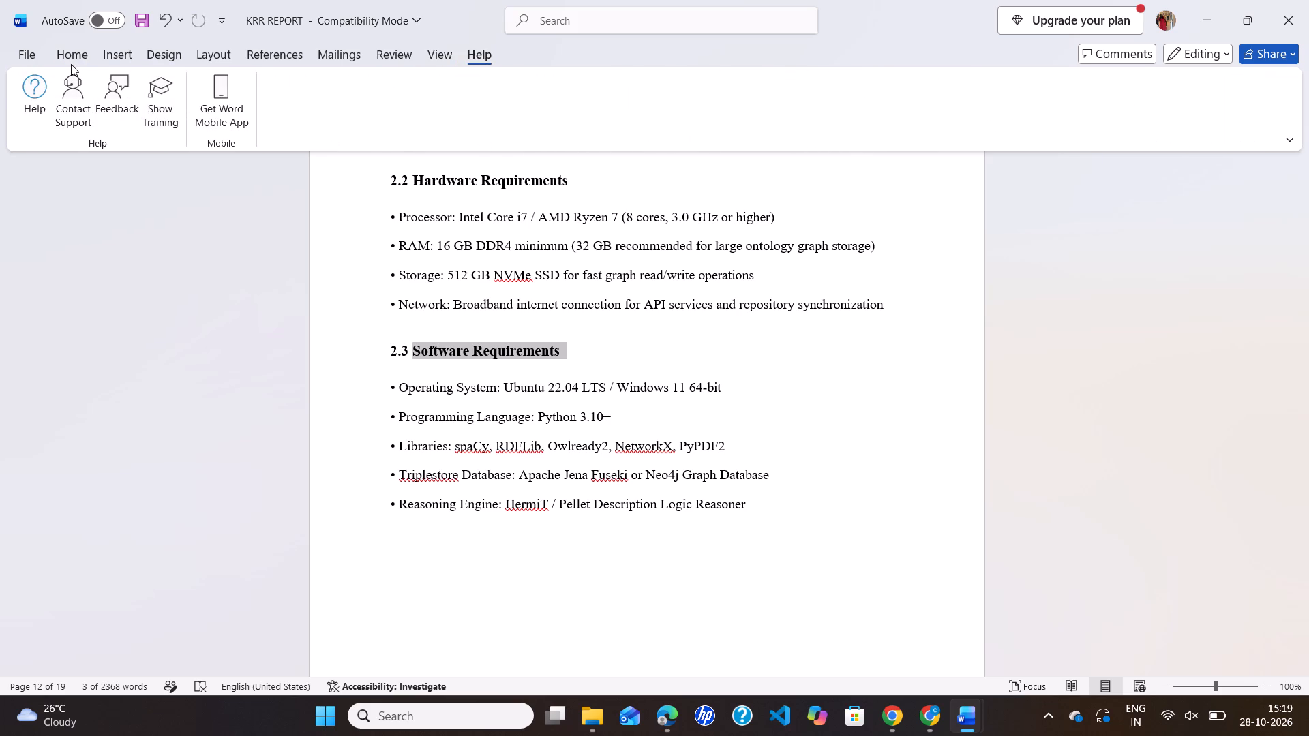
pyautogui.click(71, 64)
pyautogui.scroll(-1, 475, 366)
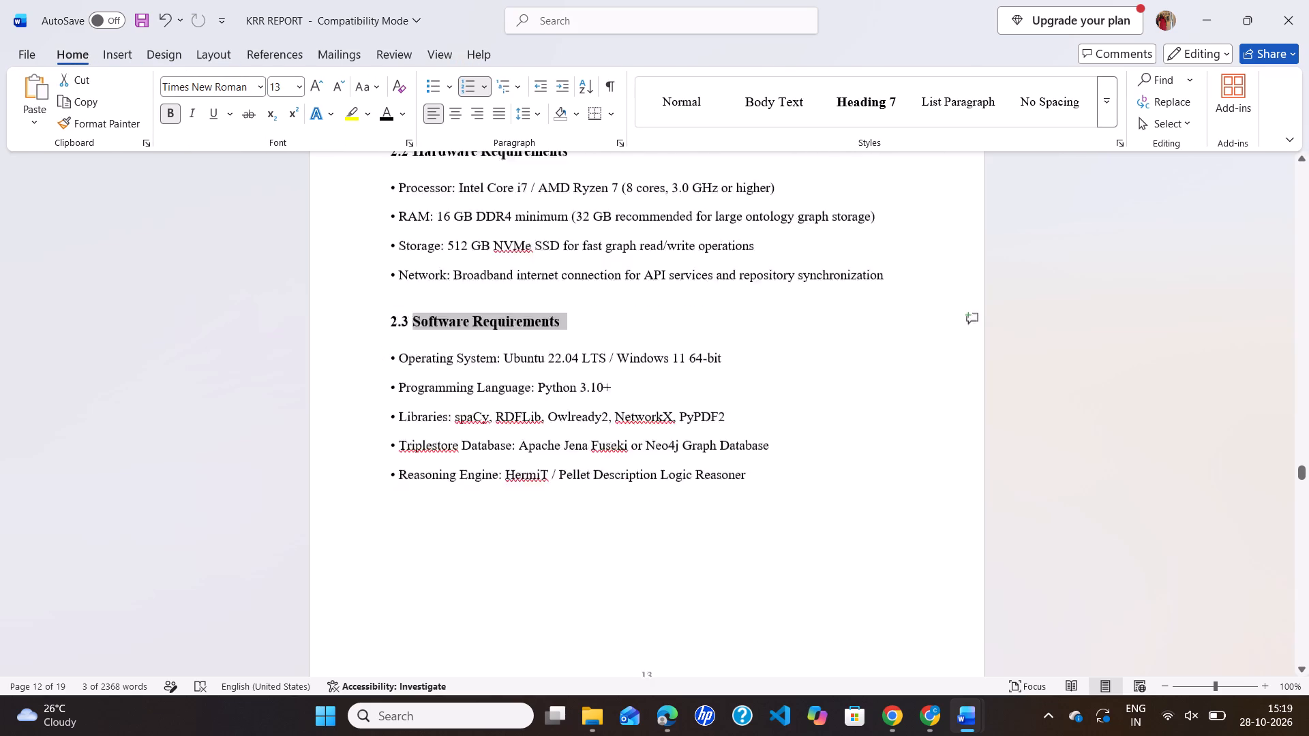
pyautogui.scroll(-1, 475, 366)
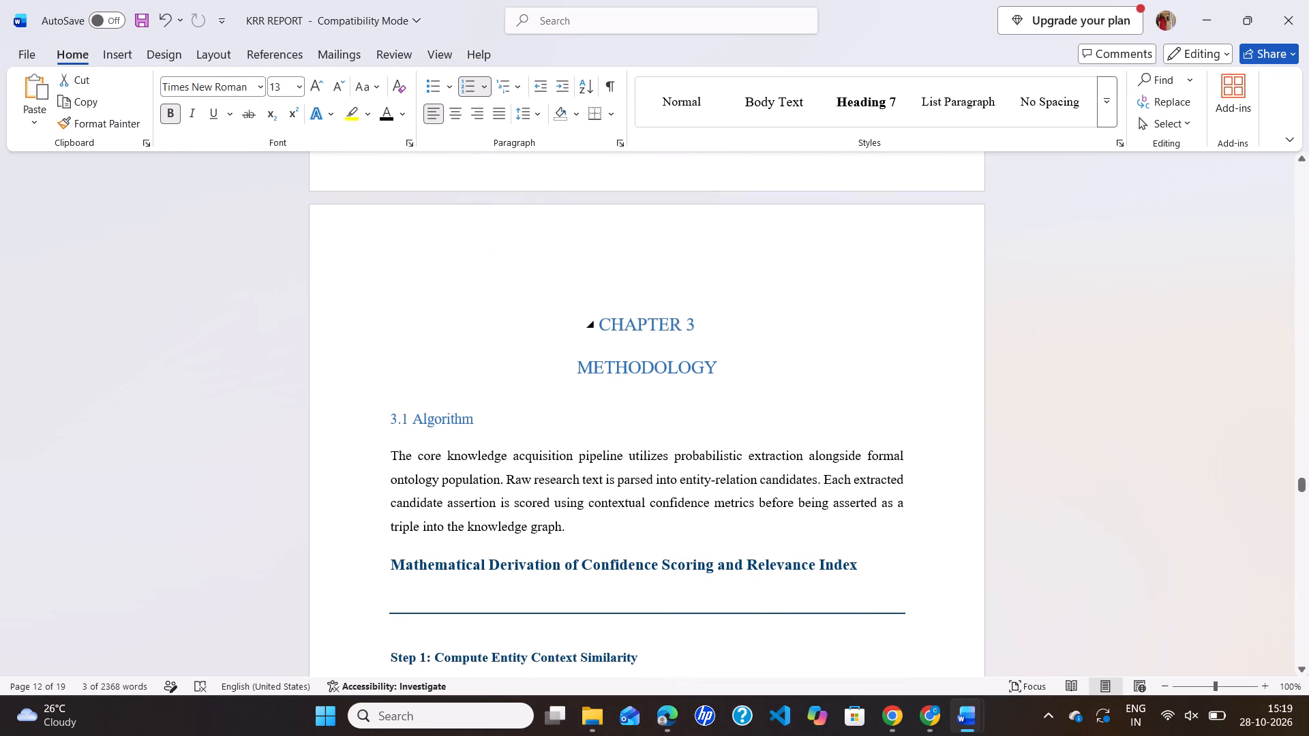
pyautogui.moveTo(601, 318); pyautogui.dragTo(672, 431)
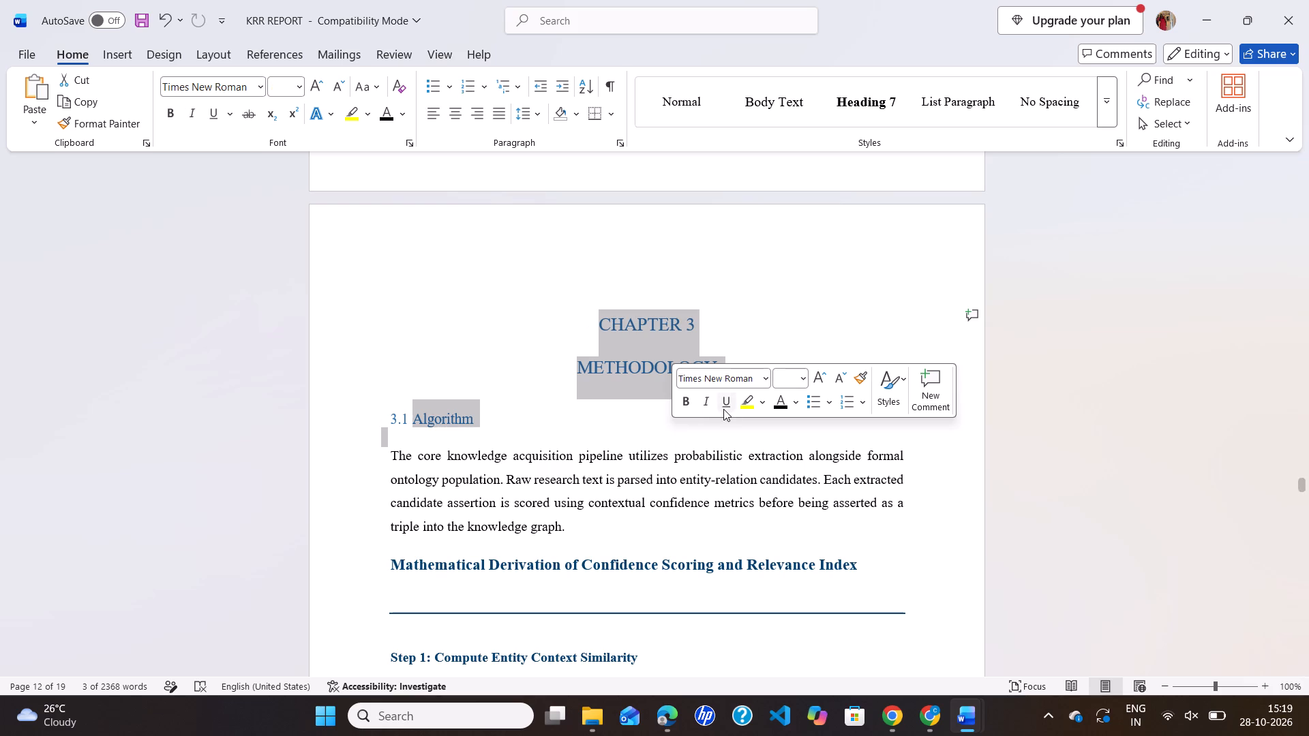
pyautogui.click(686, 400)
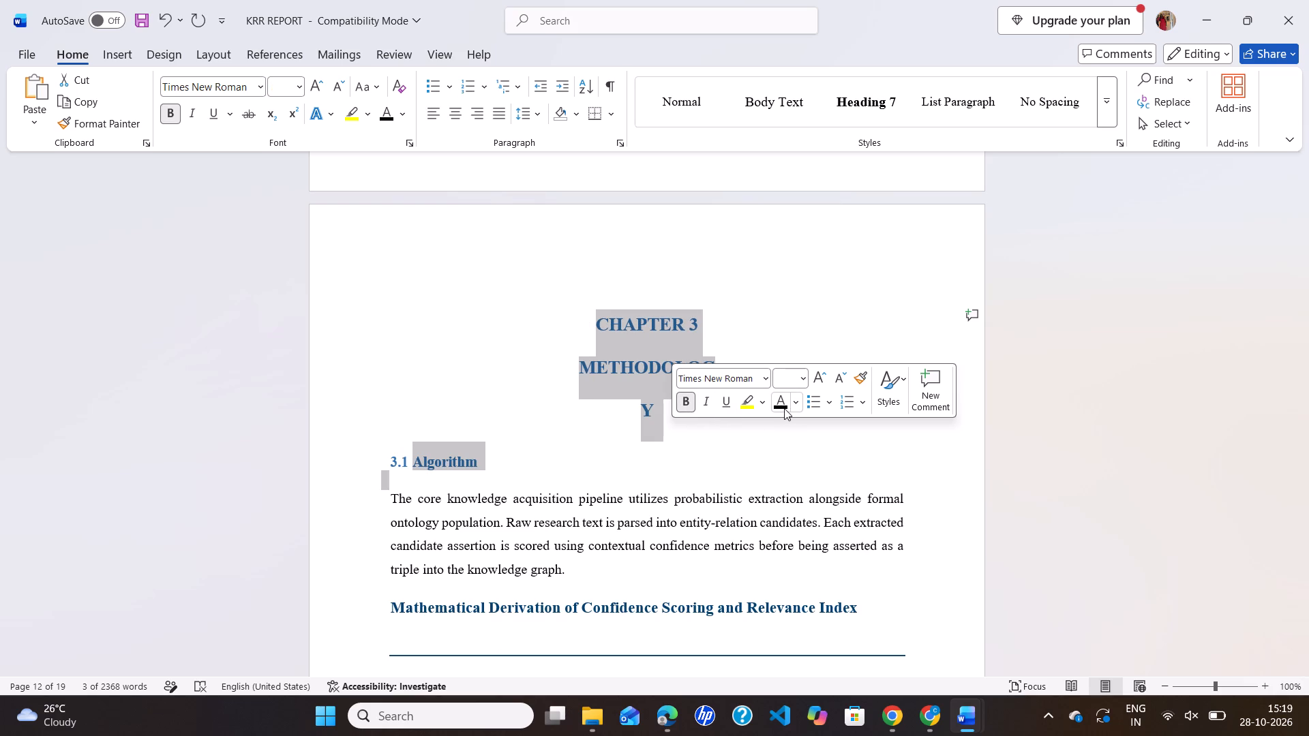
pyautogui.click(779, 408)
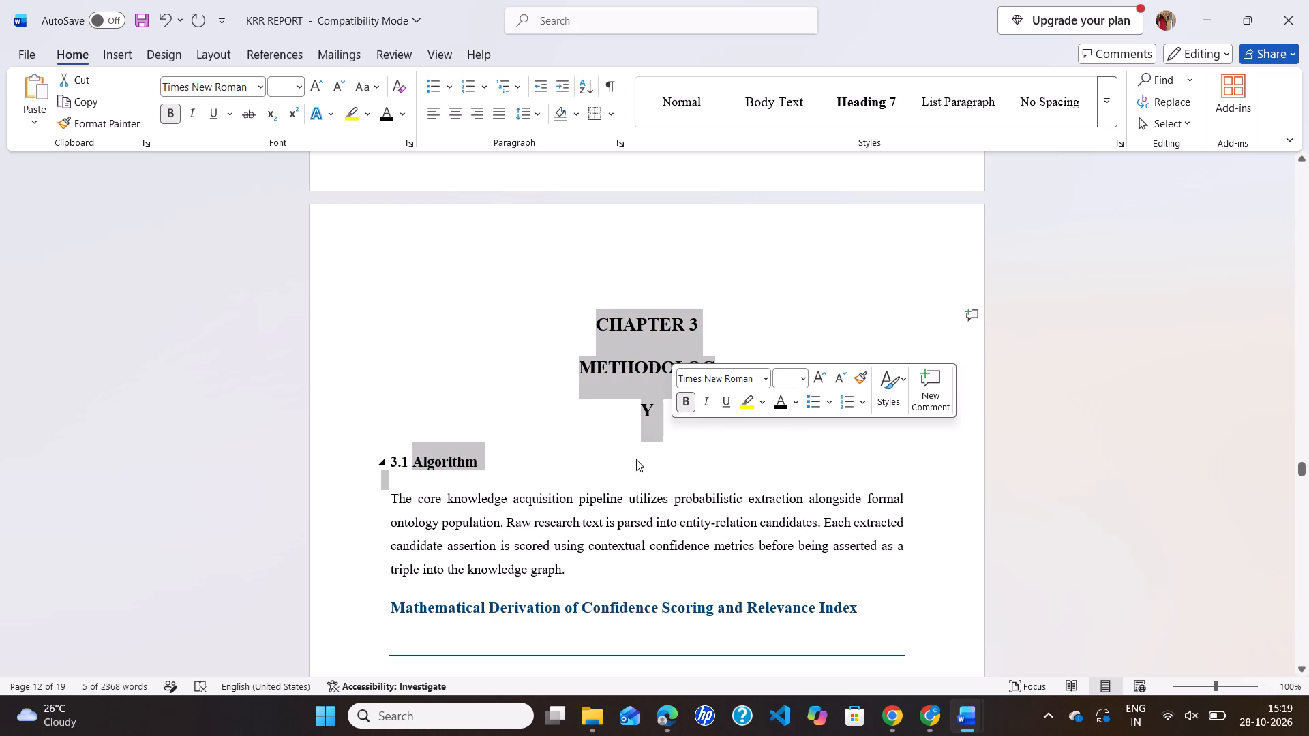
pyautogui.click(430, 402)
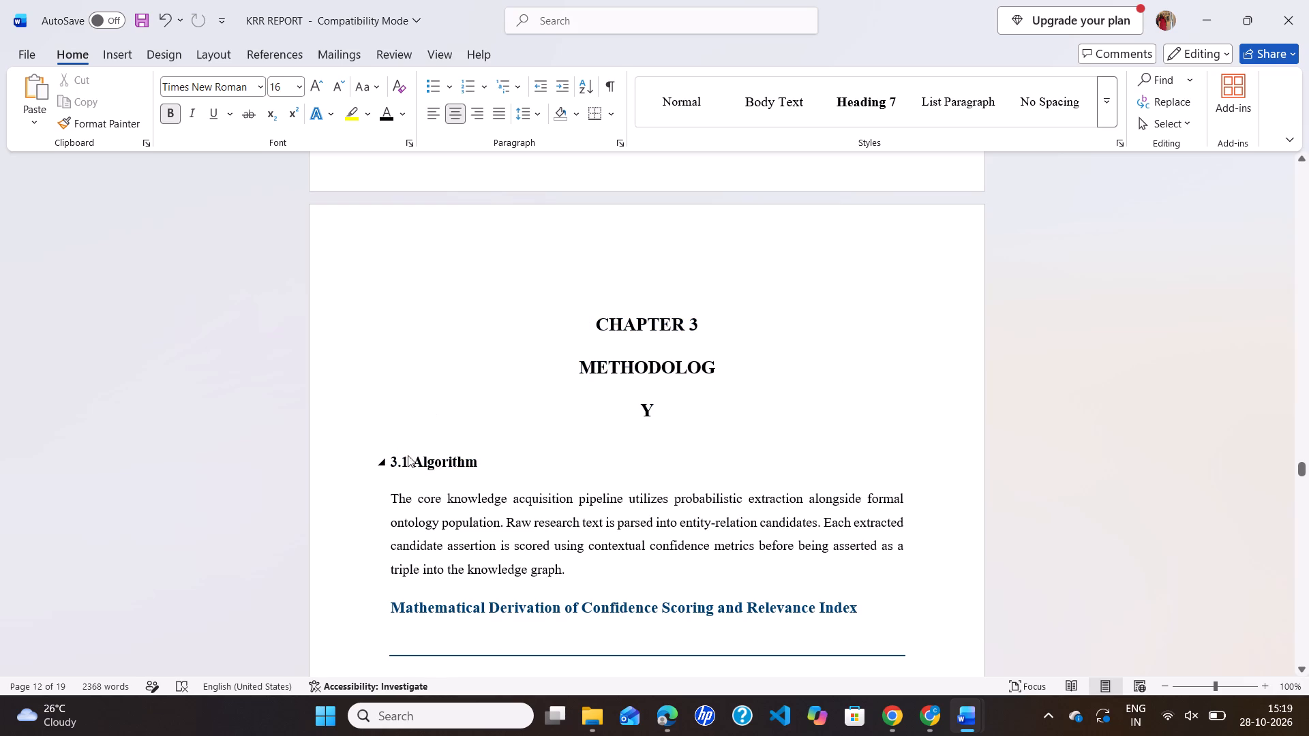
pyautogui.moveTo(405, 461); pyautogui.dragTo(388, 461)
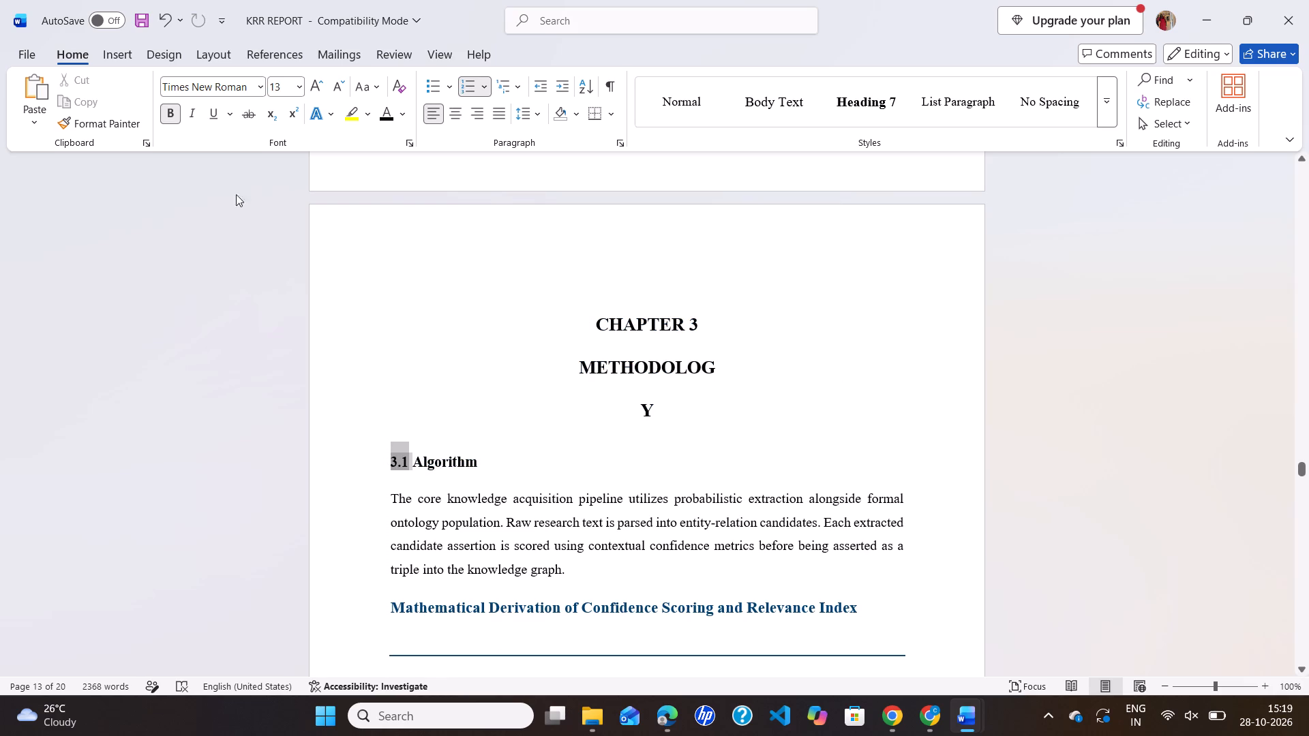
# Shorten the wrapped METHODOLOGY chapter title to METHODOLOY, pulling the stray Y up onto the same line.
pyautogui.click(577, 365)
pyautogui.scroll(-1, 577, 365)
pyautogui.scroll(1, 577, 365)
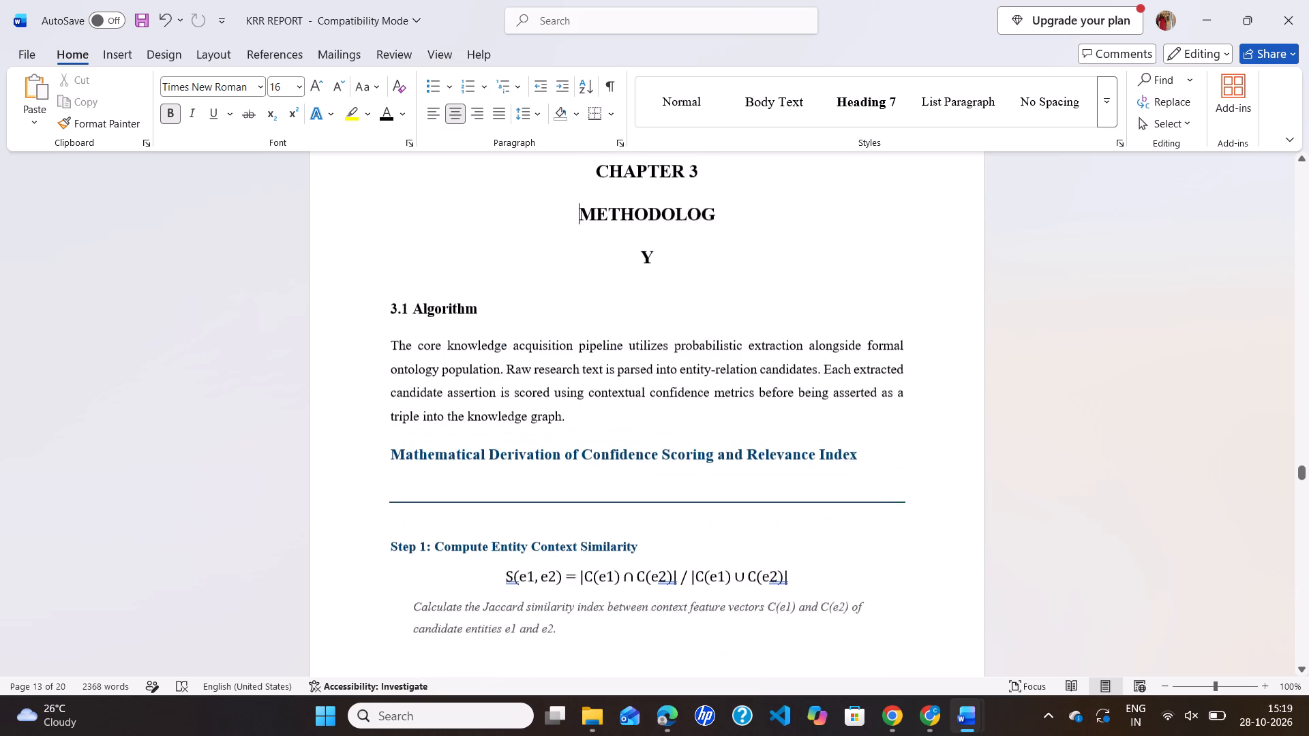
pyautogui.click(649, 266)
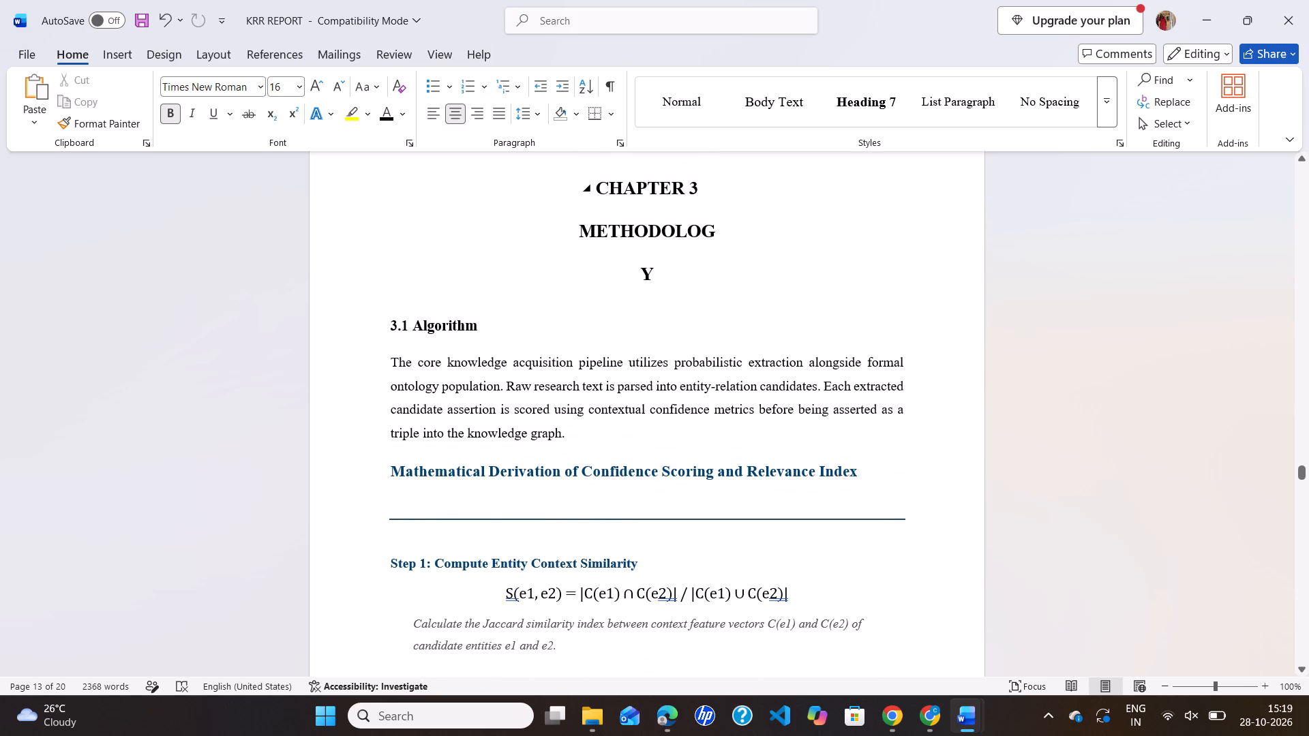
pyautogui.press('Left')
pyautogui.press('BackSpace')
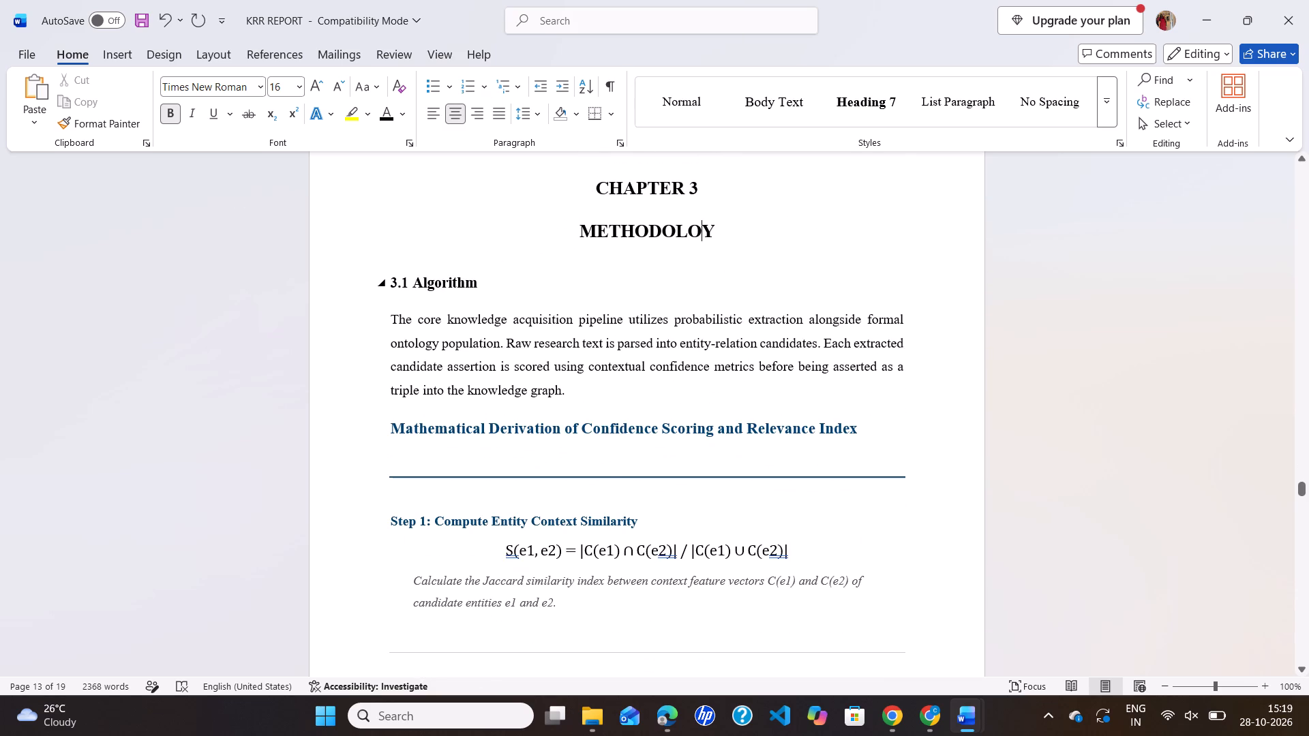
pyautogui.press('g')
pyautogui.press('BackSpace')
# Look through the chapter pages for section headings that still need bold black formatting.
pyautogui.scroll(-4, 649, 266)
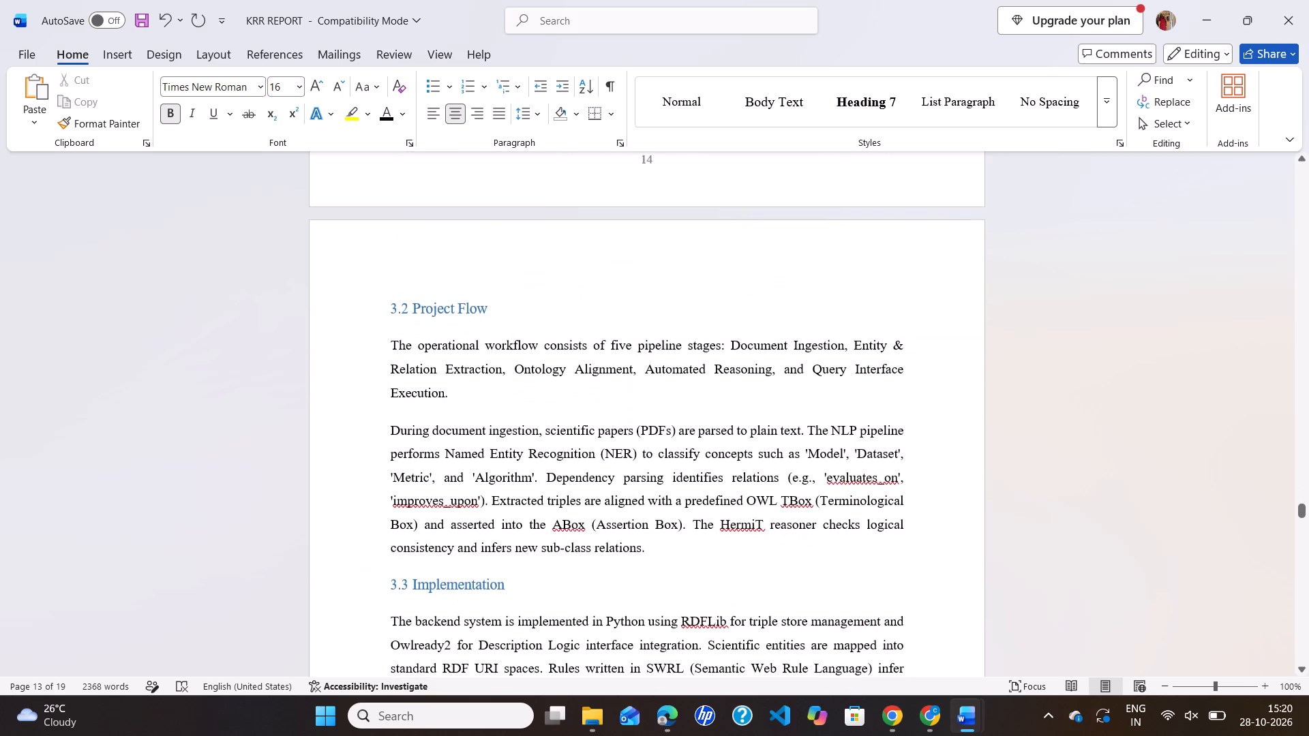
pyautogui.scroll(-2, 649, 266)
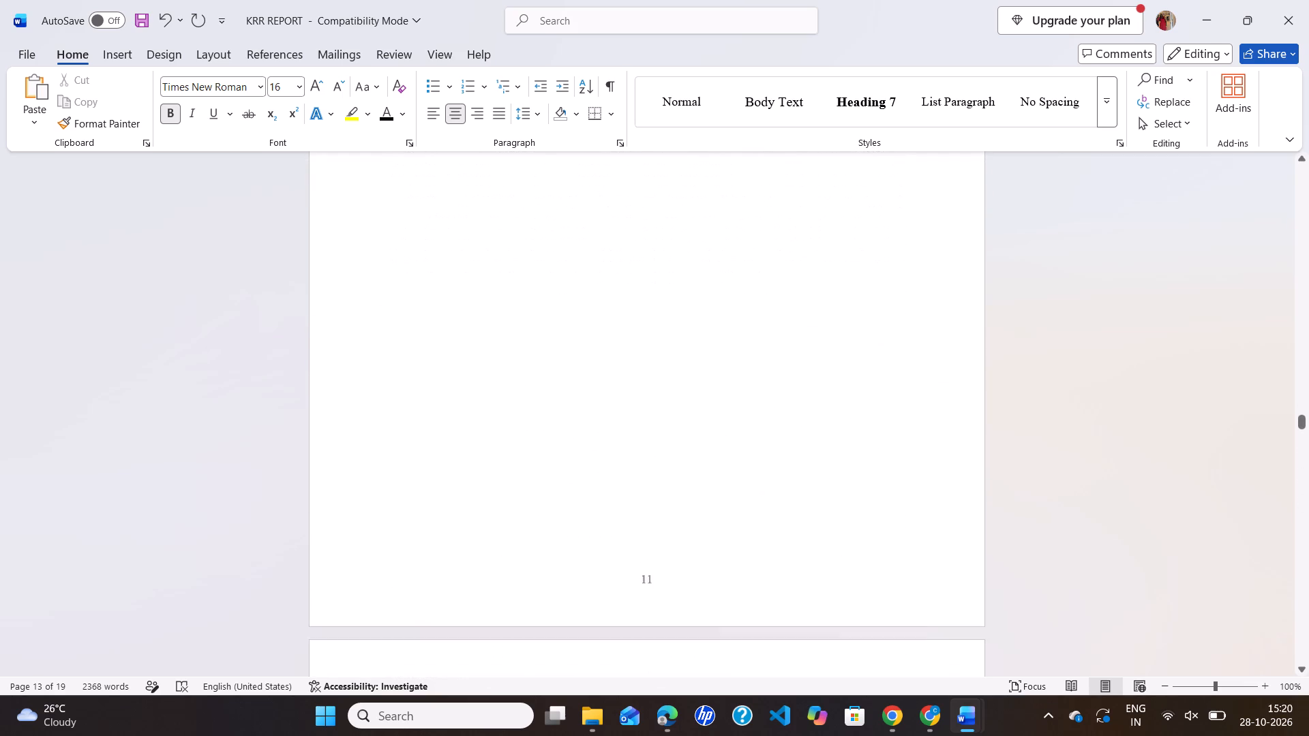
pyautogui.scroll(-7, 649, 266)
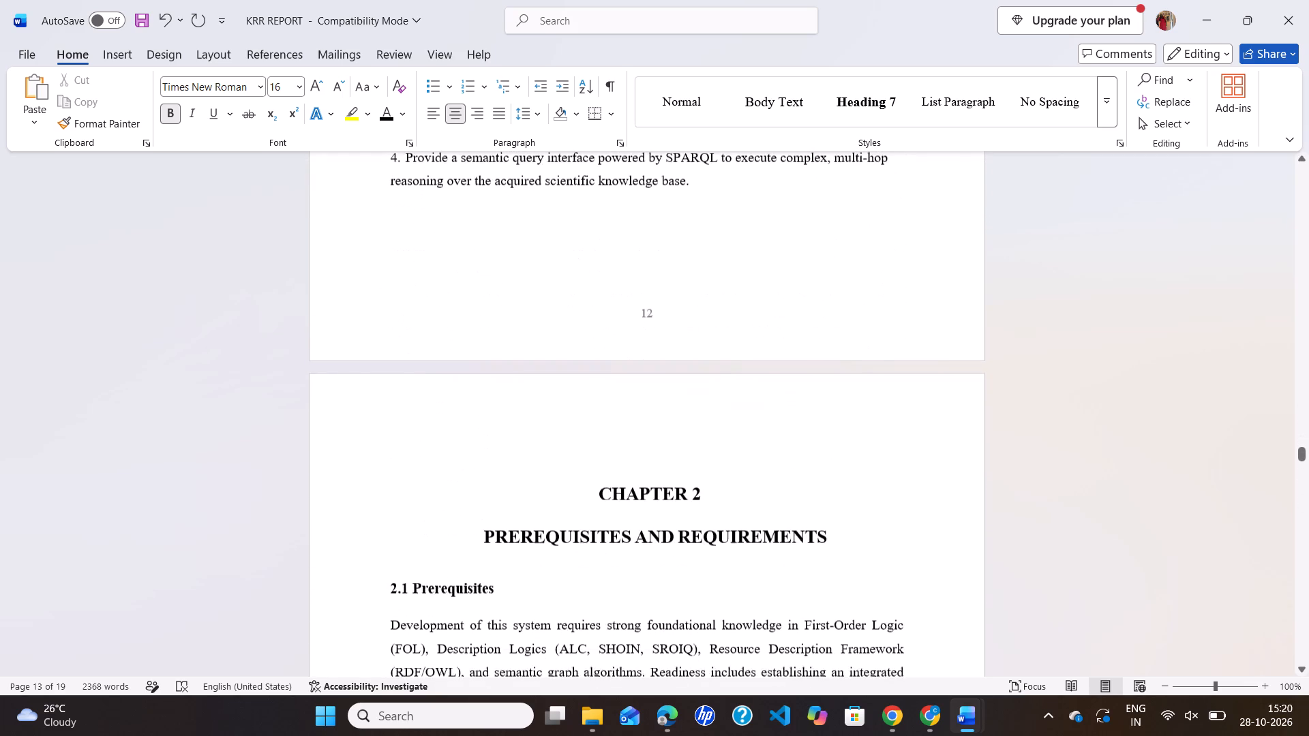
pyautogui.scroll(-5, 649, 266)
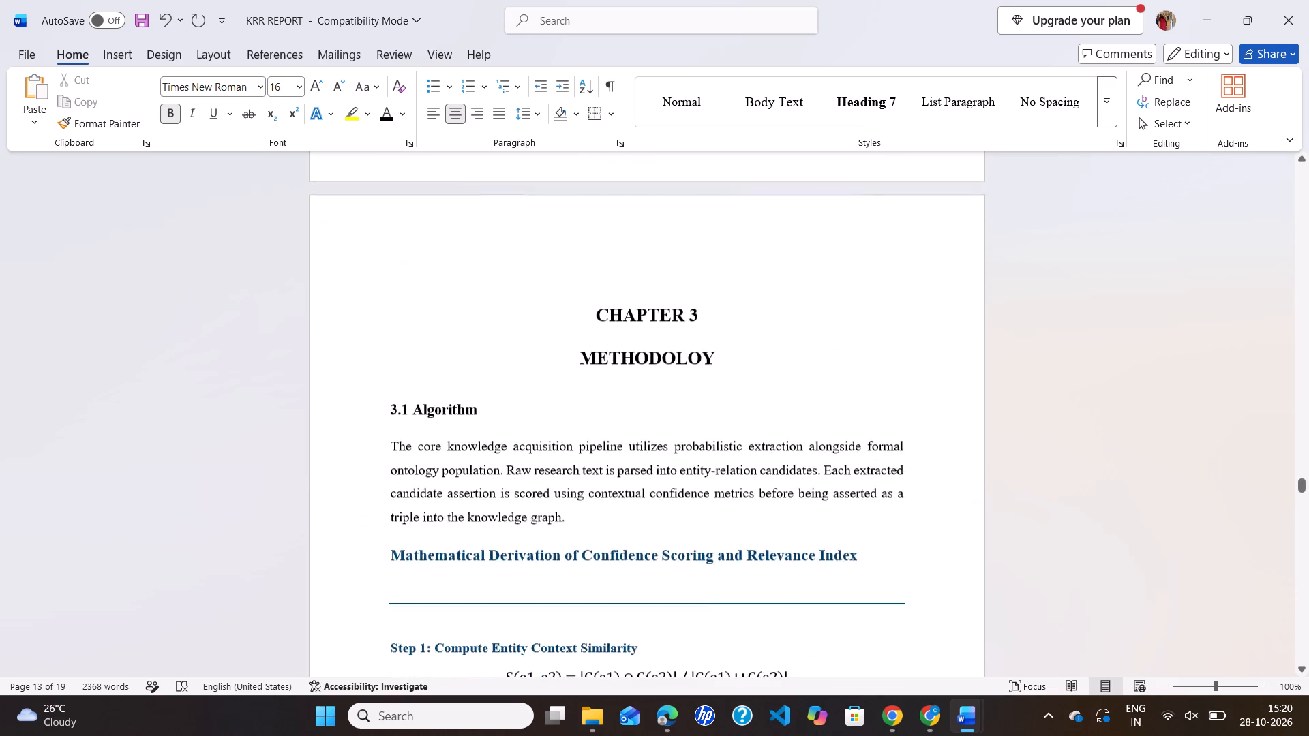
pyautogui.scroll(-5, 649, 266)
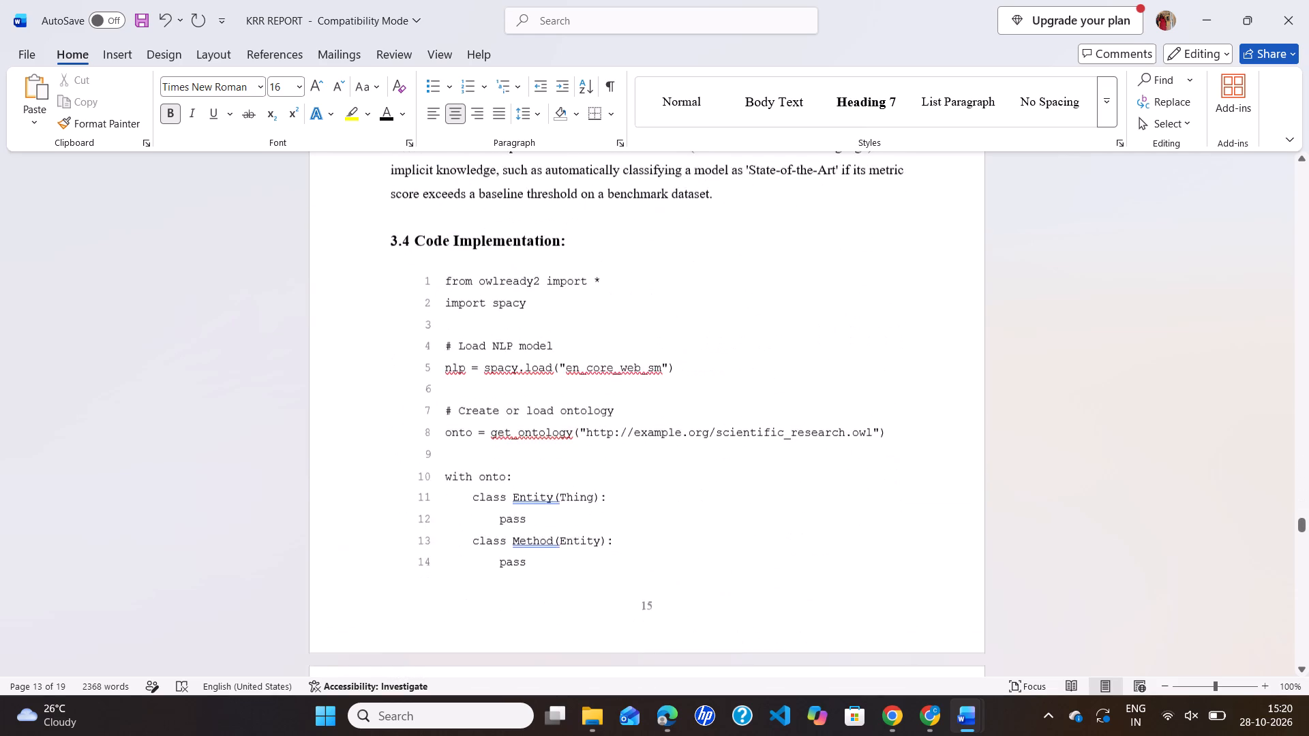
pyautogui.scroll(3, 649, 266)
pyautogui.scroll(1, 625, 199)
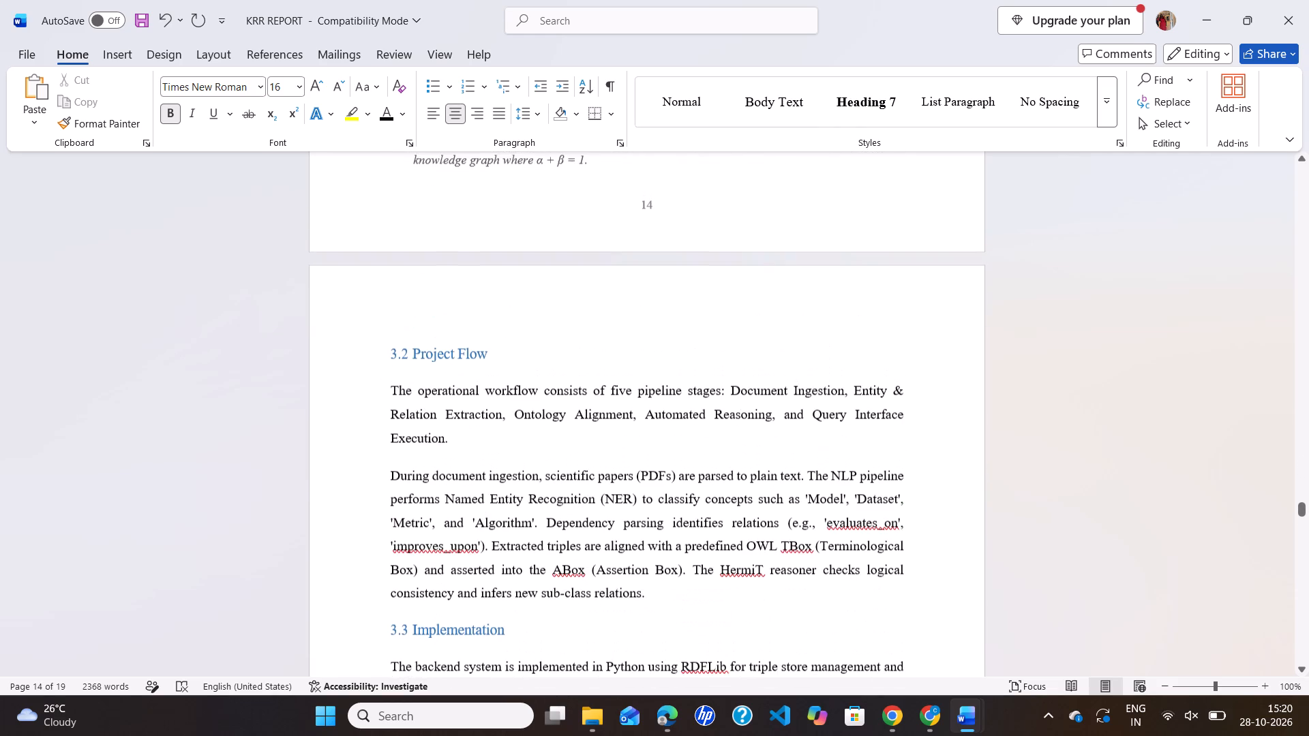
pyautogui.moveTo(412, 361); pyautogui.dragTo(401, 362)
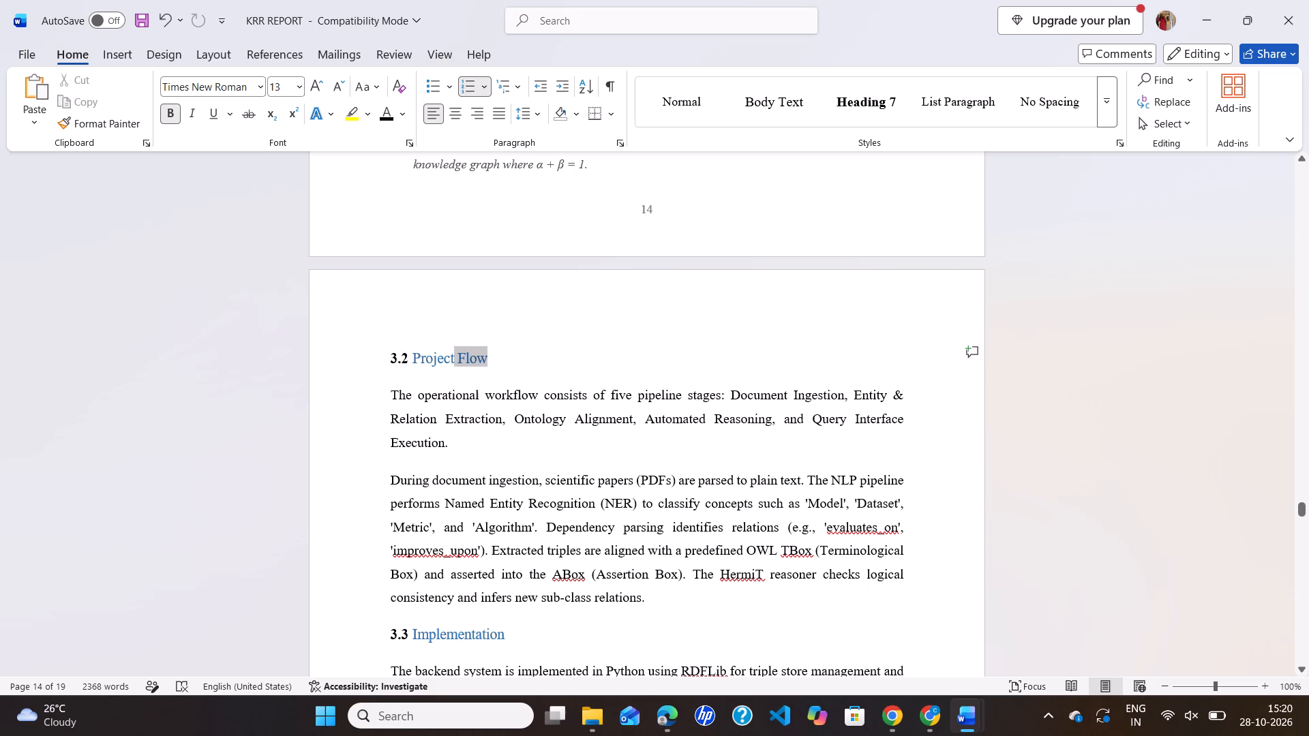
pyautogui.moveTo(432, 367); pyautogui.dragTo(415, 358)
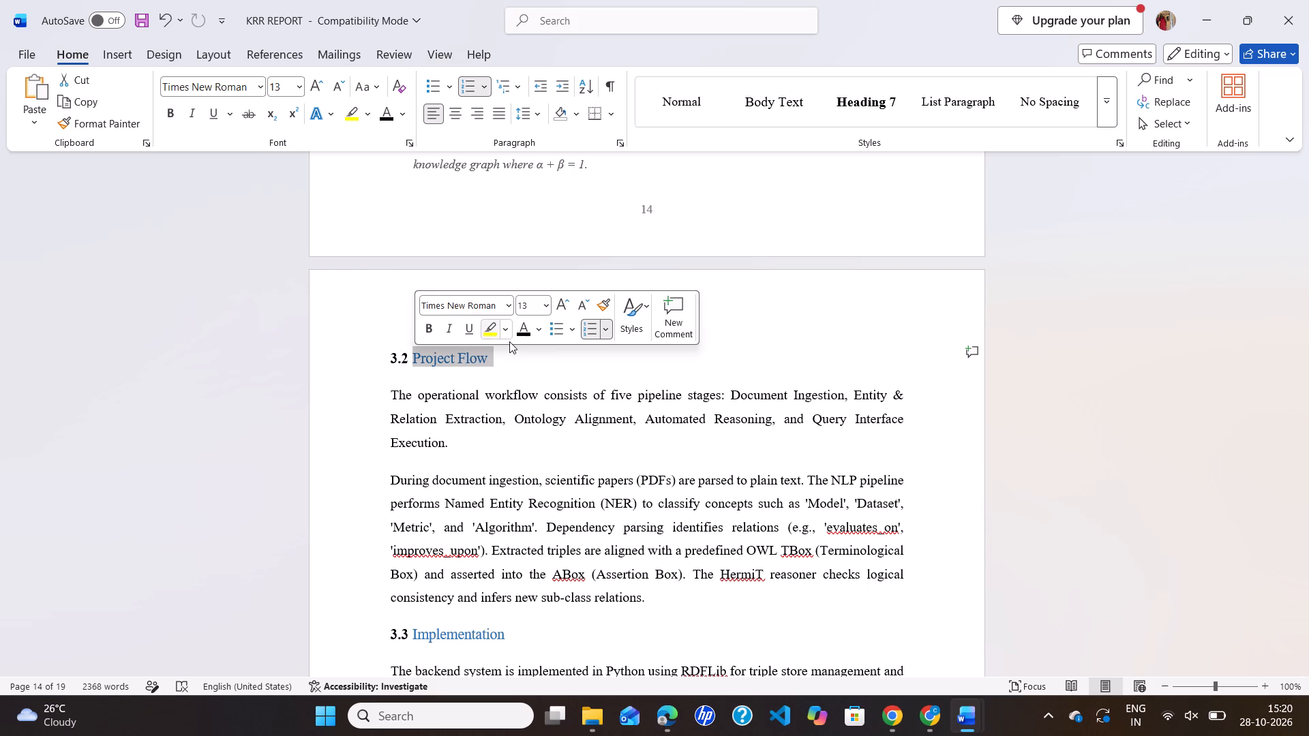
pyautogui.click(527, 330)
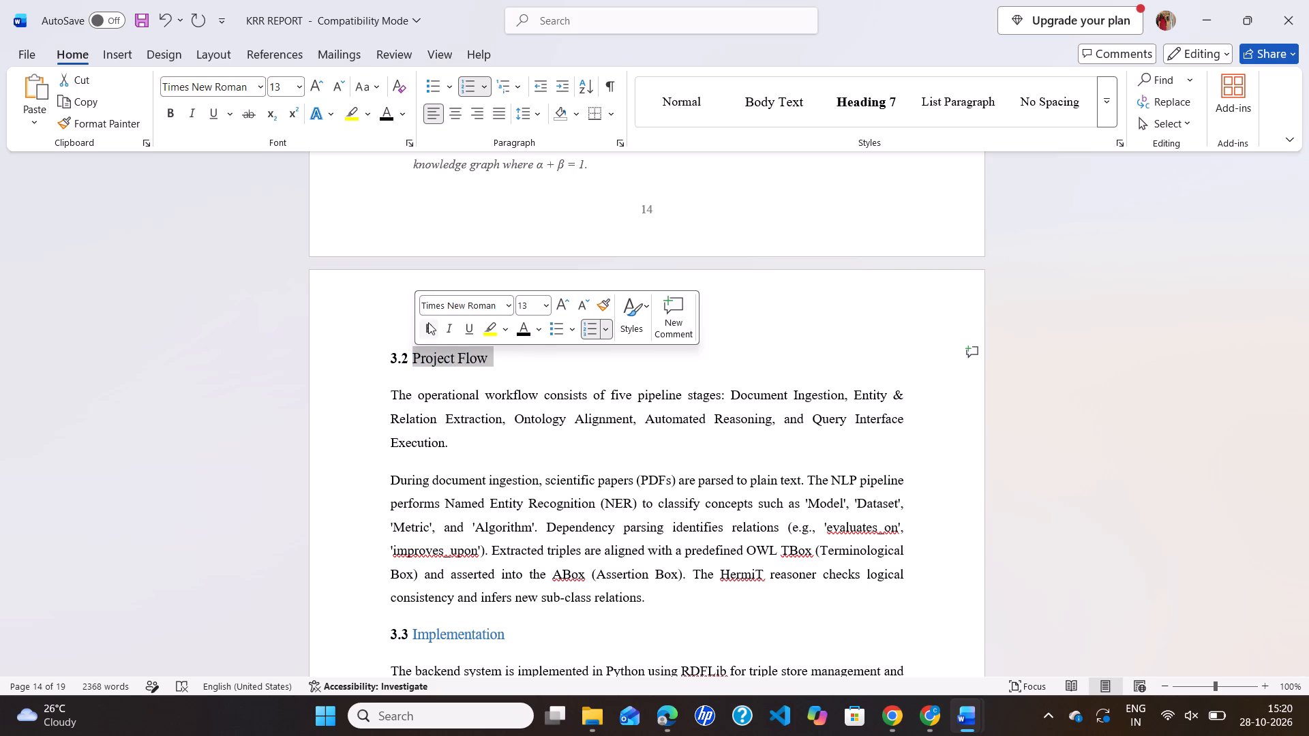
pyautogui.click(427, 322)
pyautogui.scroll(-4, 427, 322)
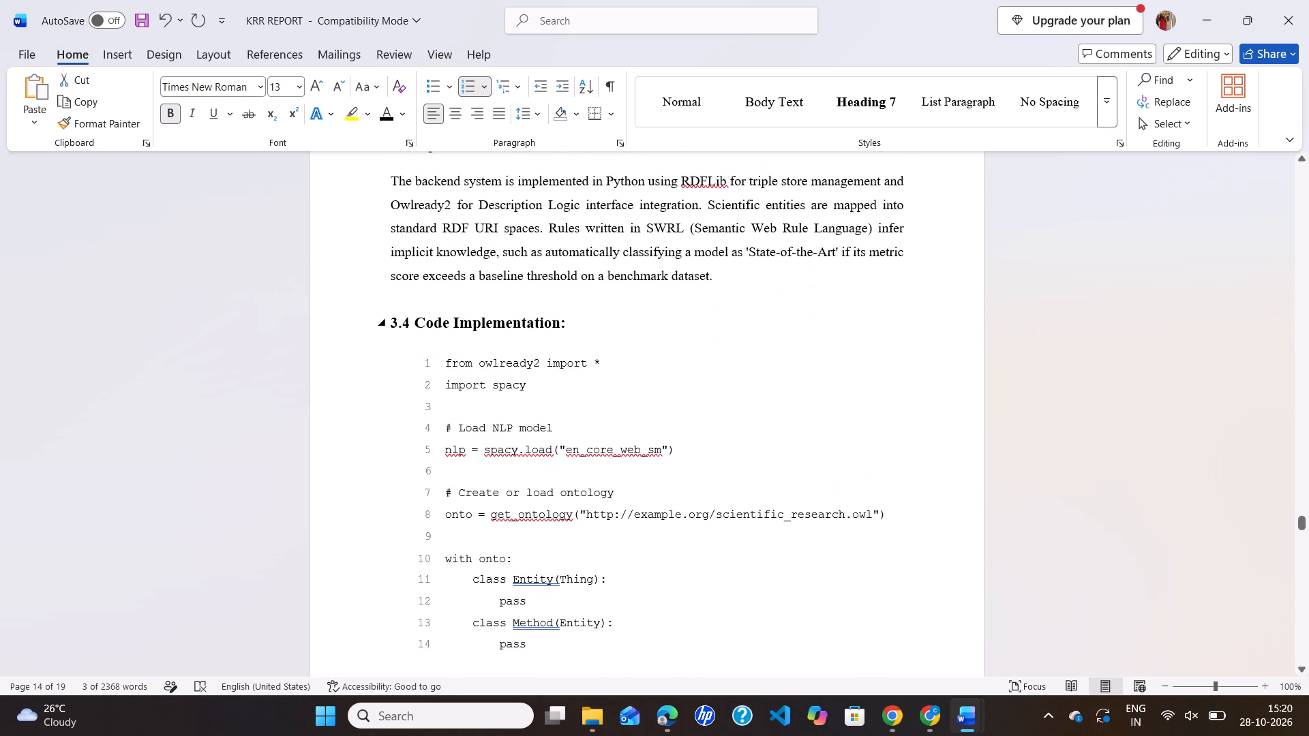
pyautogui.scroll(1, 473, 254)
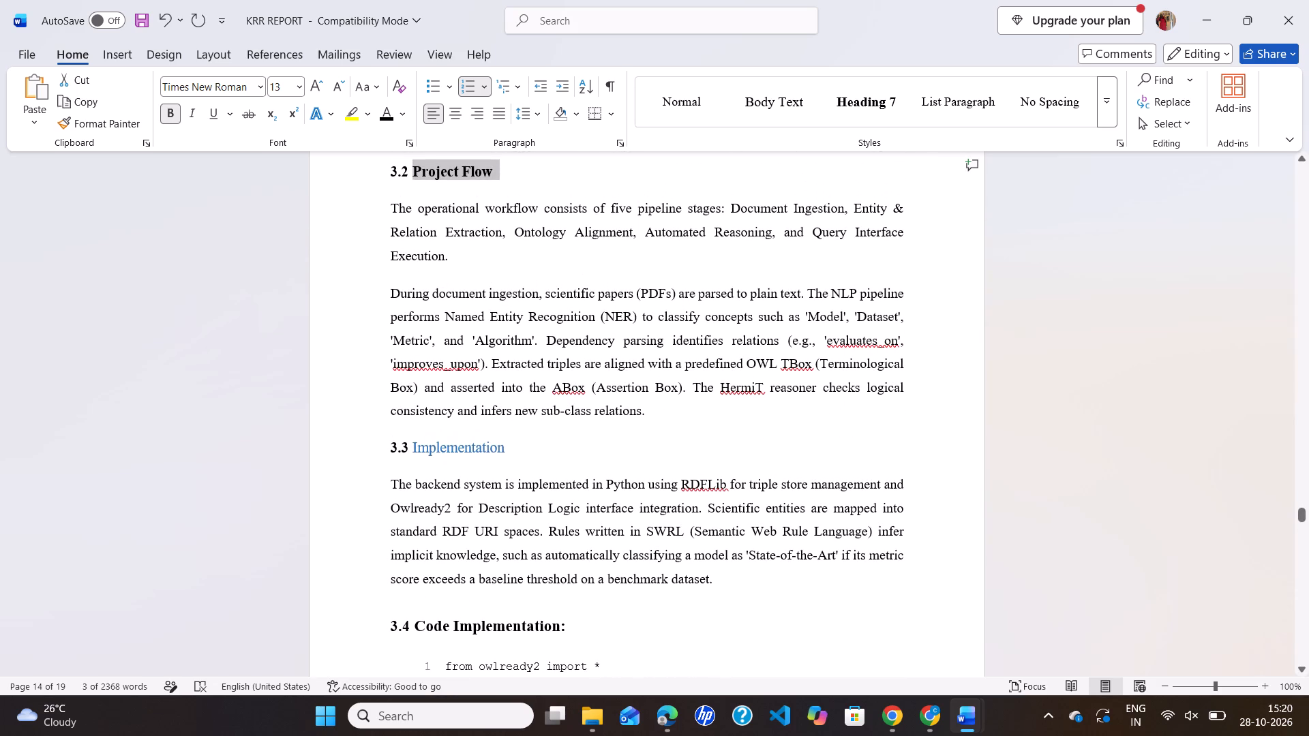
pyautogui.moveTo(505, 444); pyautogui.dragTo(412, 442)
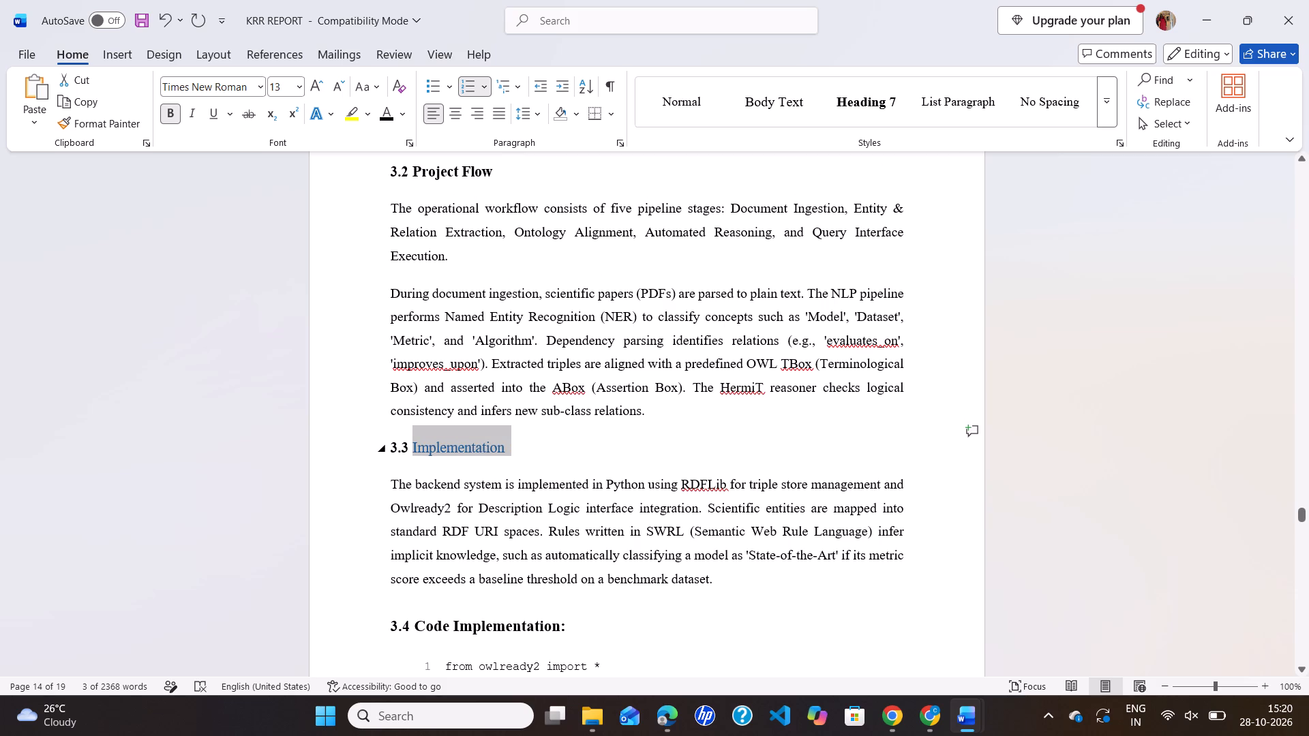
pyautogui.moveTo(412, 442); pyautogui.dragTo(411, 442)
pyautogui.click(427, 418)
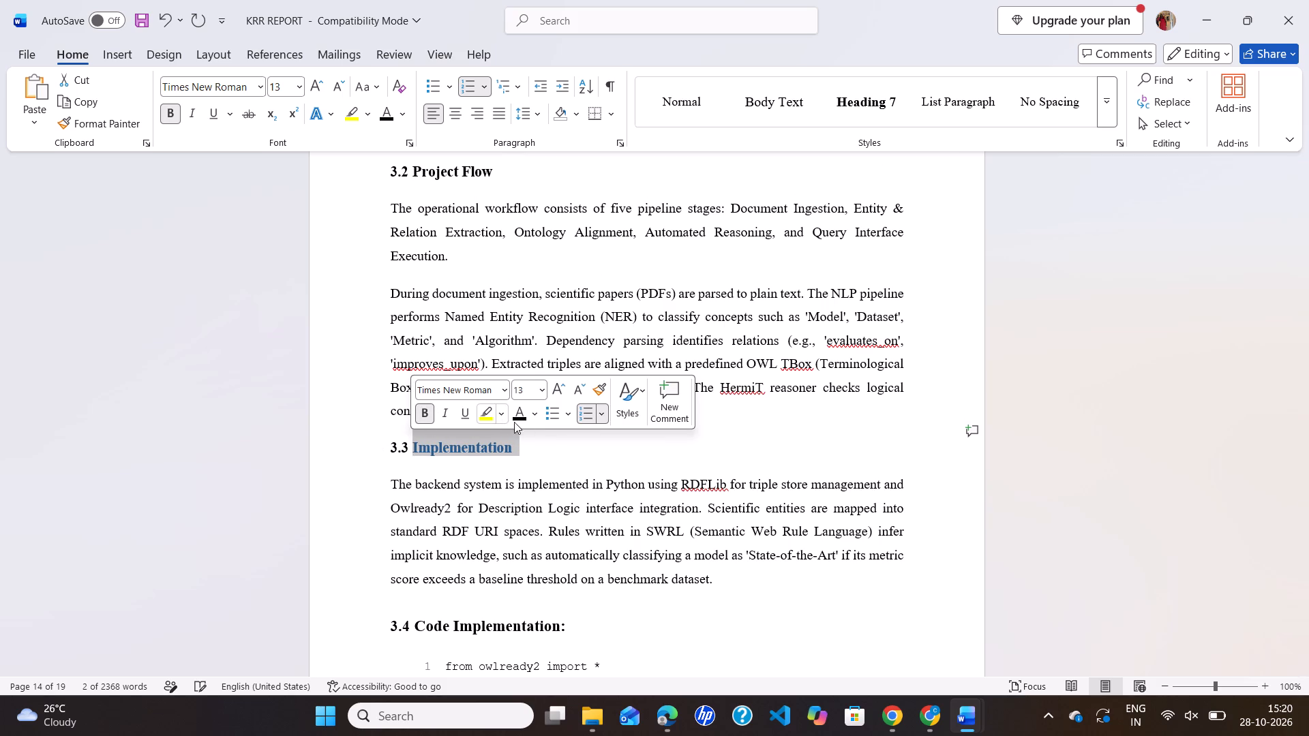
pyautogui.click(523, 419)
# Make the Technology Used heading text in section 3.5 bold with black font colour.
pyautogui.scroll(-1, 541, 455)
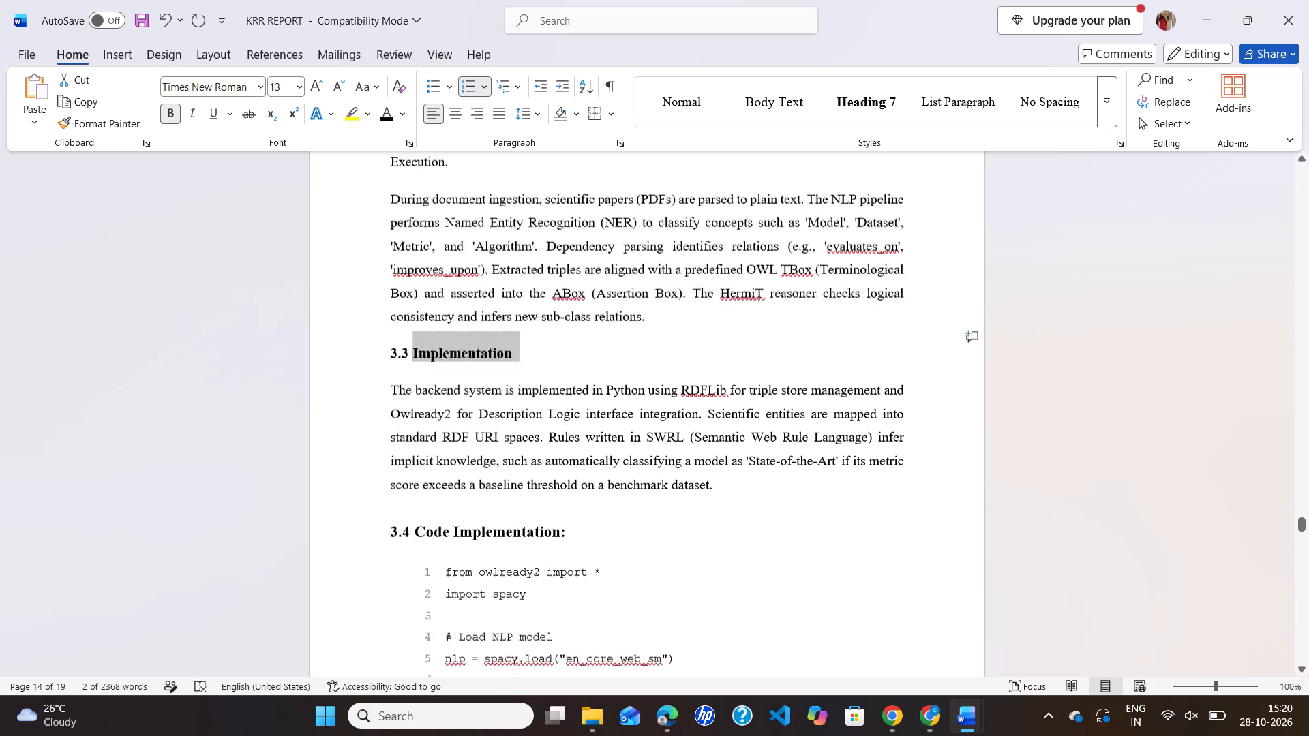
pyautogui.scroll(-3, 541, 455)
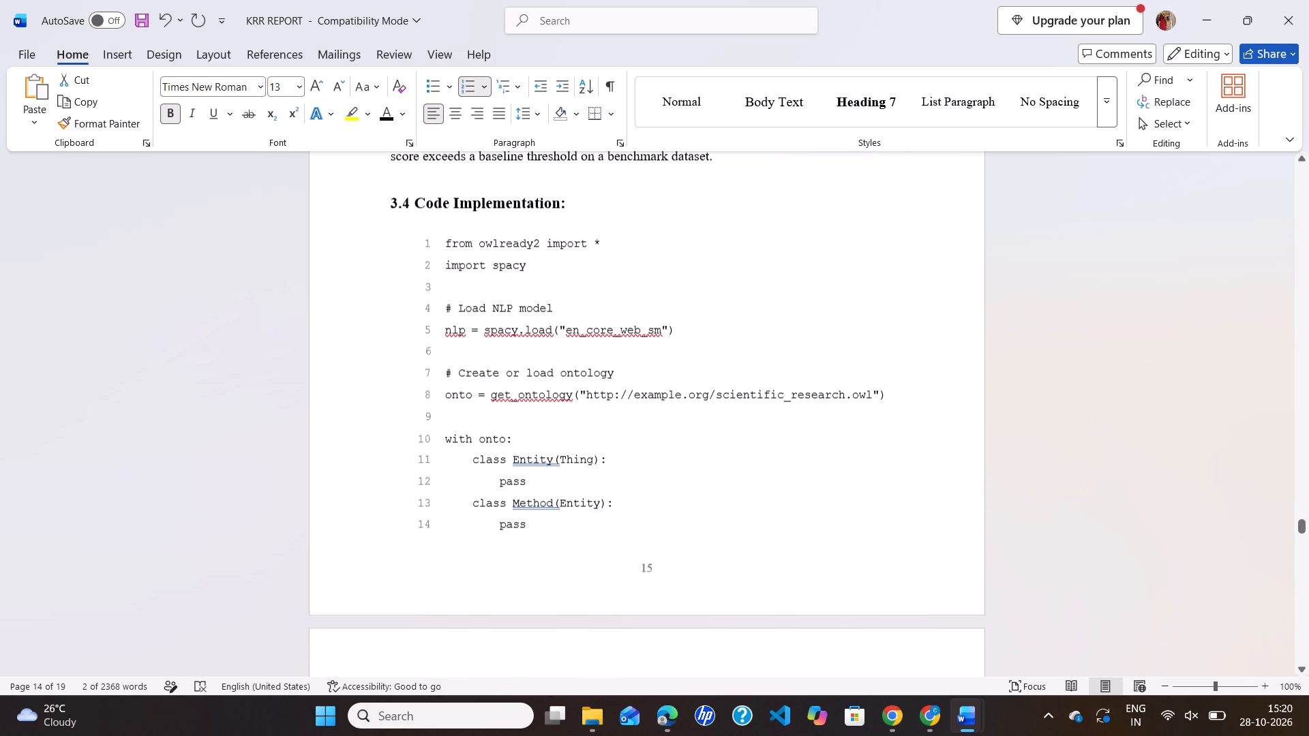
pyautogui.scroll(-4, 541, 455)
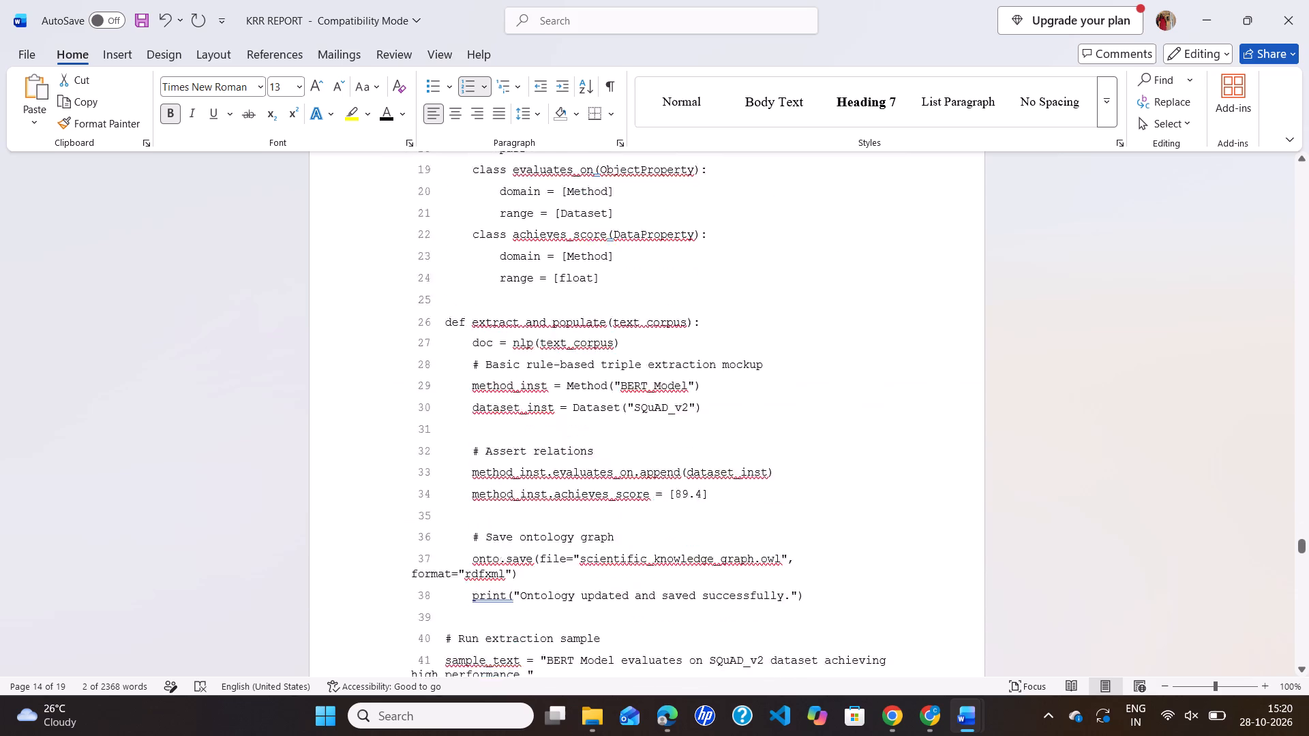
pyautogui.scroll(-2, 541, 455)
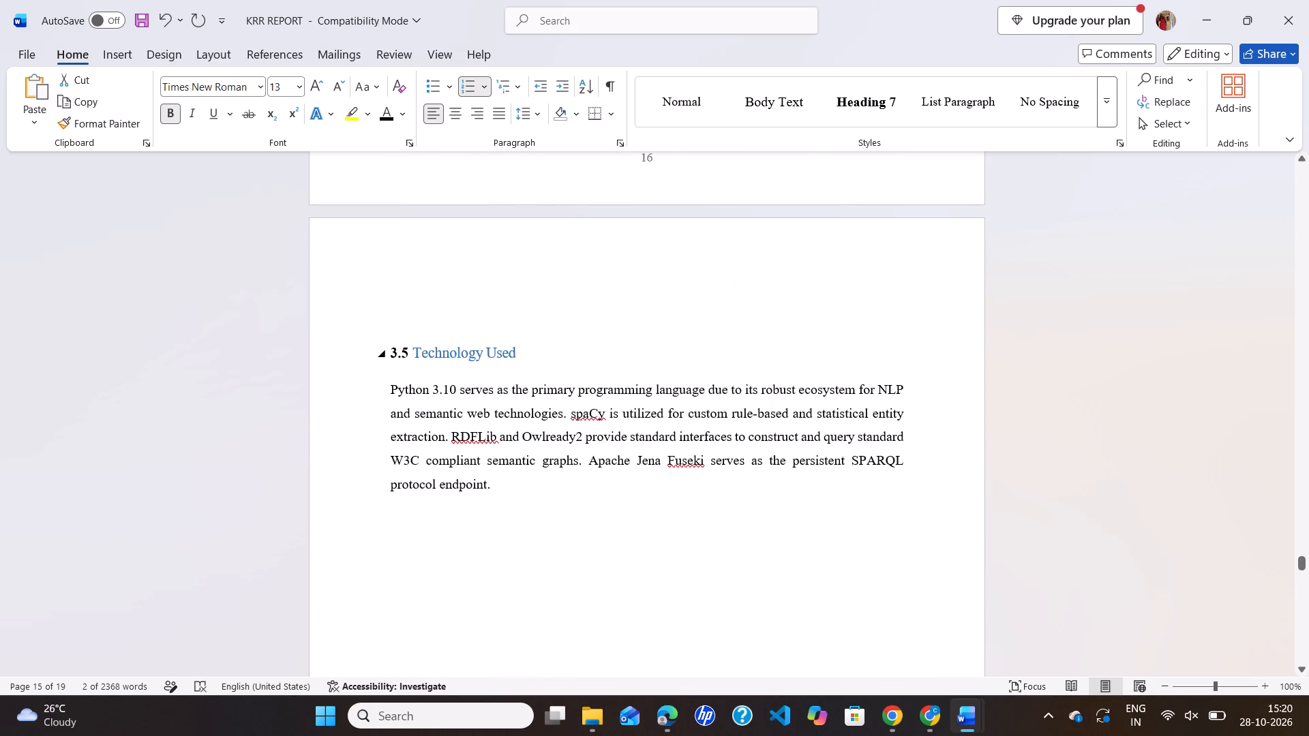
pyautogui.moveTo(517, 355); pyautogui.dragTo(410, 360)
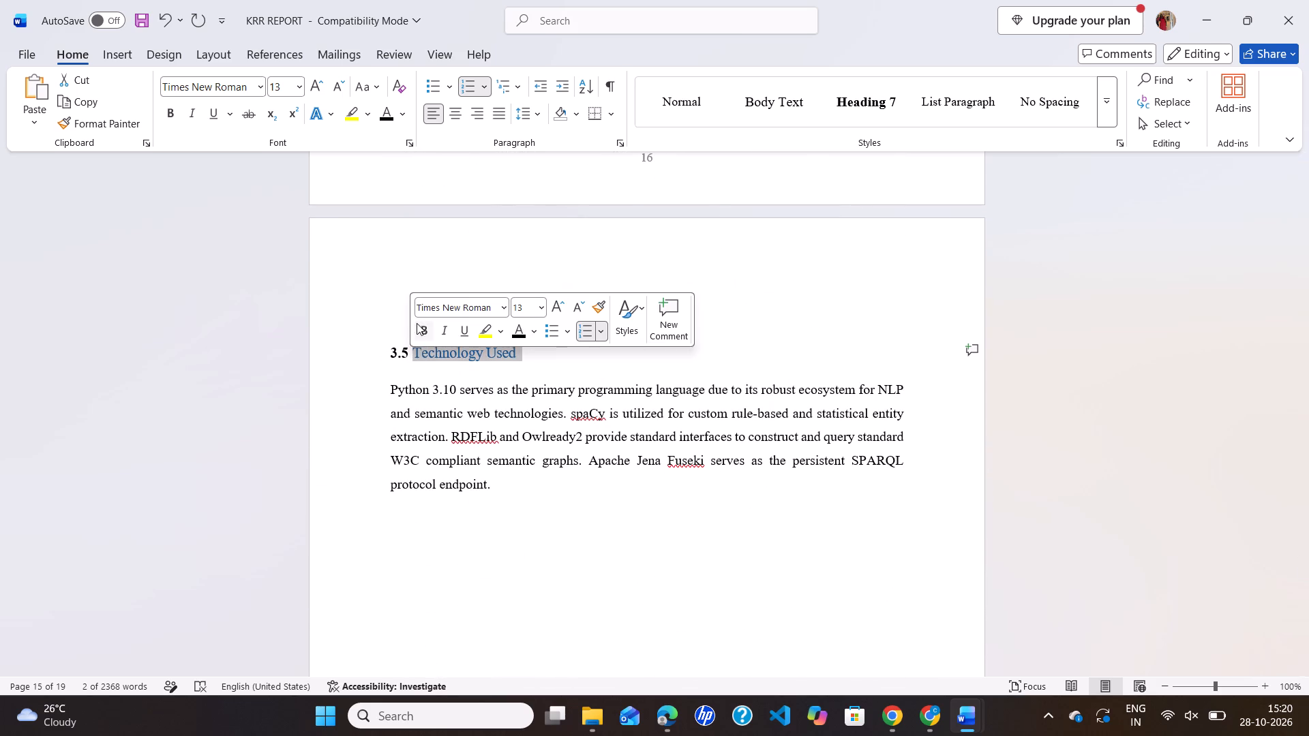
pyautogui.click(418, 323)
pyautogui.click(520, 335)
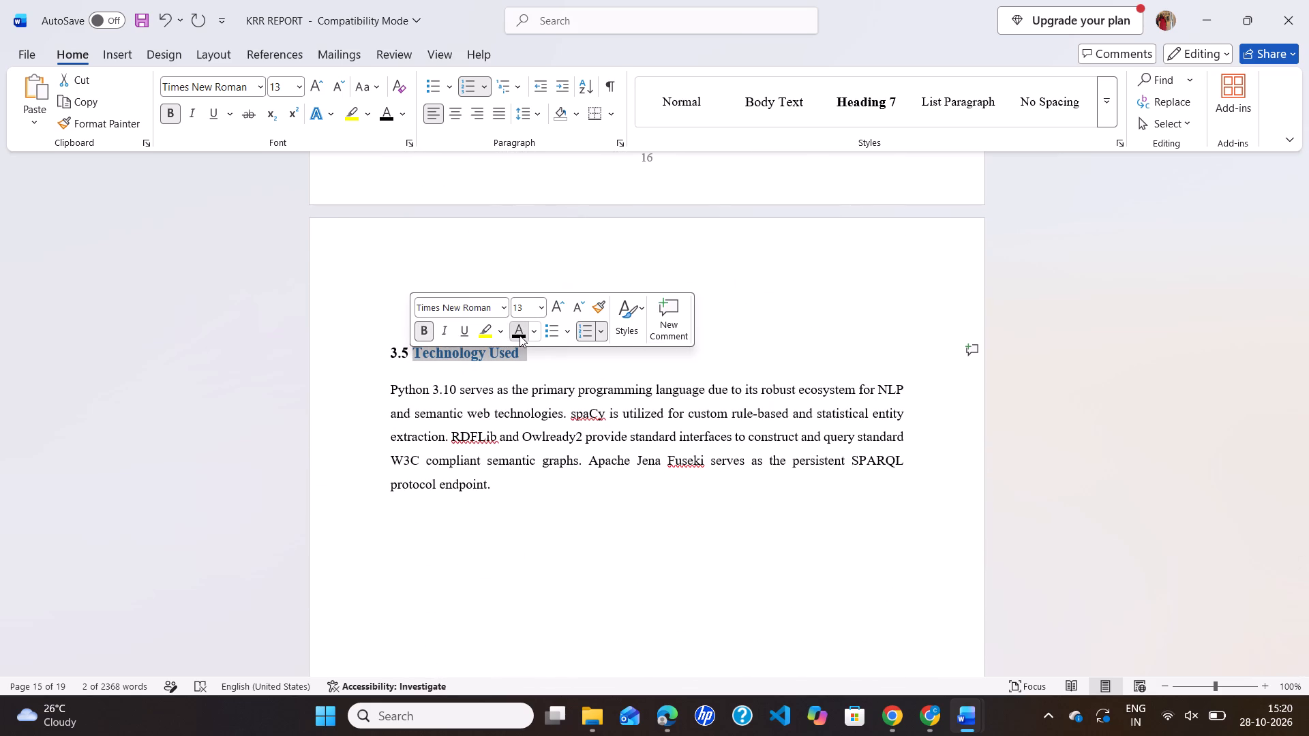
pyautogui.click(529, 551)
# Make the CHAPTER 4 and RESULTS AND DISCUSSION chapter headings bold with black font colour.
pyautogui.scroll(-2, 529, 551)
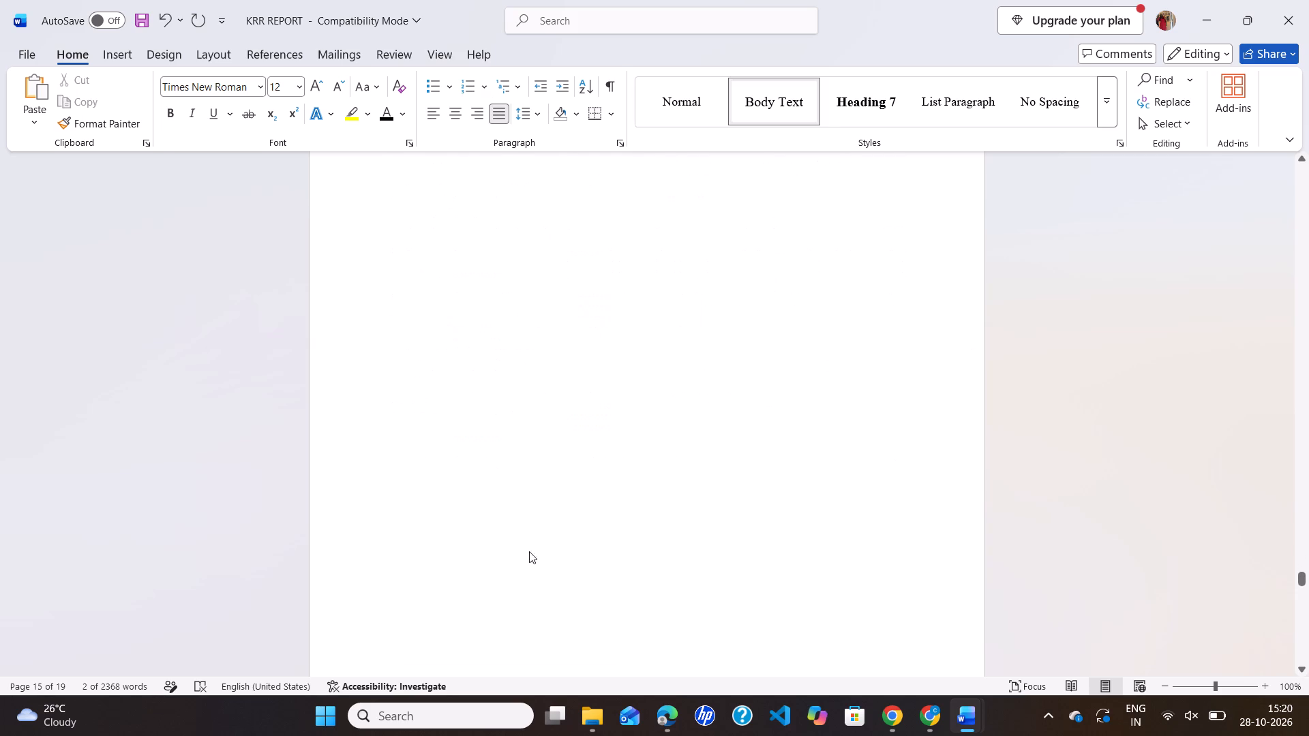
pyautogui.scroll(-3, 529, 551)
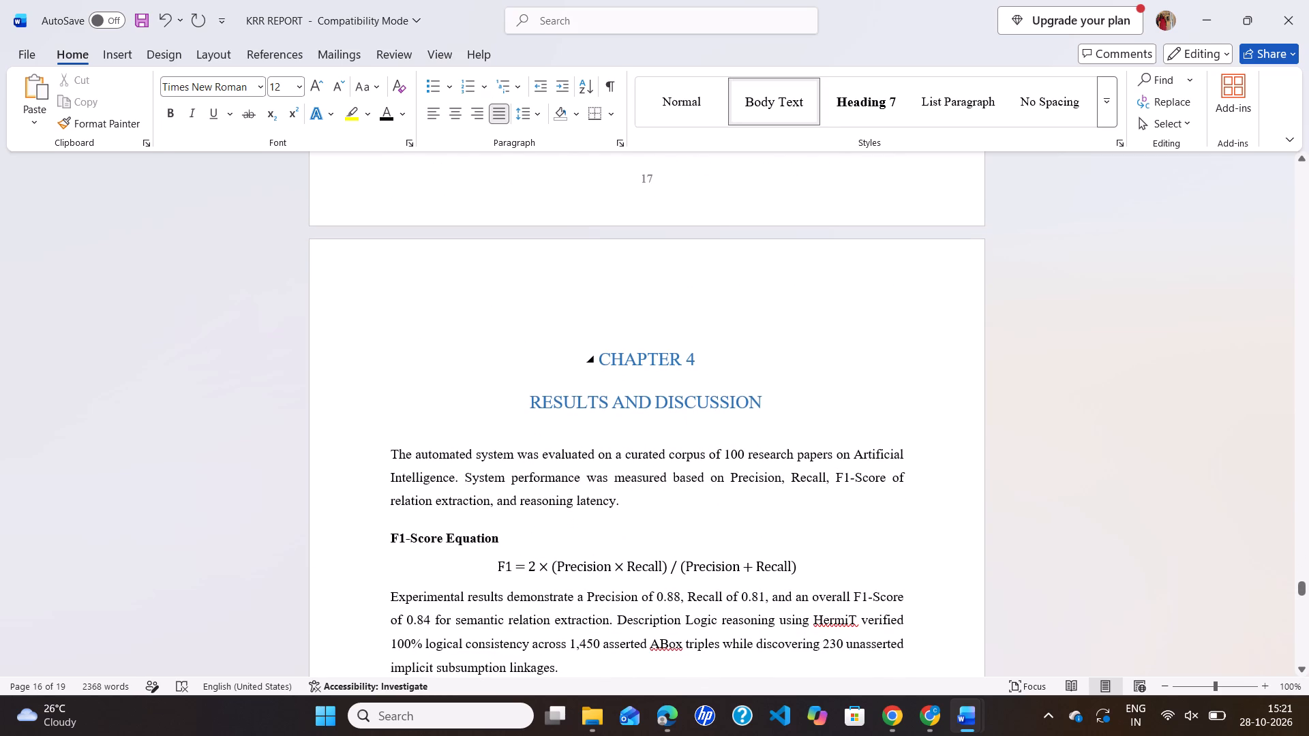
pyautogui.moveTo(599, 354); pyautogui.dragTo(749, 402)
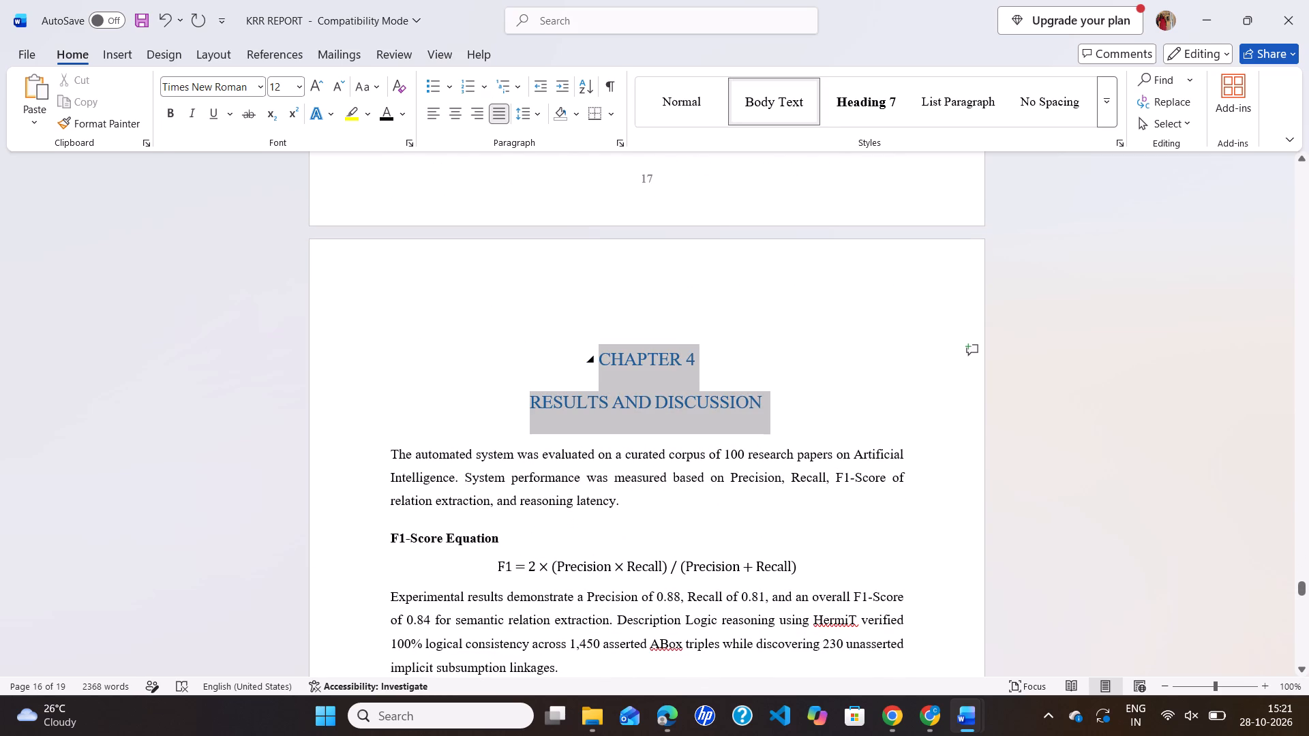
pyautogui.moveTo(749, 402); pyautogui.dragTo(768, 412)
pyautogui.click(777, 390)
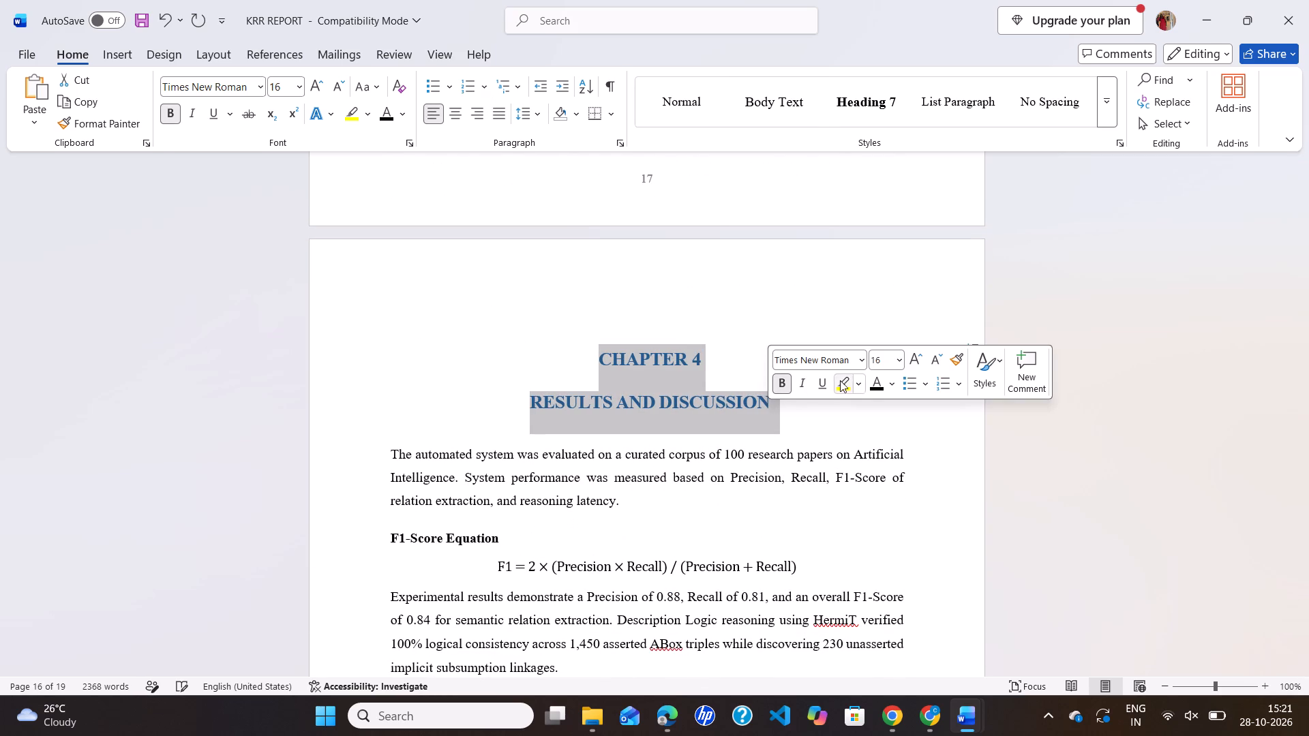
pyautogui.click(875, 386)
# Make the CHAPTER 5 and CONCLUSION AND FUTURE SCOPE chapter headings bold with black font colour.
pyautogui.scroll(-1, 730, 524)
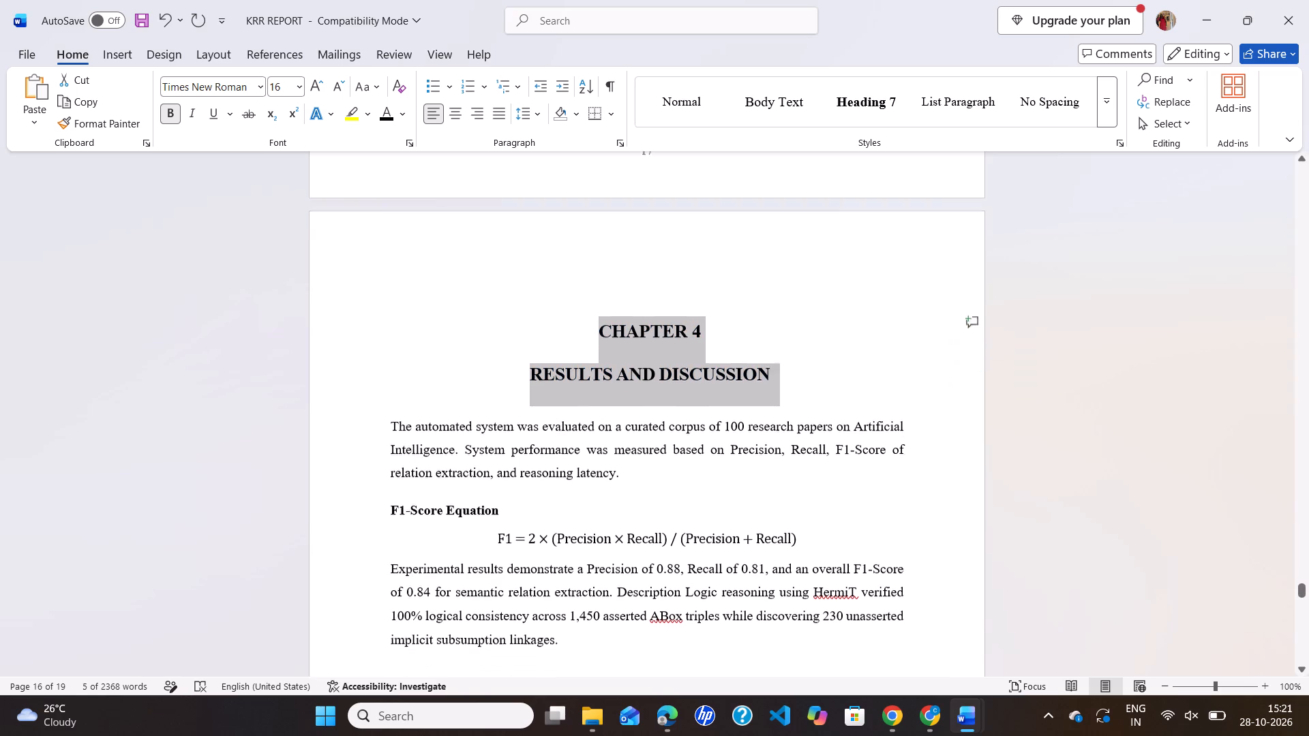
pyautogui.scroll(-4, 730, 524)
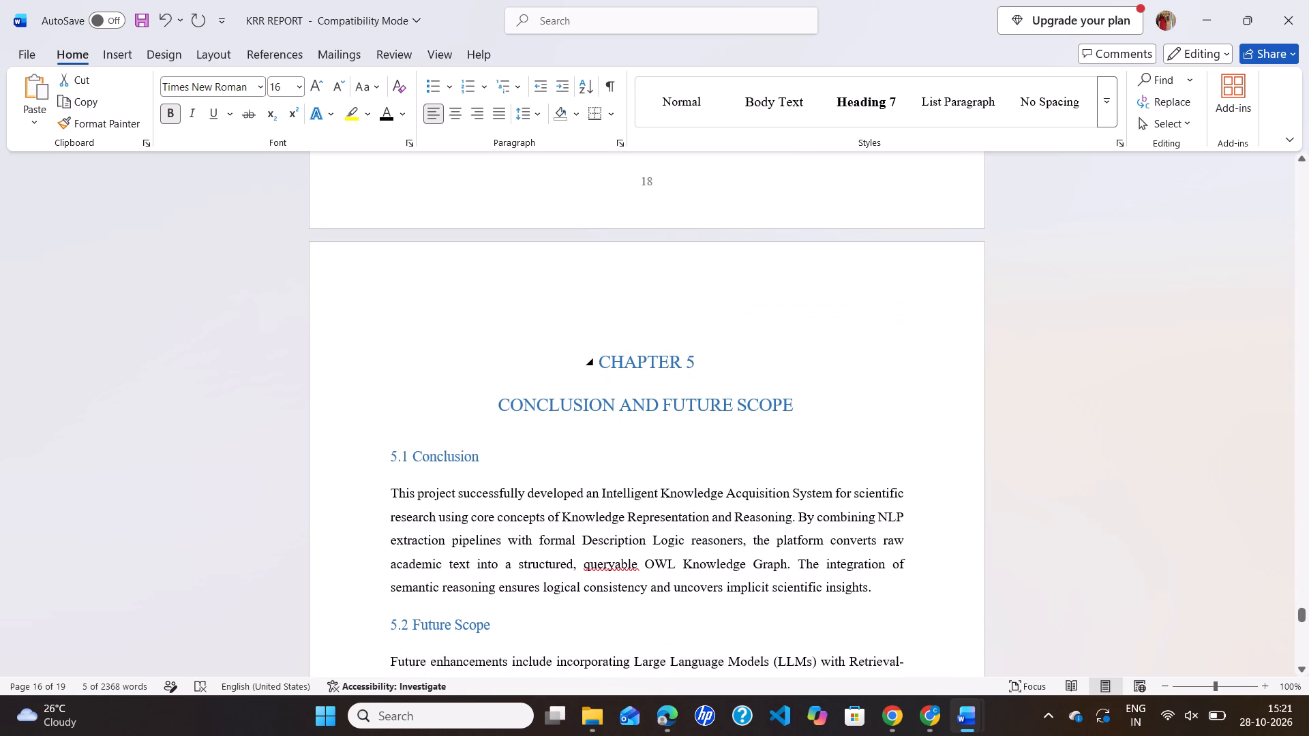
pyautogui.moveTo(599, 365); pyautogui.dragTo(790, 420)
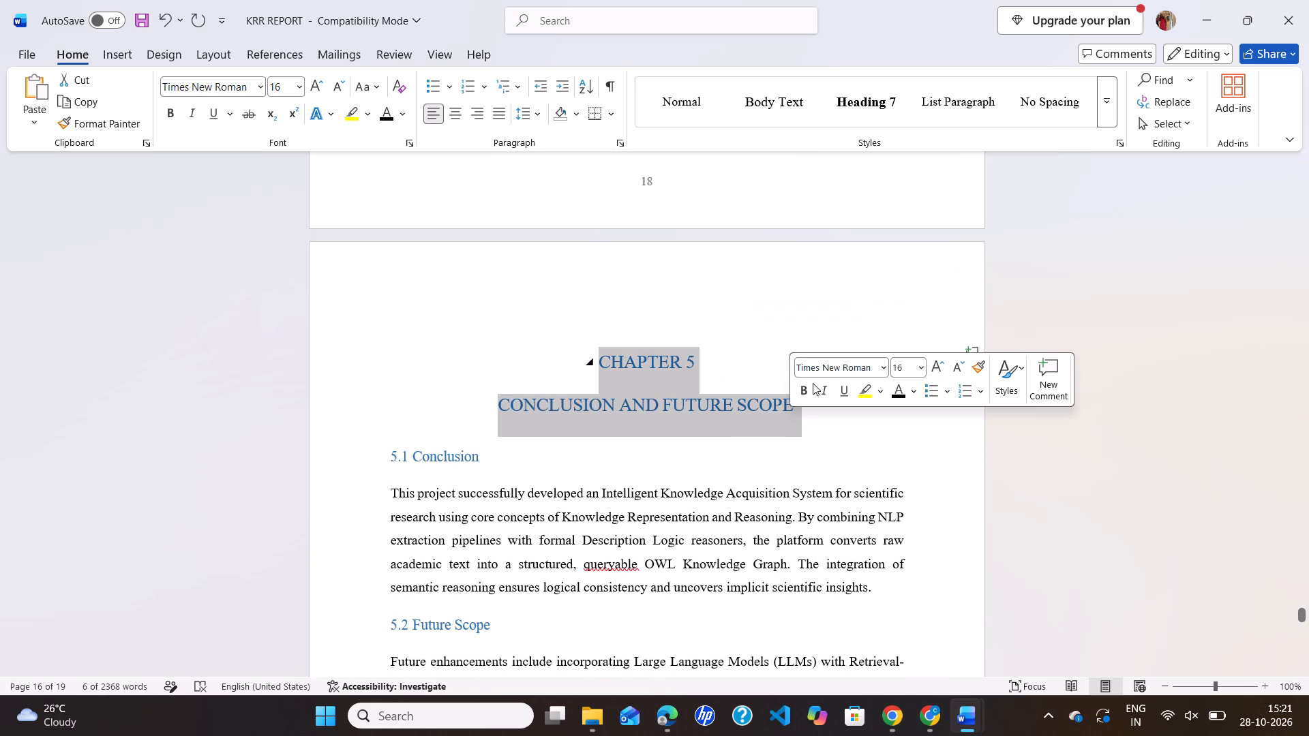
pyautogui.click(805, 382)
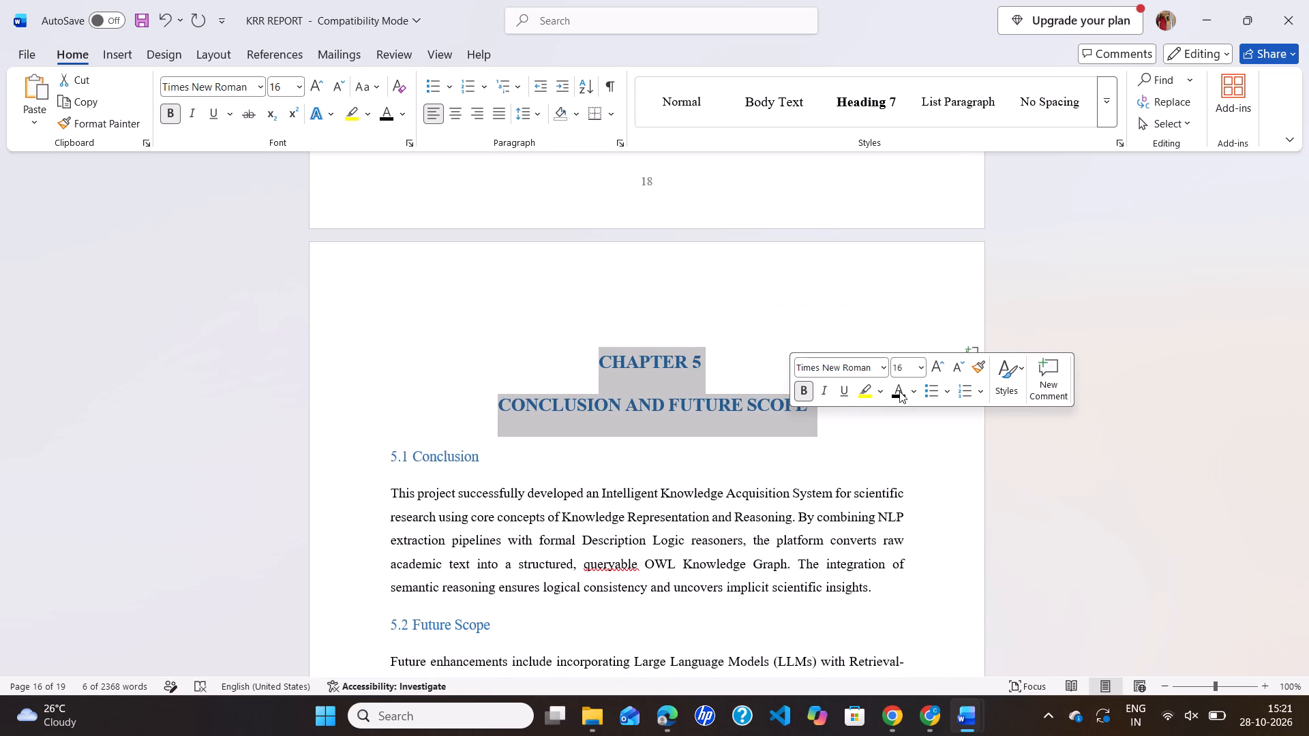
pyautogui.click(899, 391)
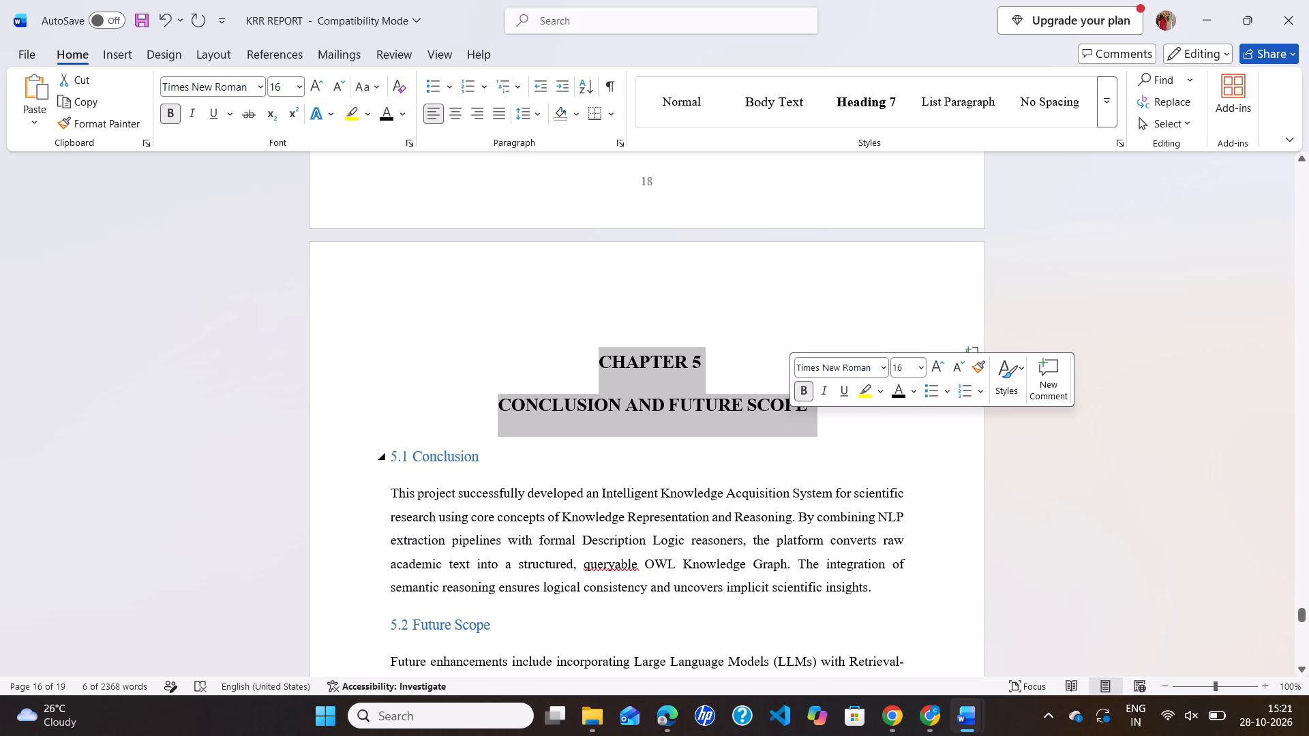
# Make the 5.1 and 5.2 section heading numbers bold with black font colour.
pyautogui.moveTo(392, 453); pyautogui.dragTo(402, 457)
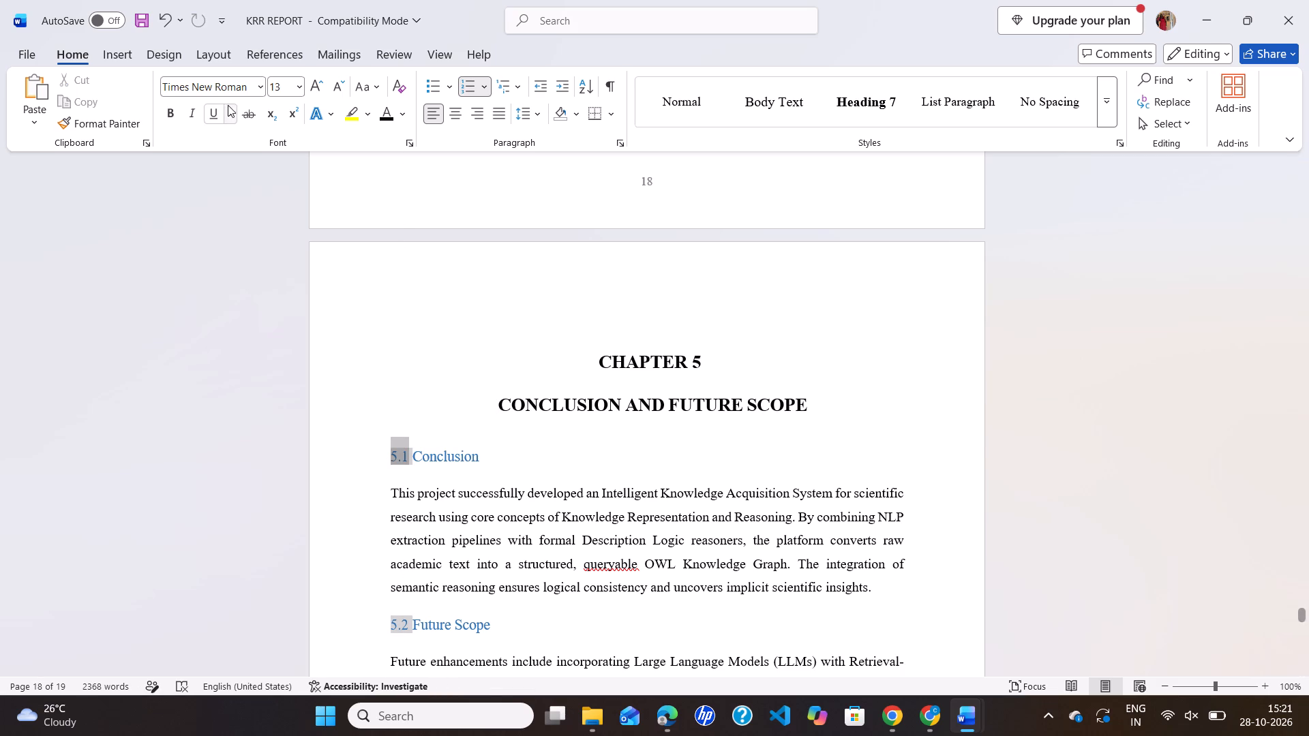
pyautogui.click(169, 106)
pyautogui.click(386, 120)
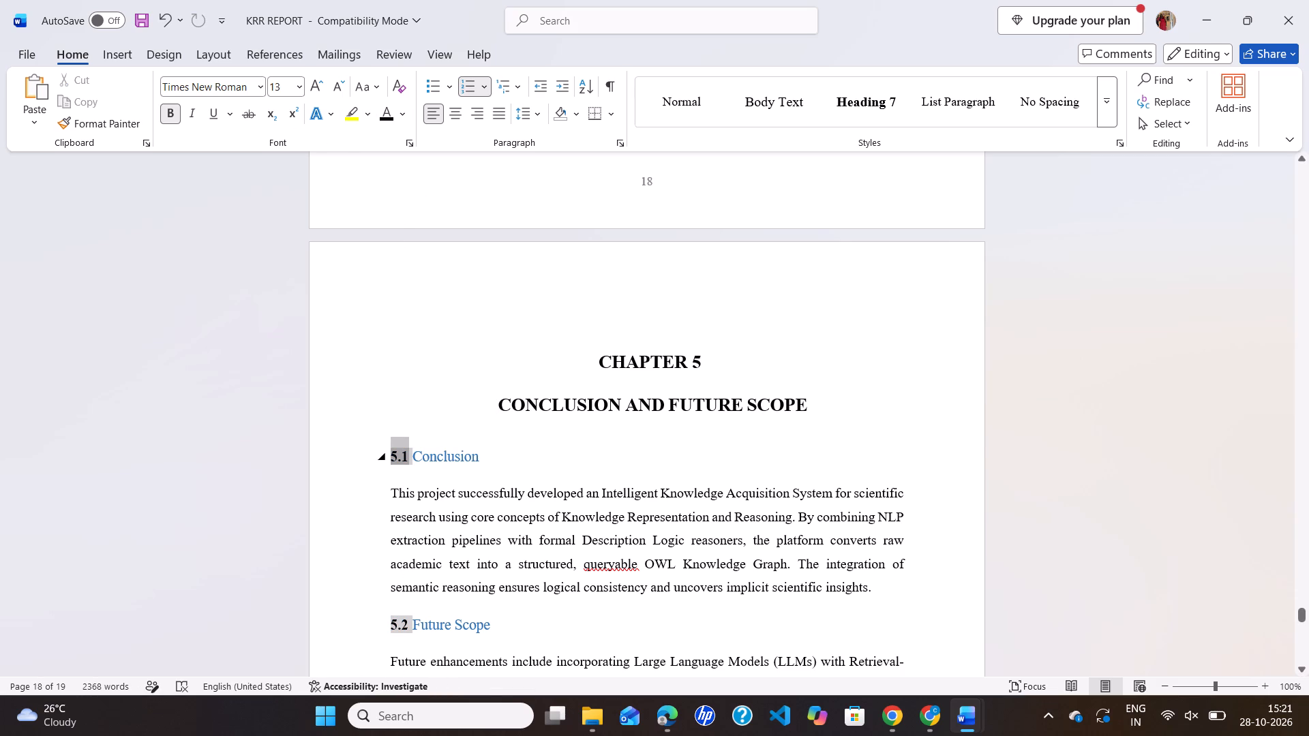
# Make the Conclusion and Future Scope heading texts in sections 5.1 and 5.2 black and bold.
pyautogui.moveTo(481, 457); pyautogui.dragTo(412, 459)
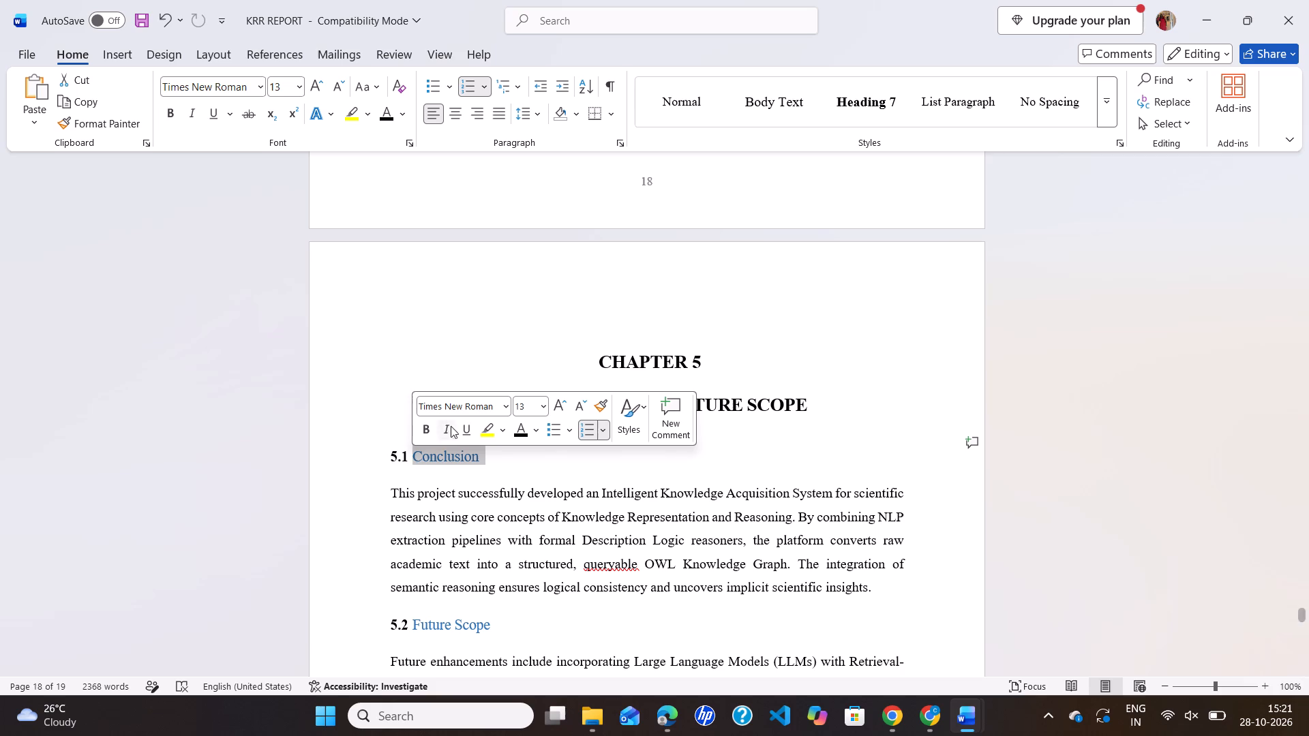
pyautogui.click(515, 440)
pyautogui.scroll(-1, 515, 440)
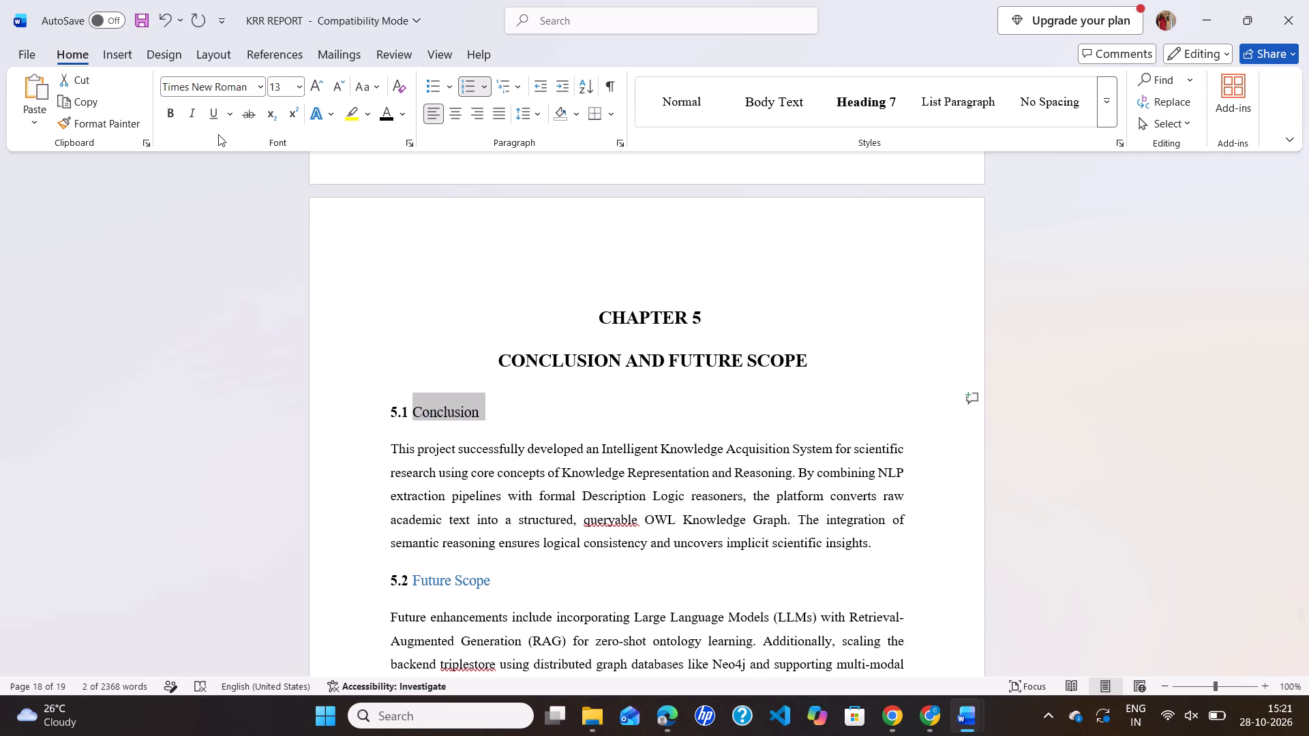
pyautogui.click(177, 110)
pyautogui.scroll(-1, 427, 283)
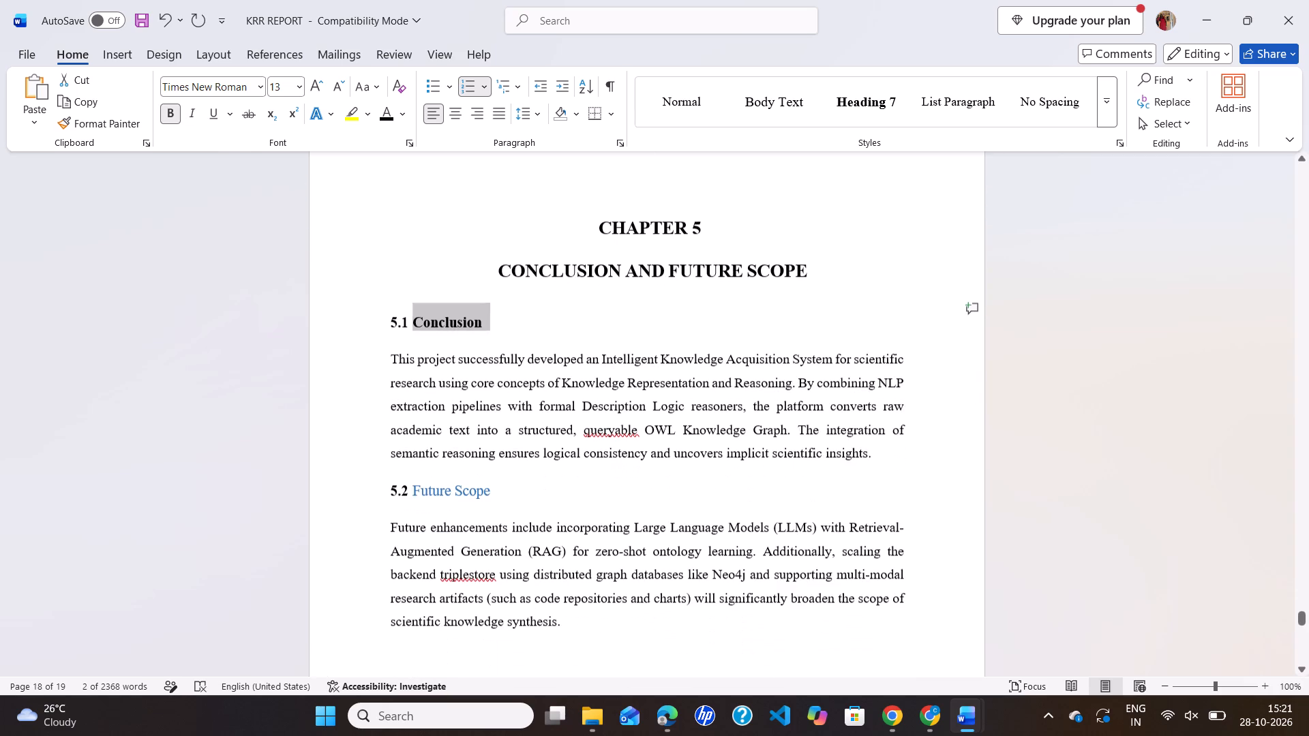
pyautogui.scroll(-1, 427, 283)
pyautogui.moveTo(489, 476); pyautogui.dragTo(428, 471)
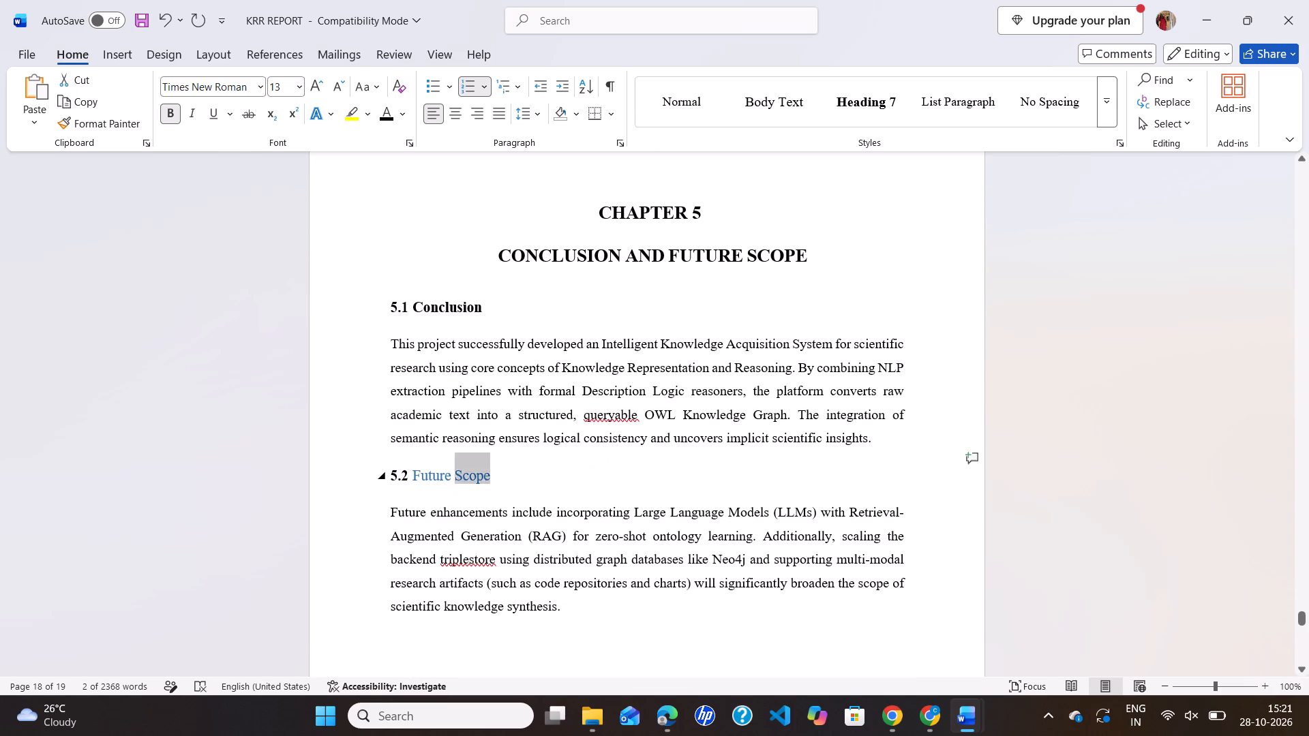
pyautogui.moveTo(428, 471); pyautogui.dragTo(402, 468)
pyautogui.click(416, 447)
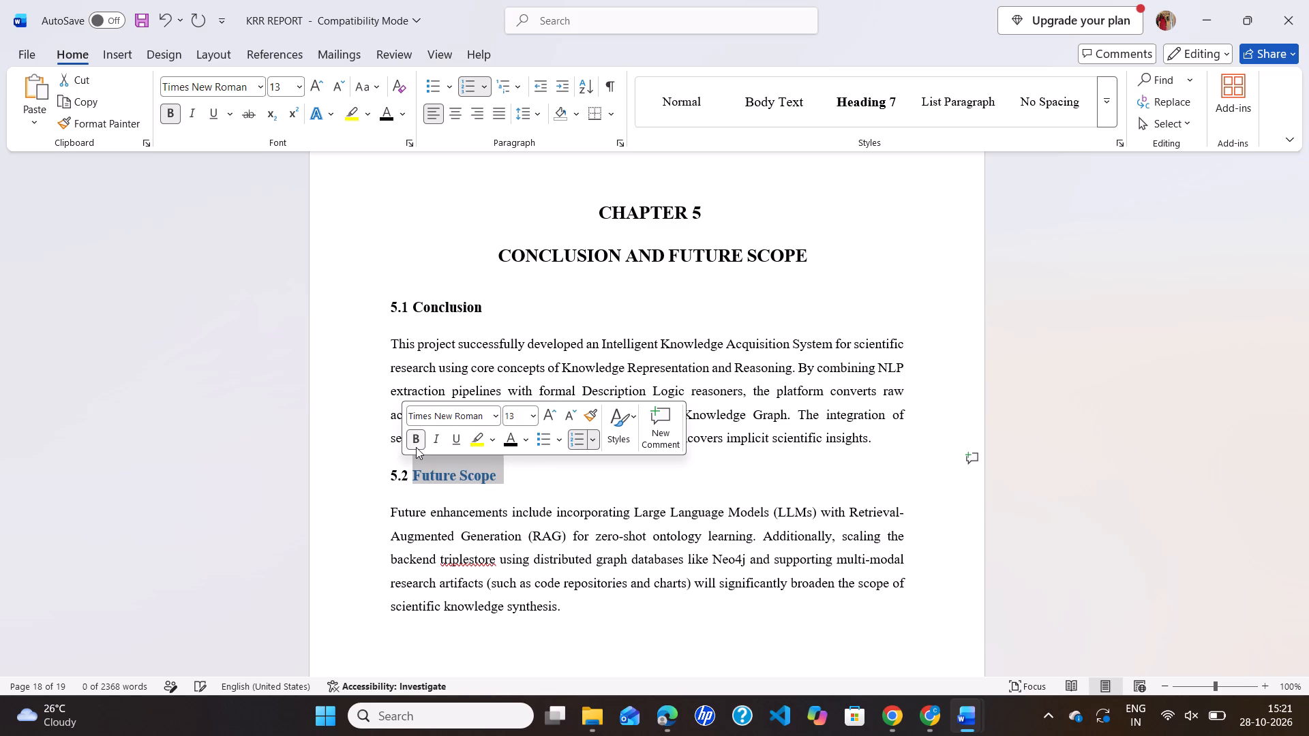
pyautogui.click(509, 442)
# Review the report's heading formatting and layout from the closing References page and again from the self-assessment form through Chapter 1.
pyautogui.scroll(-3, 509, 442)
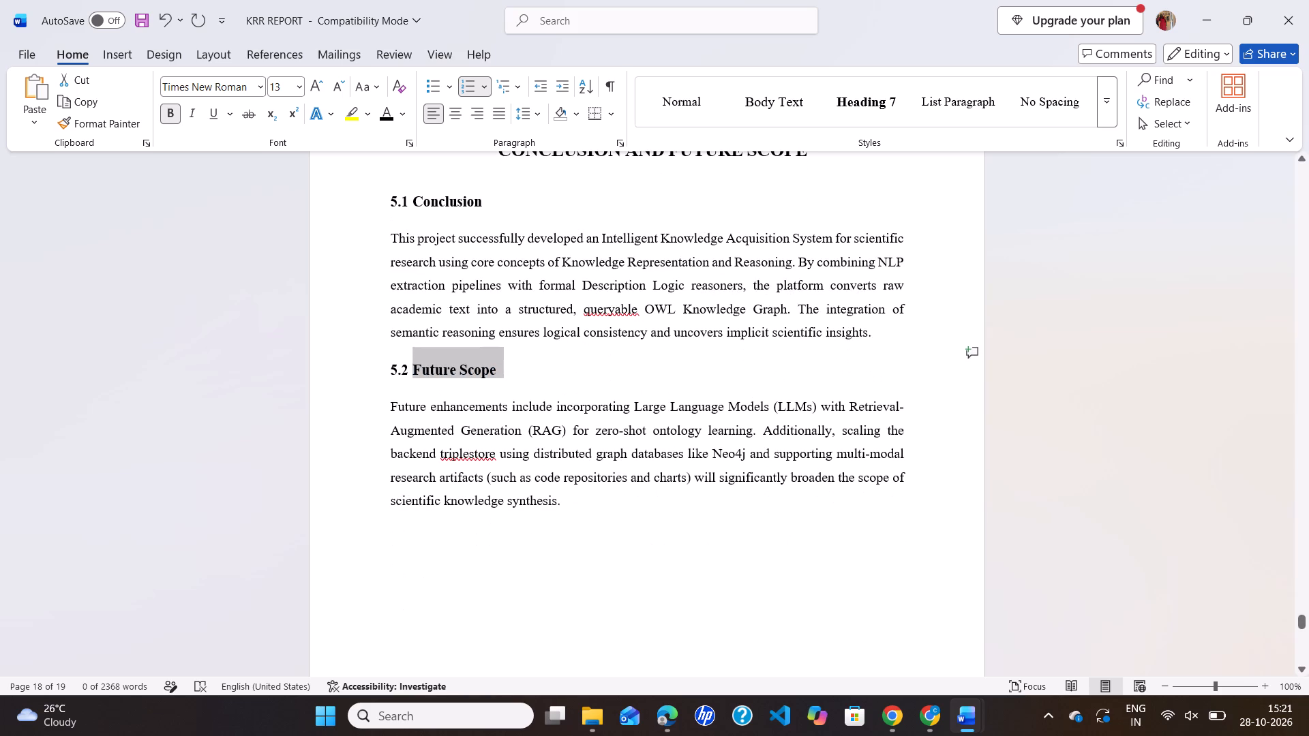
pyautogui.scroll(-1, 509, 442)
pyautogui.scroll(1, 509, 442)
pyautogui.scroll(-7, 509, 442)
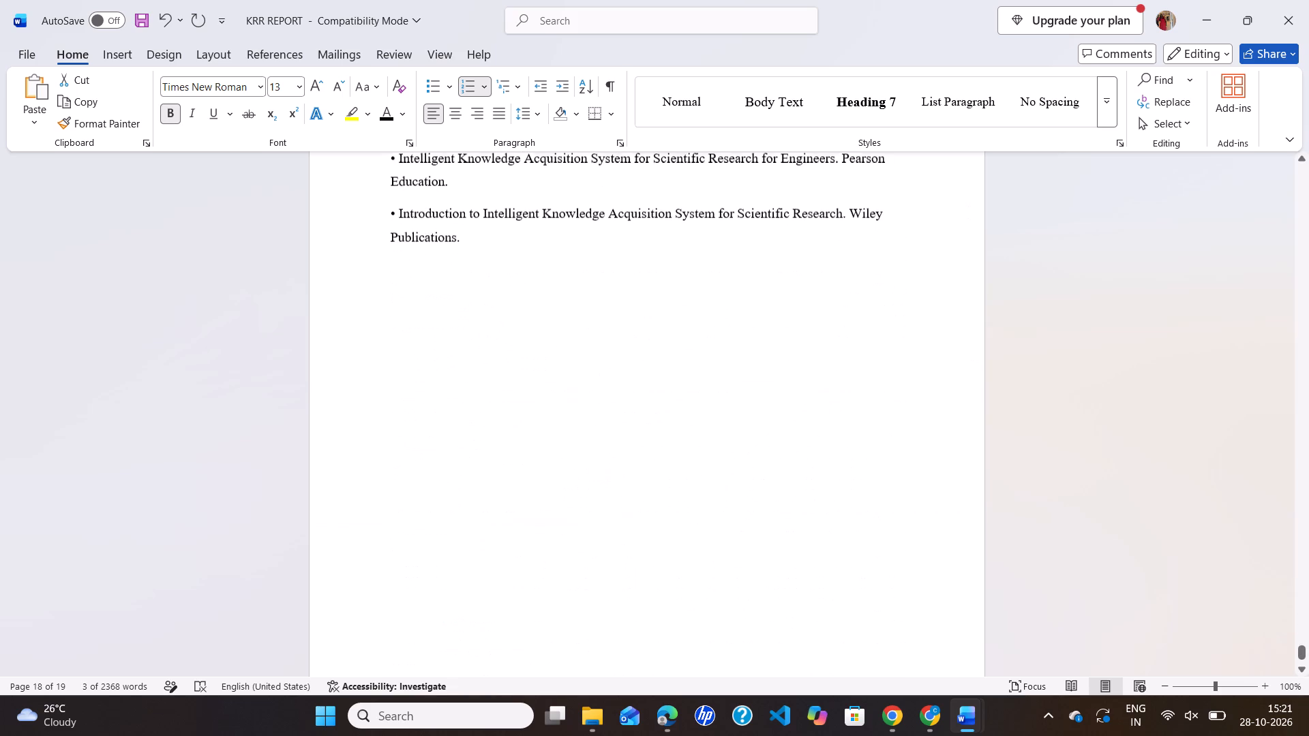
pyautogui.scroll(3, 509, 442)
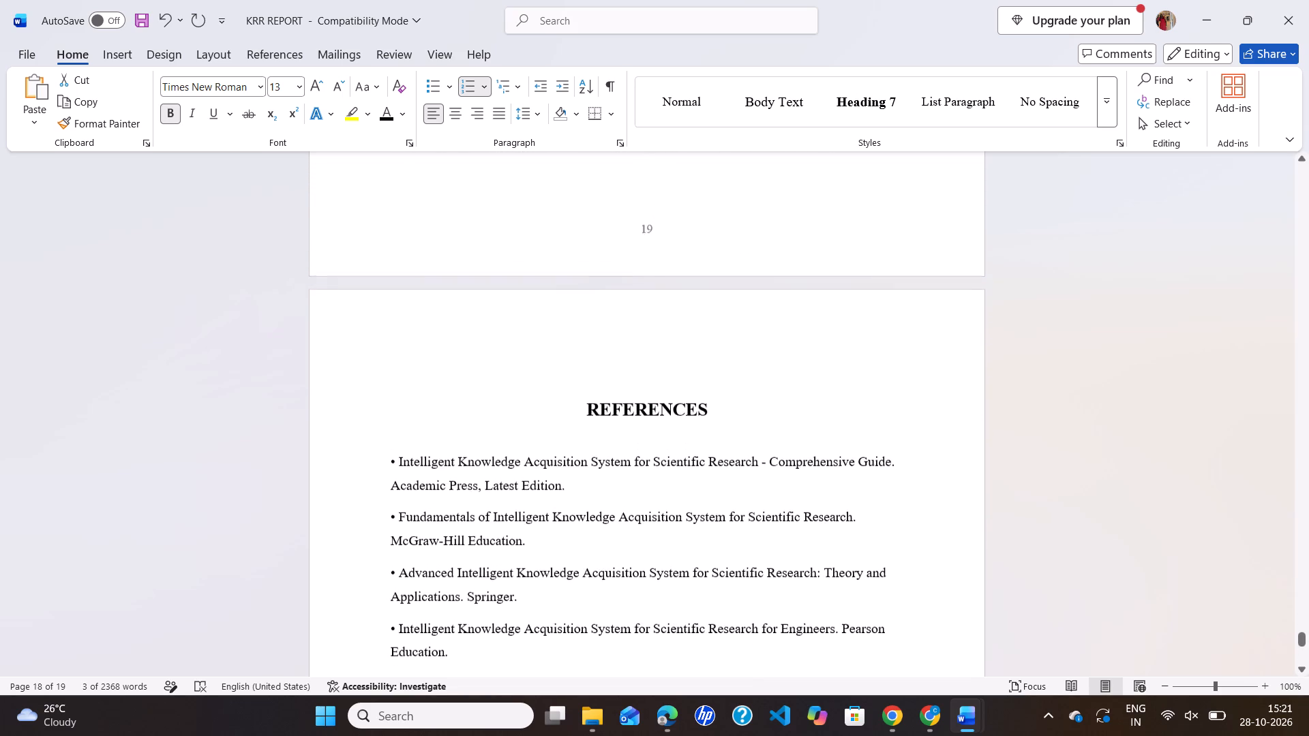
pyautogui.scroll(1, 509, 442)
pyautogui.scroll(-5, 509, 442)
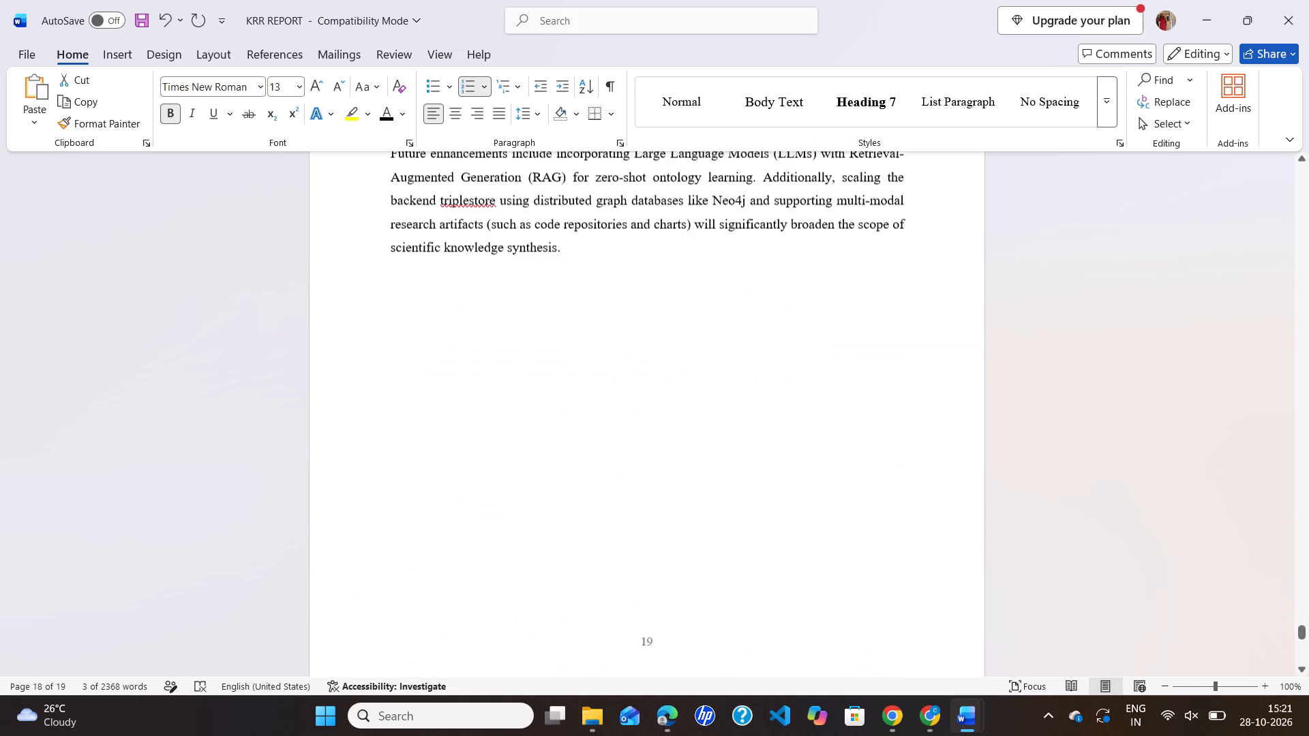
pyautogui.scroll(-3, 509, 442)
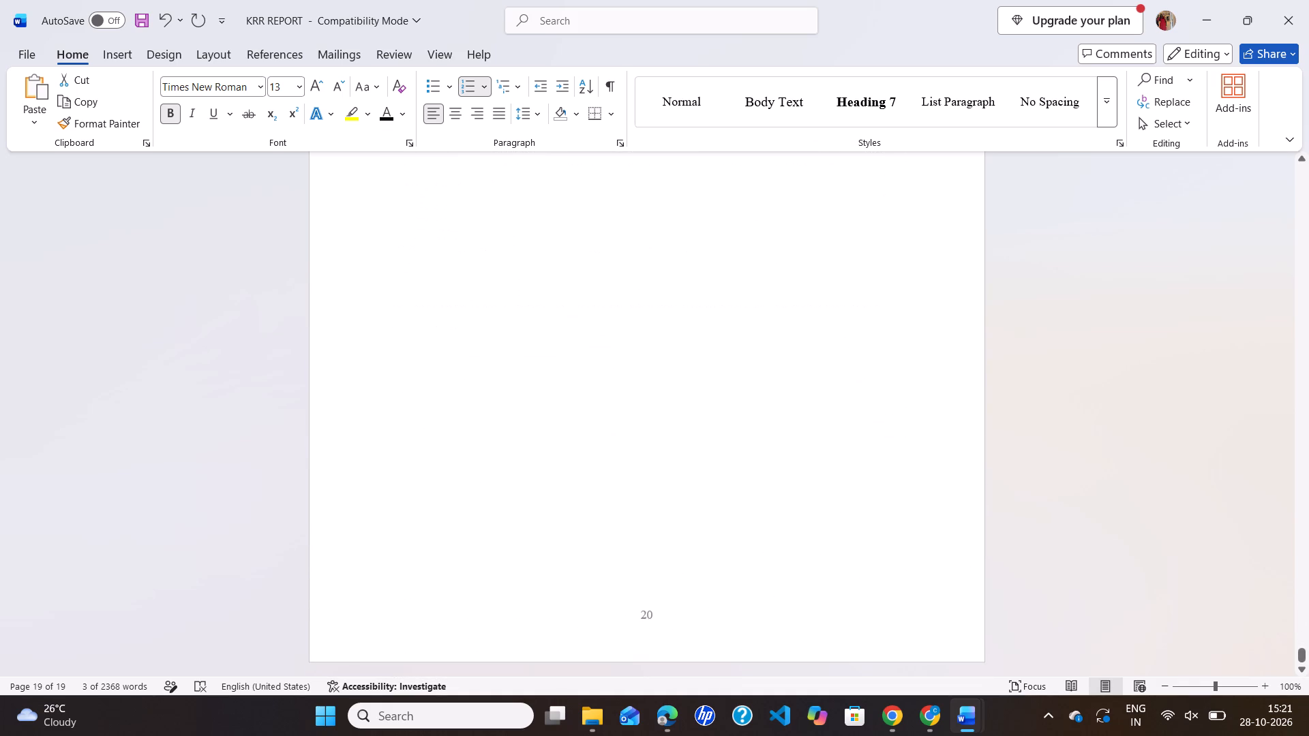
pyautogui.scroll(-6, 509, 442)
pyautogui.scroll(20, 509, 442)
pyautogui.scroll(20, 509, 442)
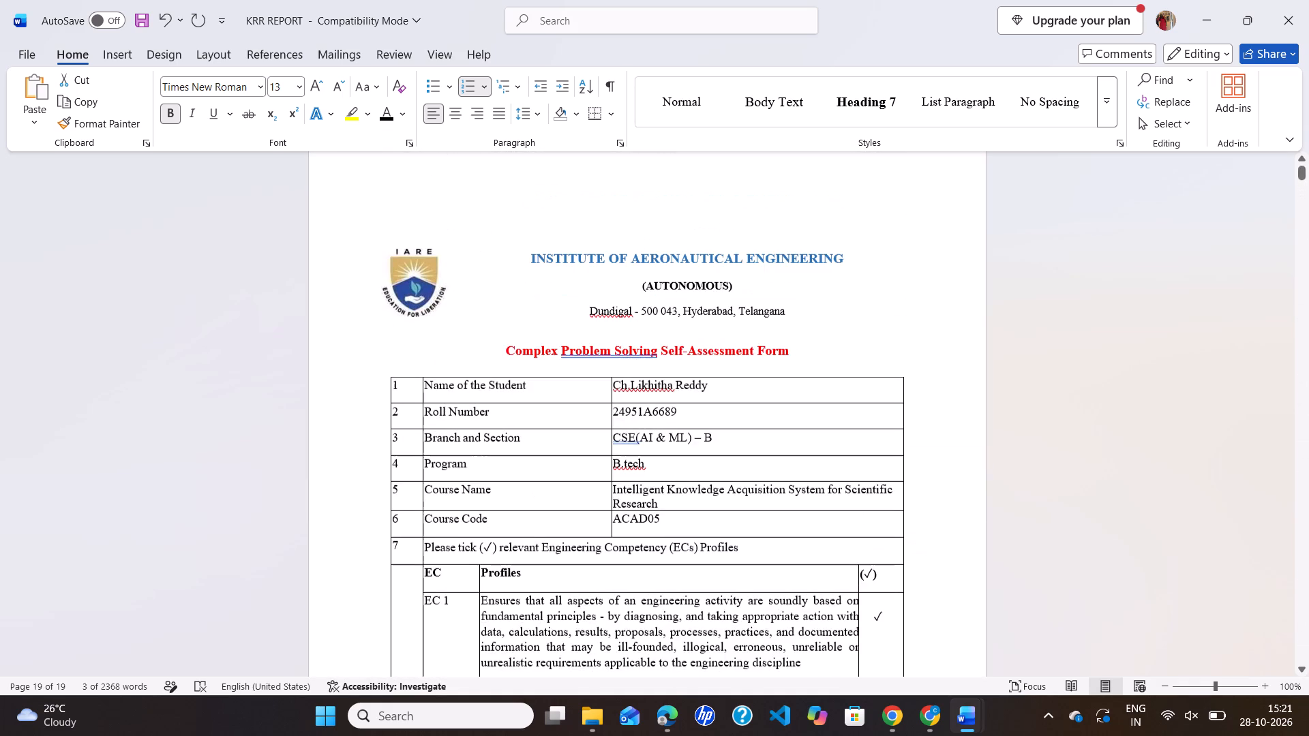
pyautogui.scroll(-7, 509, 442)
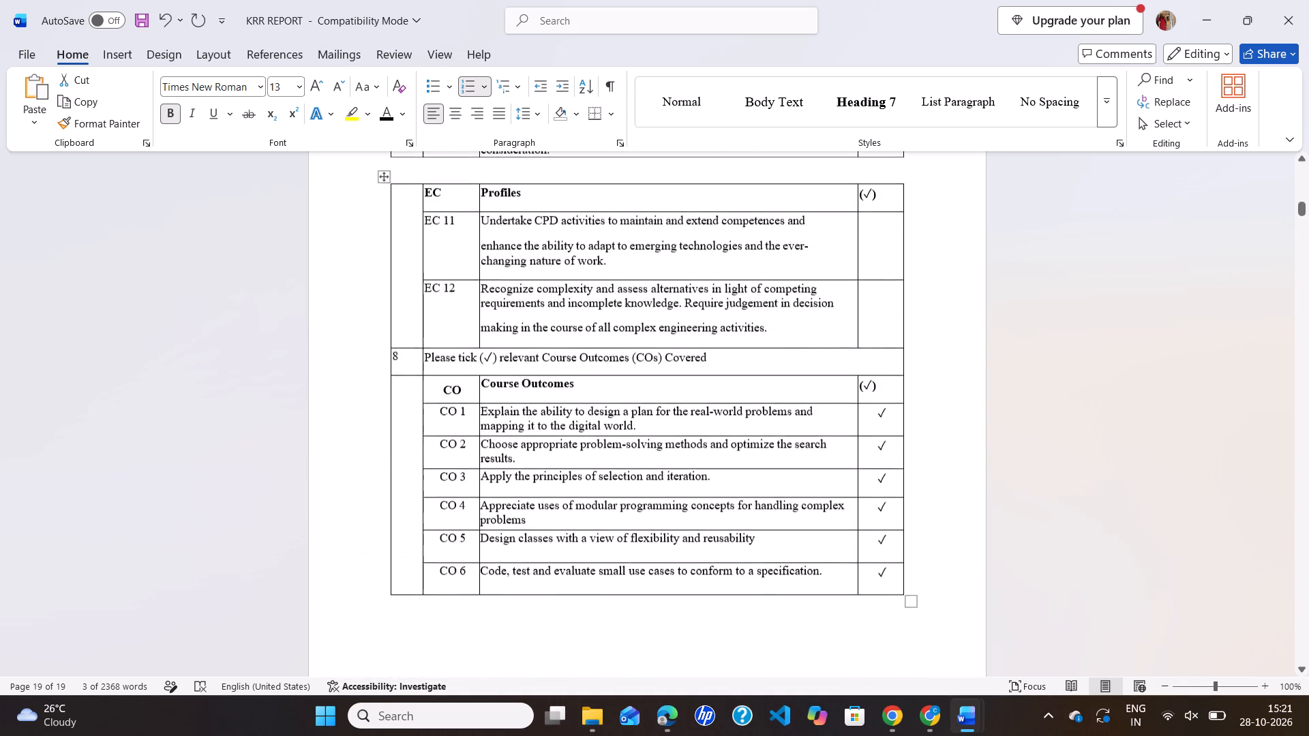
pyautogui.scroll(-9, 509, 442)
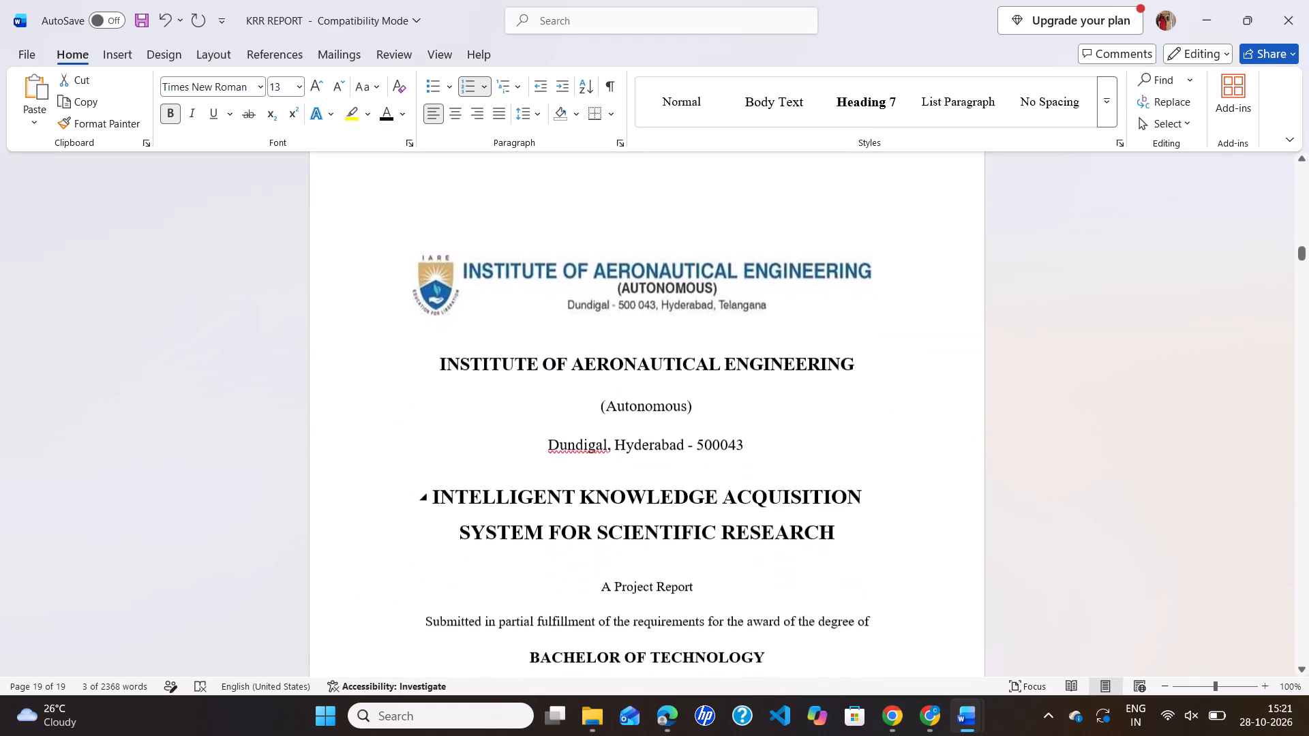
pyautogui.scroll(-4, 509, 442)
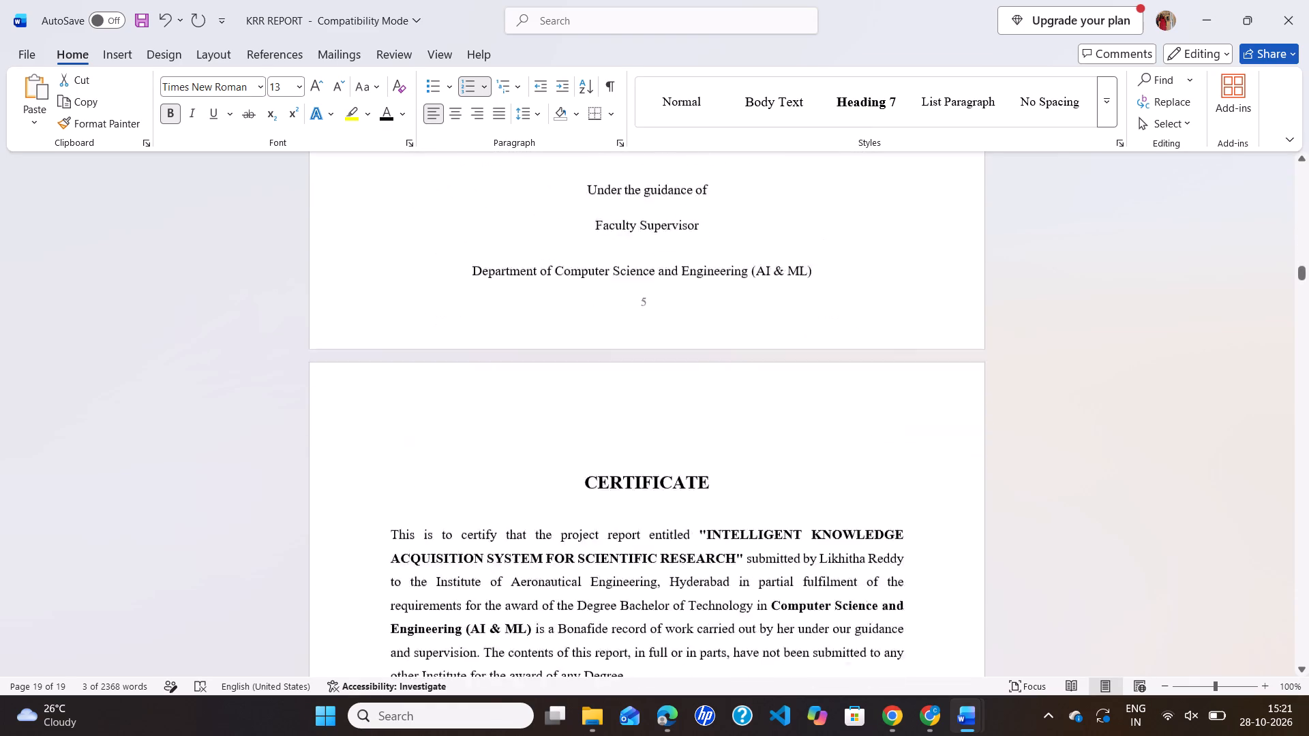
pyautogui.scroll(-5, 509, 442)
pyautogui.scroll(1, 509, 442)
pyautogui.scroll(-3, 509, 442)
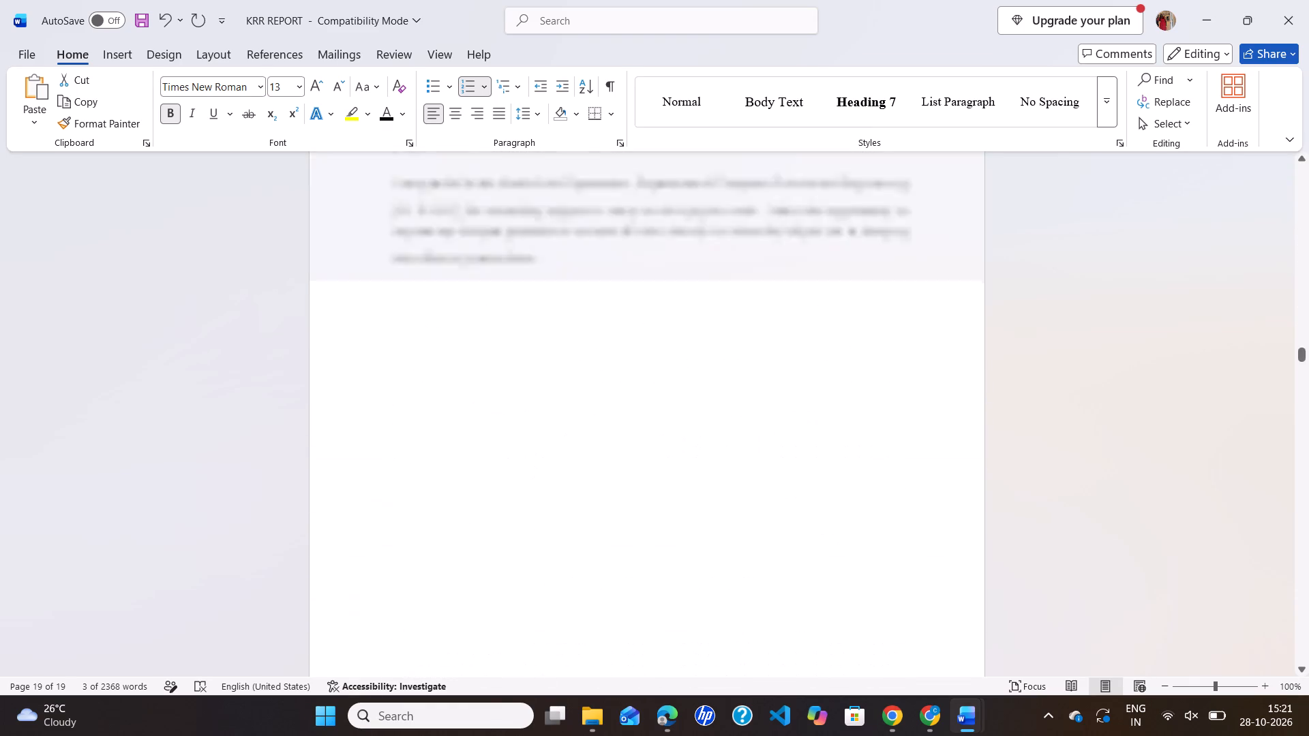
pyautogui.scroll(-6, 509, 442)
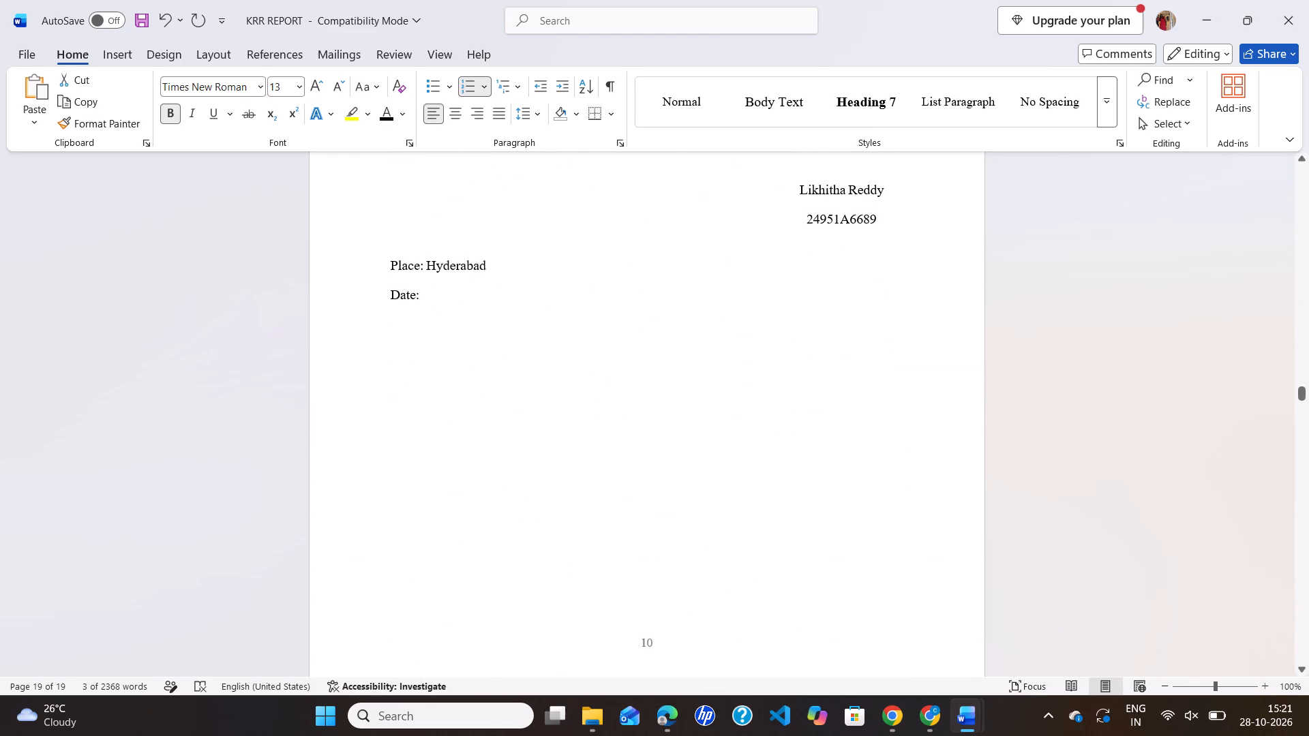
pyautogui.scroll(-7, 509, 442)
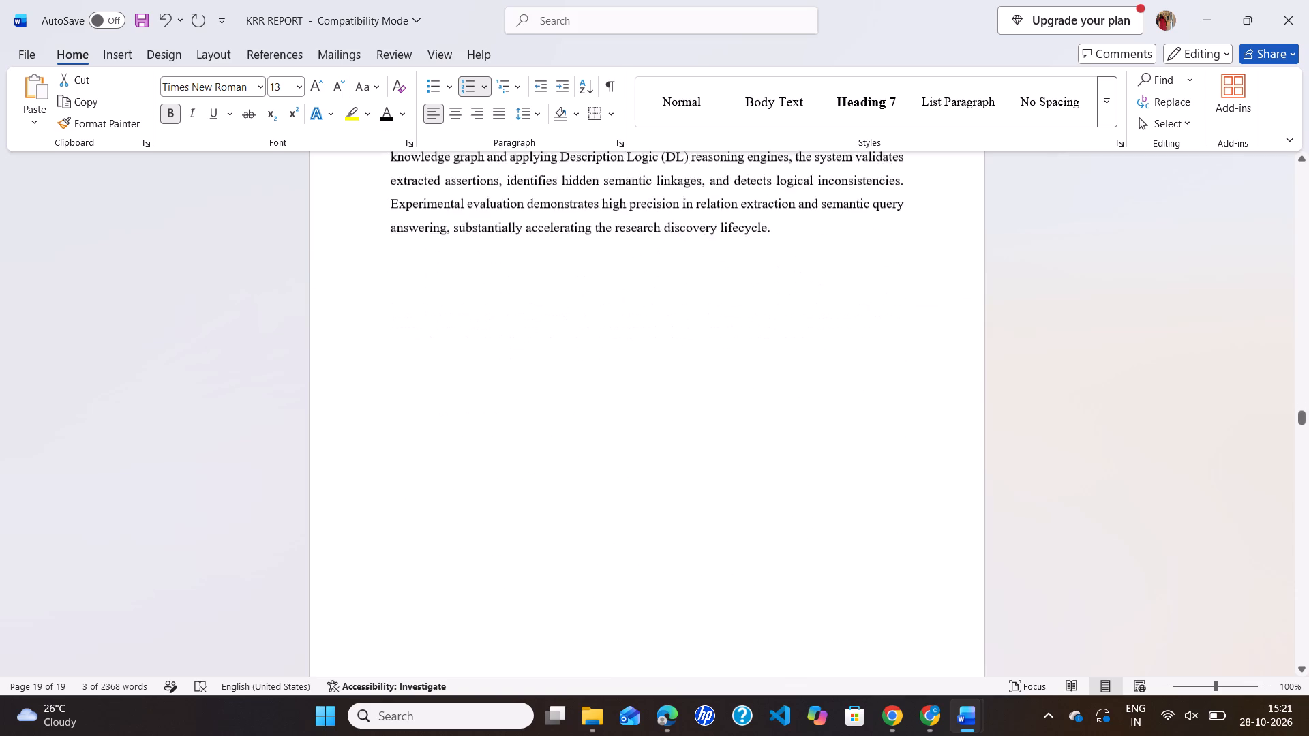
pyautogui.scroll(-2, 509, 442)
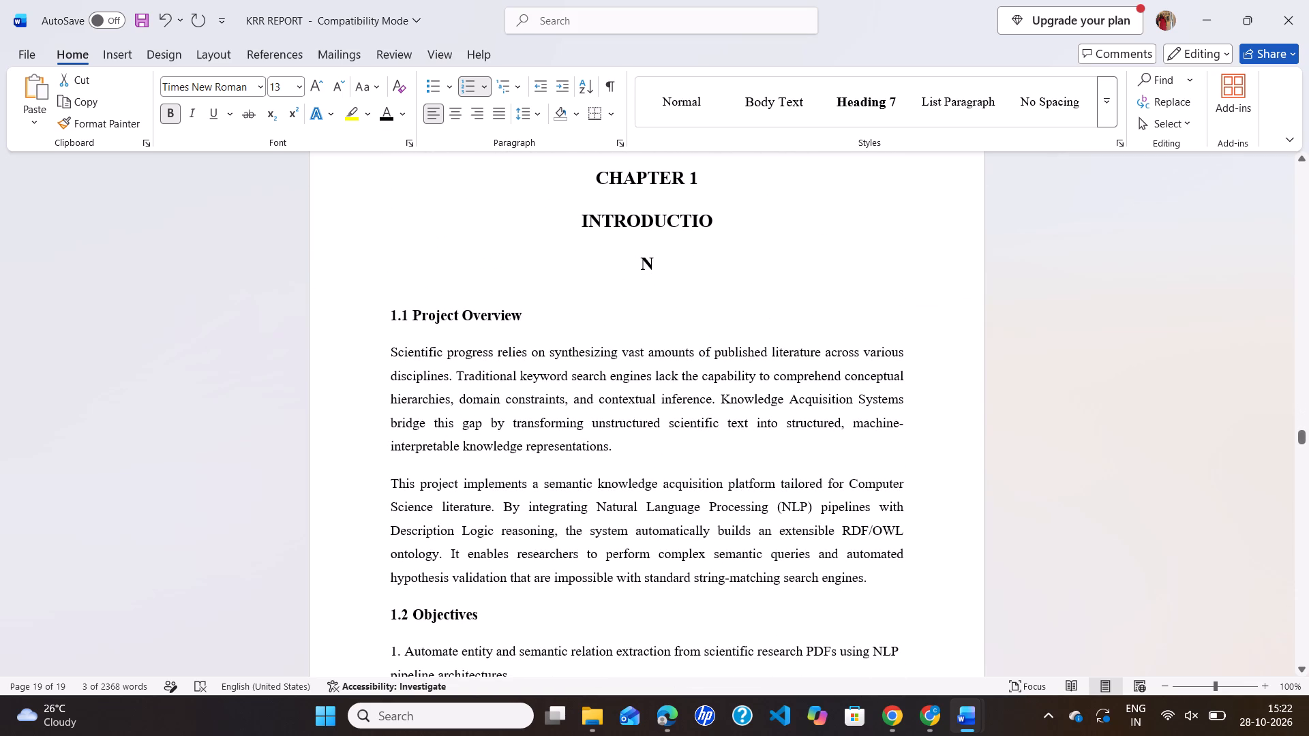
# Set the Chapter 1 INTRODUCTION heading's font size to 15 so the word fits on one line.
pyautogui.click(509, 442)
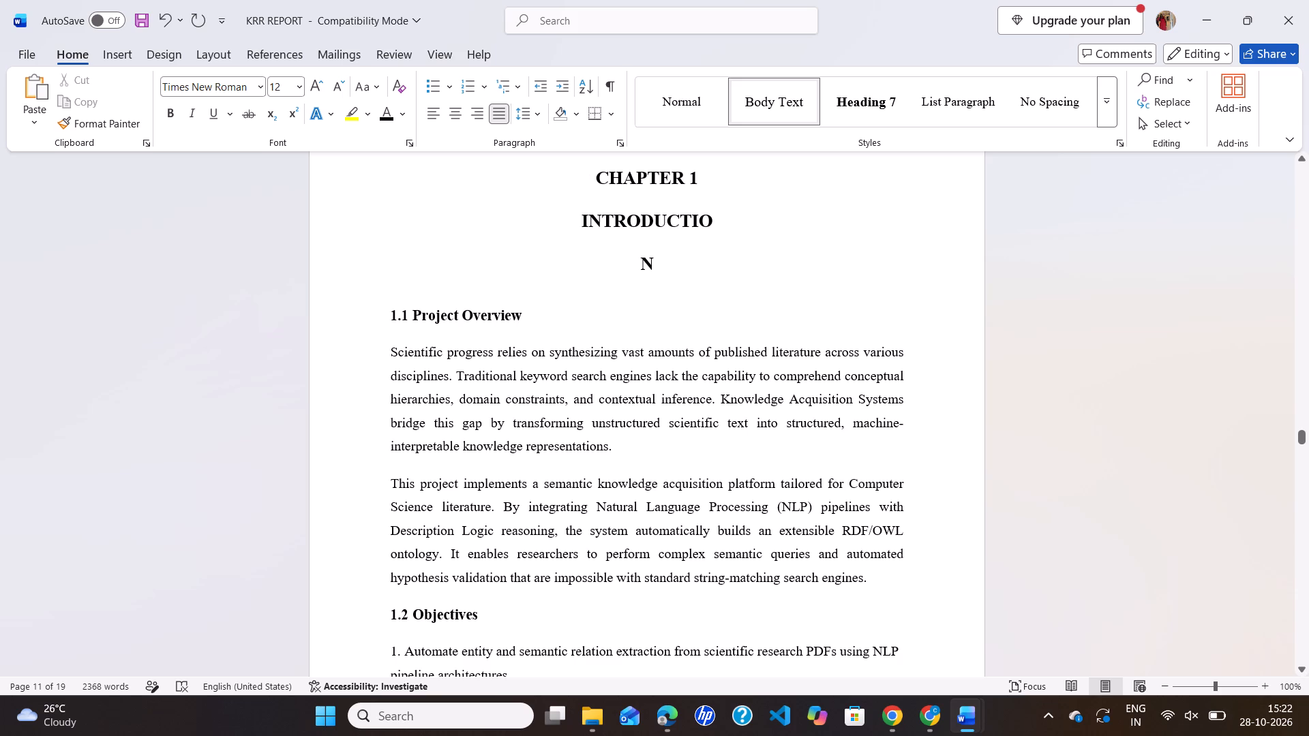
pyautogui.moveTo(584, 217); pyautogui.dragTo(663, 263)
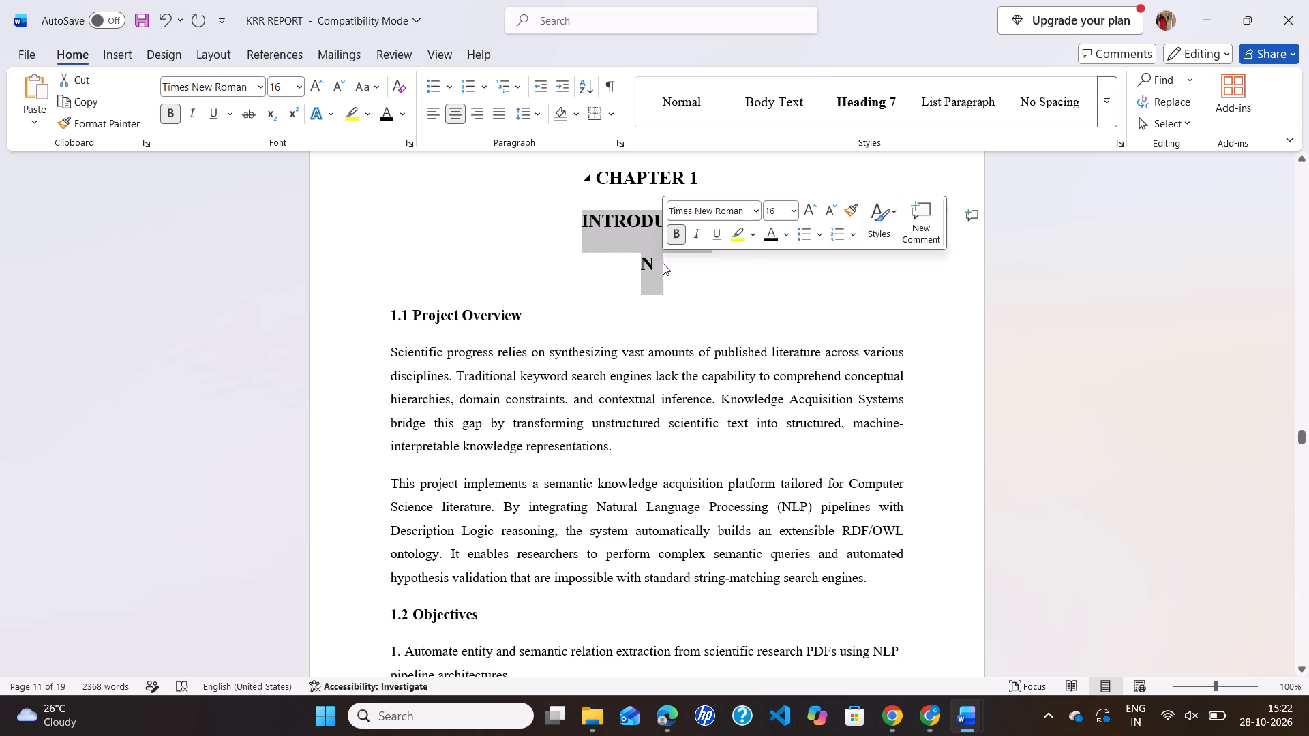
pyautogui.click(298, 89)
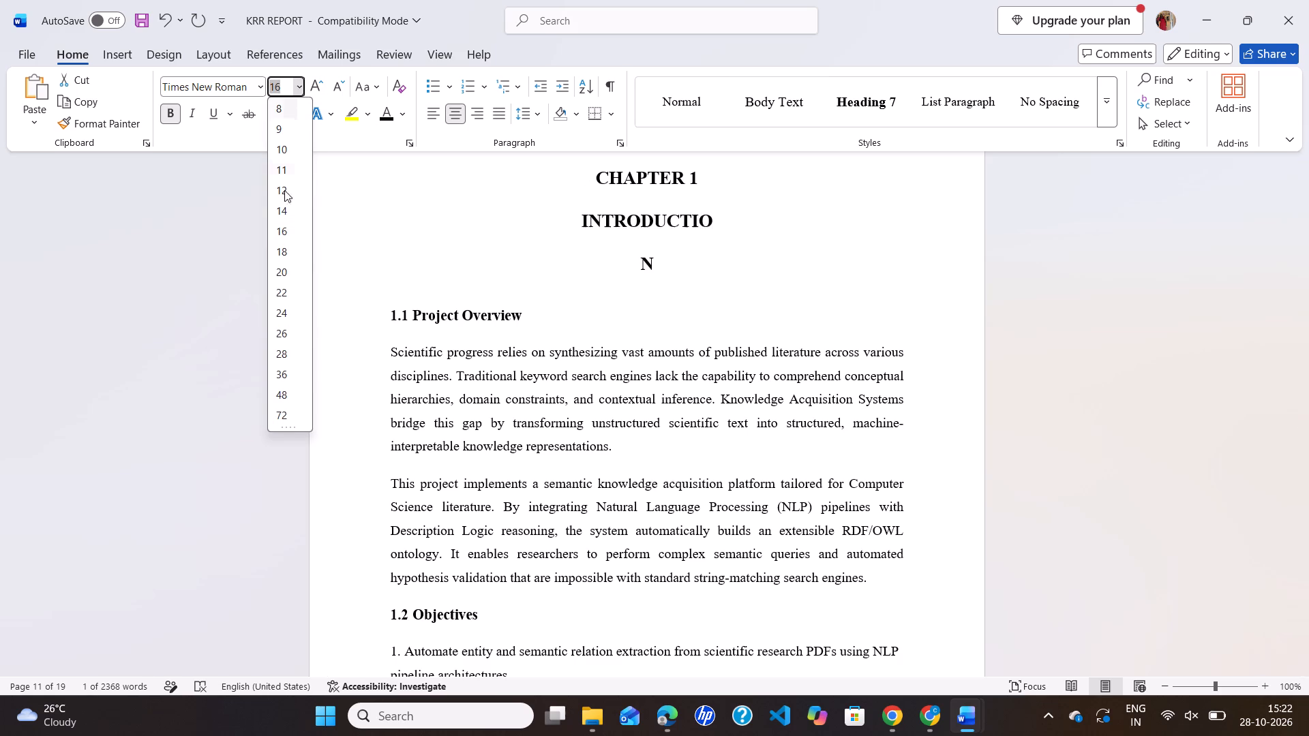
pyautogui.press('BackSpace')
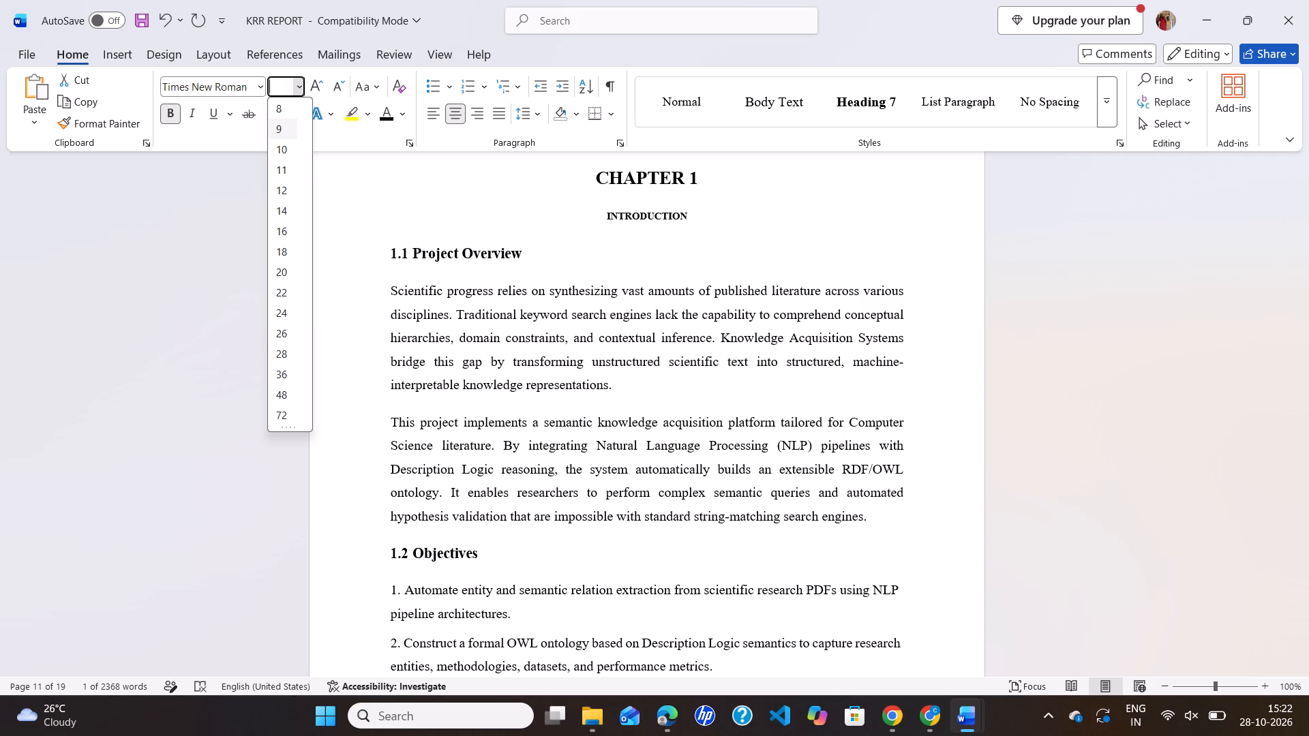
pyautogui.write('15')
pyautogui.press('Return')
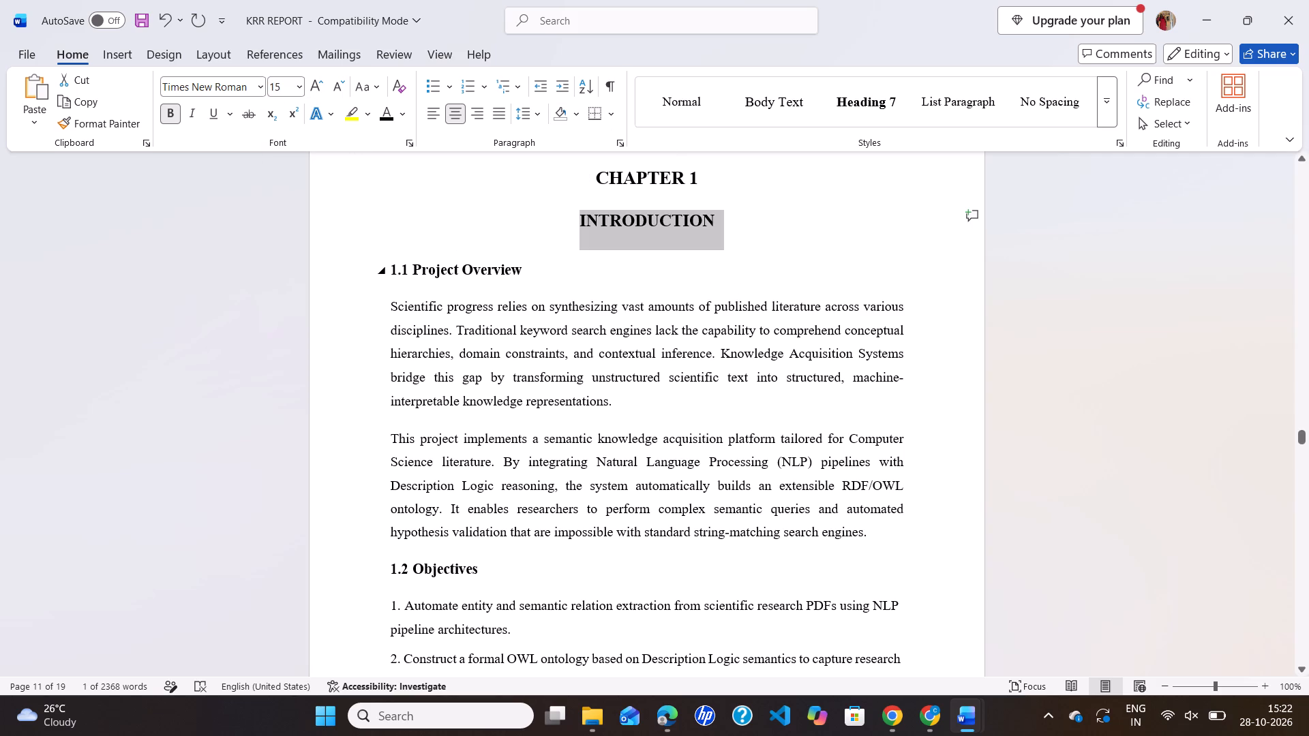
pyautogui.click(789, 251)
# Set the font size of the METHODOLOY heading under Chapter 3 to 15.
pyautogui.scroll(-6, 693, 309)
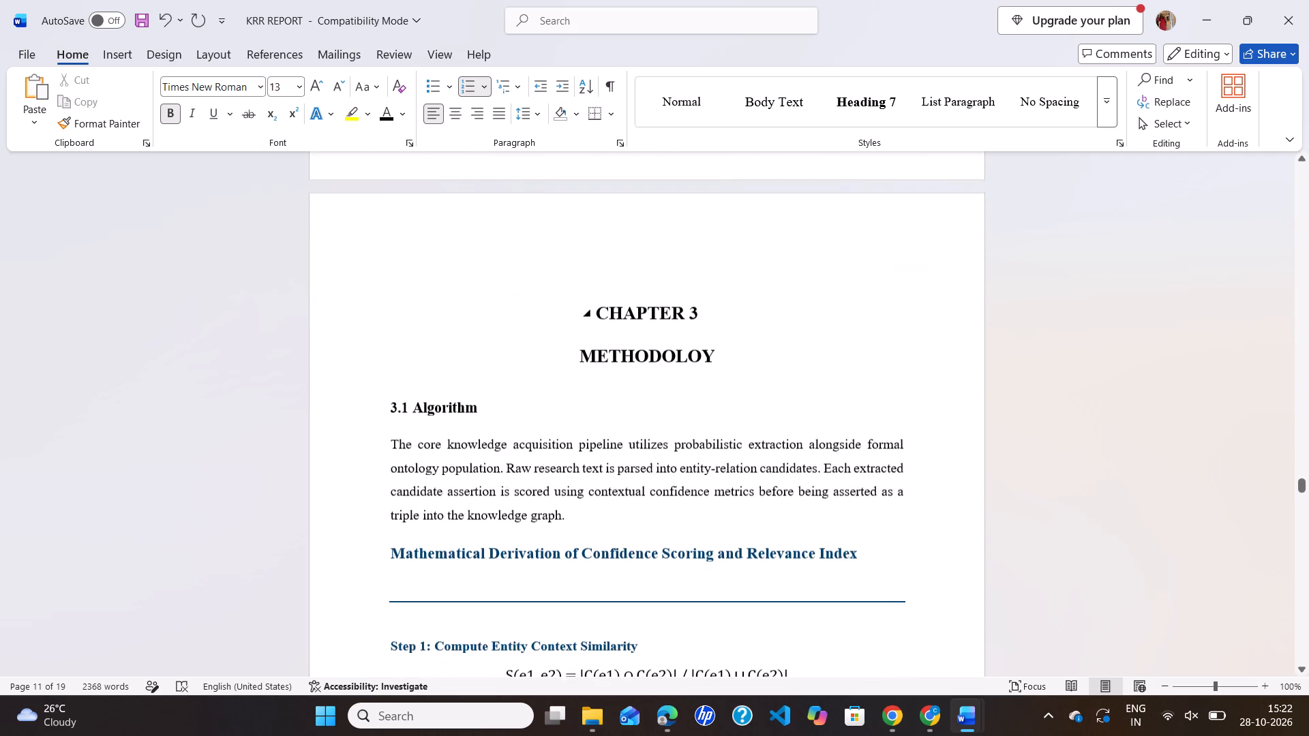
pyautogui.scroll(-2, 693, 309)
pyautogui.moveTo(582, 349); pyautogui.dragTo(736, 344)
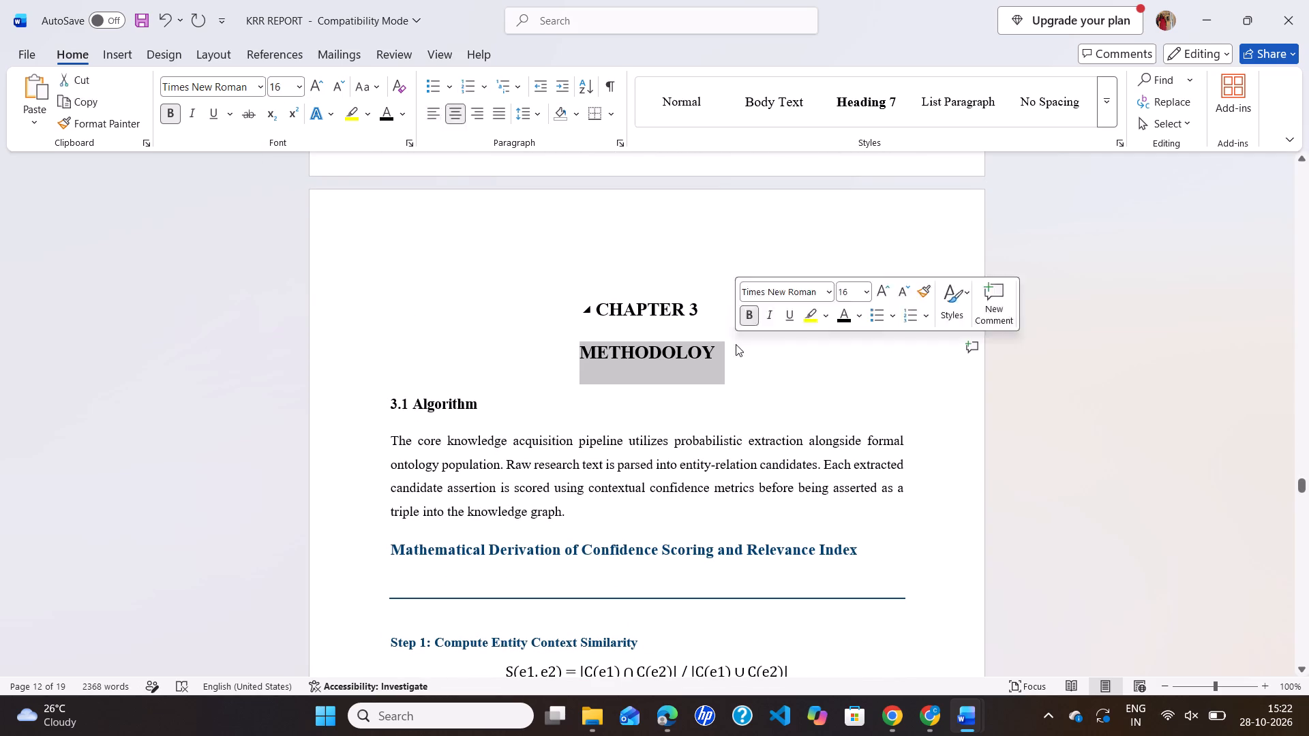
pyautogui.click(303, 91)
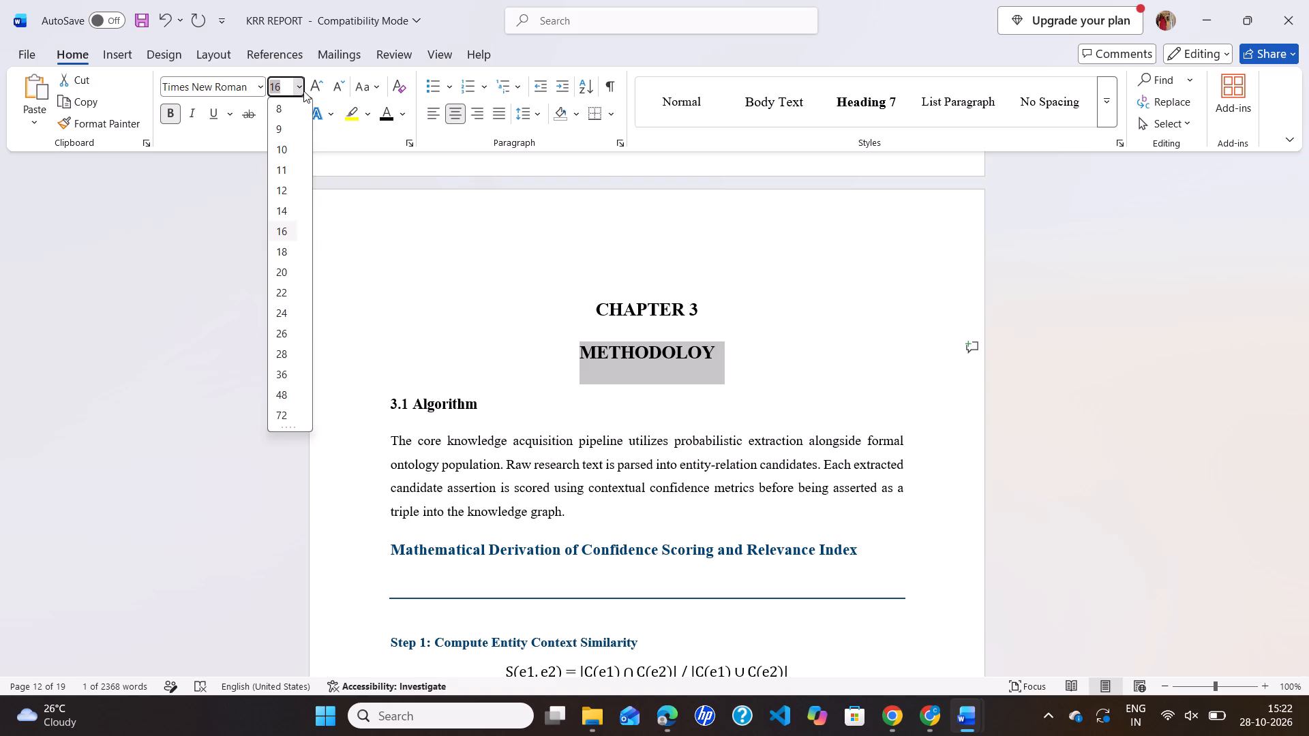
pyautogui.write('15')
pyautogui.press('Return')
# Correct the spelling of the Chapter 3 heading to METHODOLOGY by inserting the missing capital G.
pyautogui.click(699, 354)
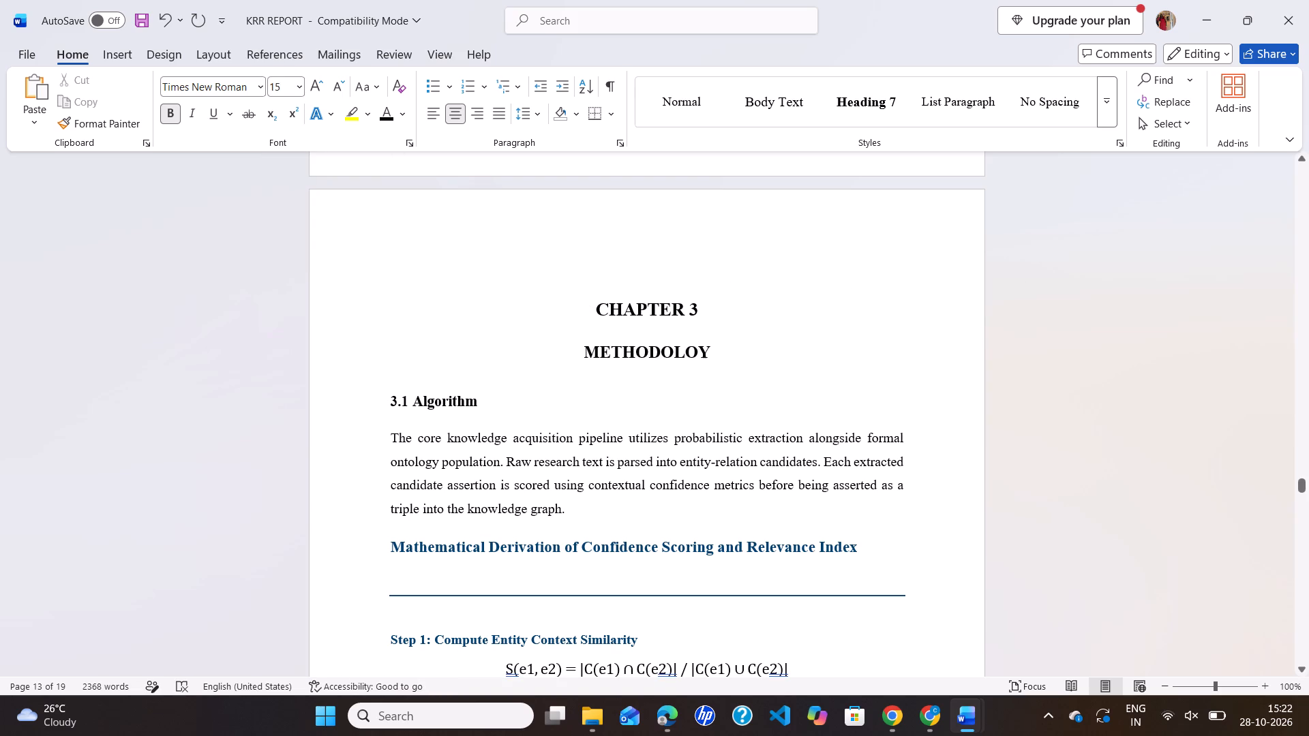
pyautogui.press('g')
pyautogui.press('BackSpace')
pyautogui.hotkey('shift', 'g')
pyautogui.click(755, 343)
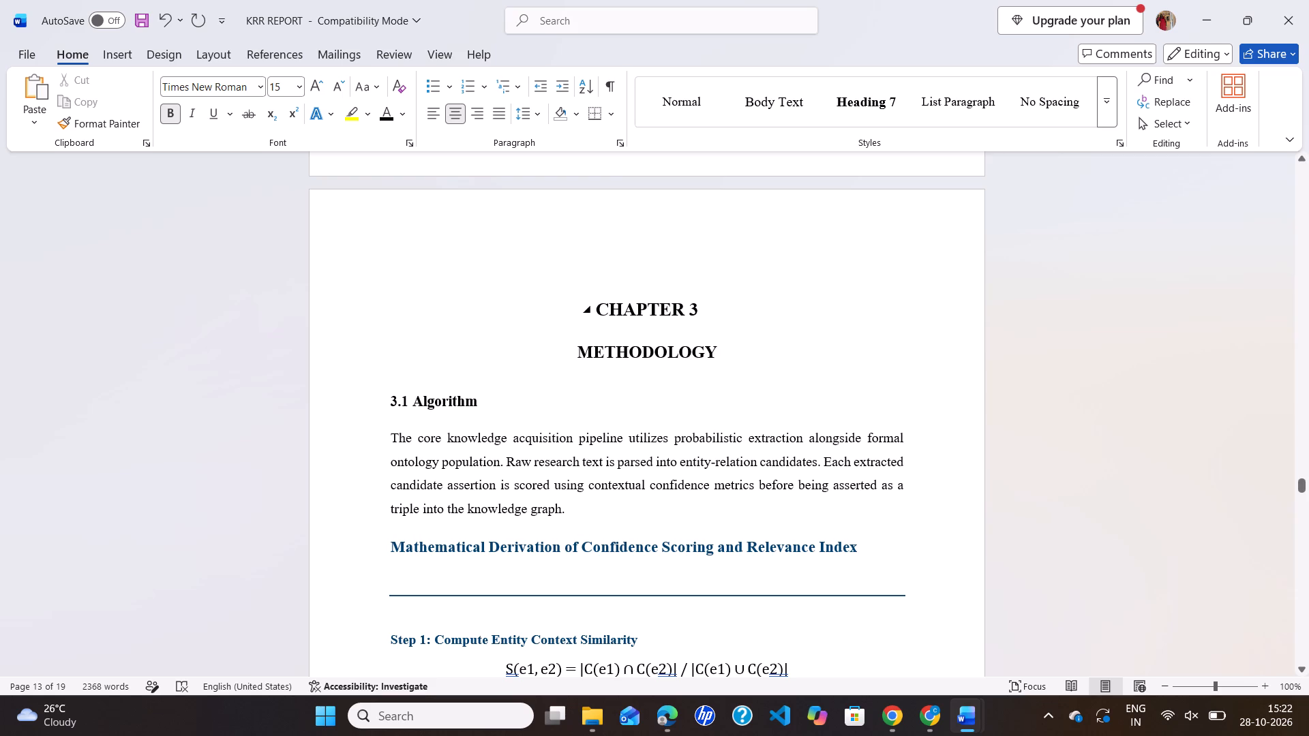
# Check the pages after Chapter 3 and save the KRR REPORT document.
pyautogui.scroll(-20, 724, 521)
pyautogui.scroll(-20, 724, 521)
pyautogui.scroll(-20, 724, 521)
pyautogui.scroll(-20, 724, 521)
pyautogui.scroll(-15, 724, 521)
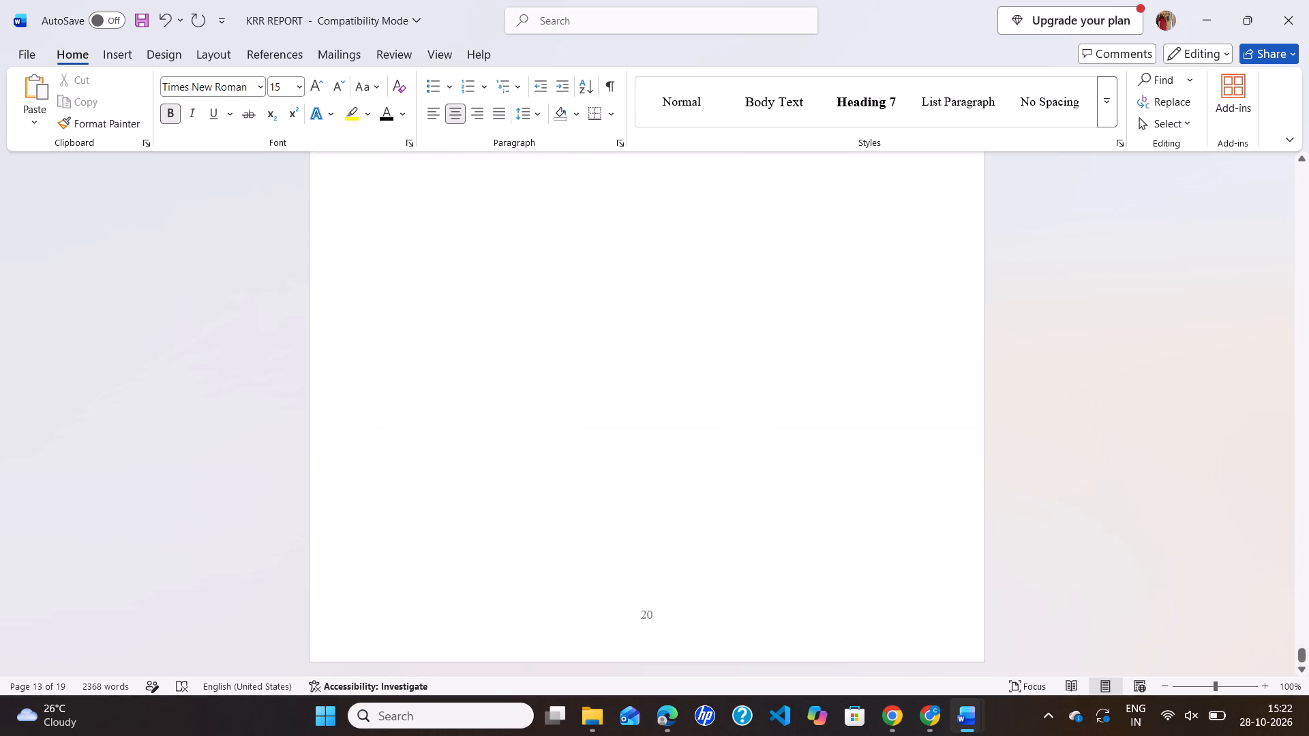
pyautogui.scroll(-20, 724, 521)
pyautogui.scroll(-17, 724, 521)
pyautogui.scroll(-10, 724, 521)
pyautogui.scroll(14, 724, 521)
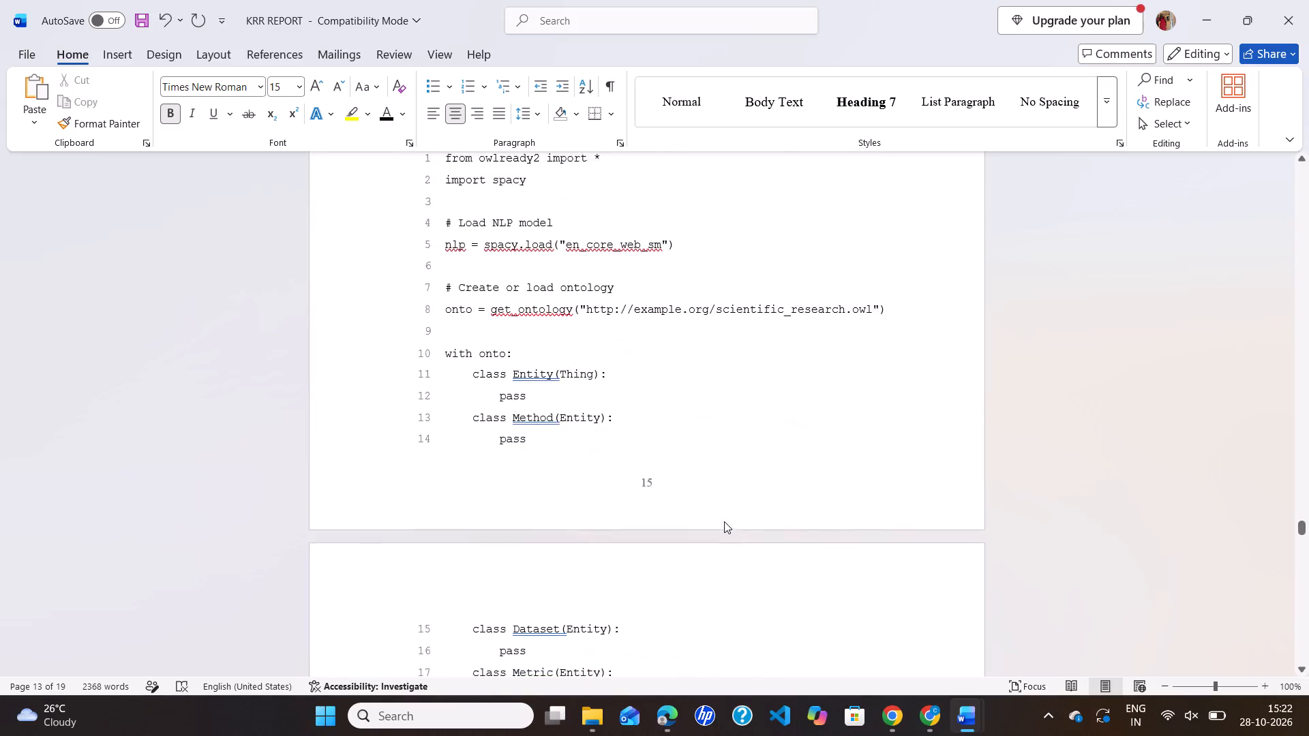
pyautogui.hotkey('ctrl', 's')
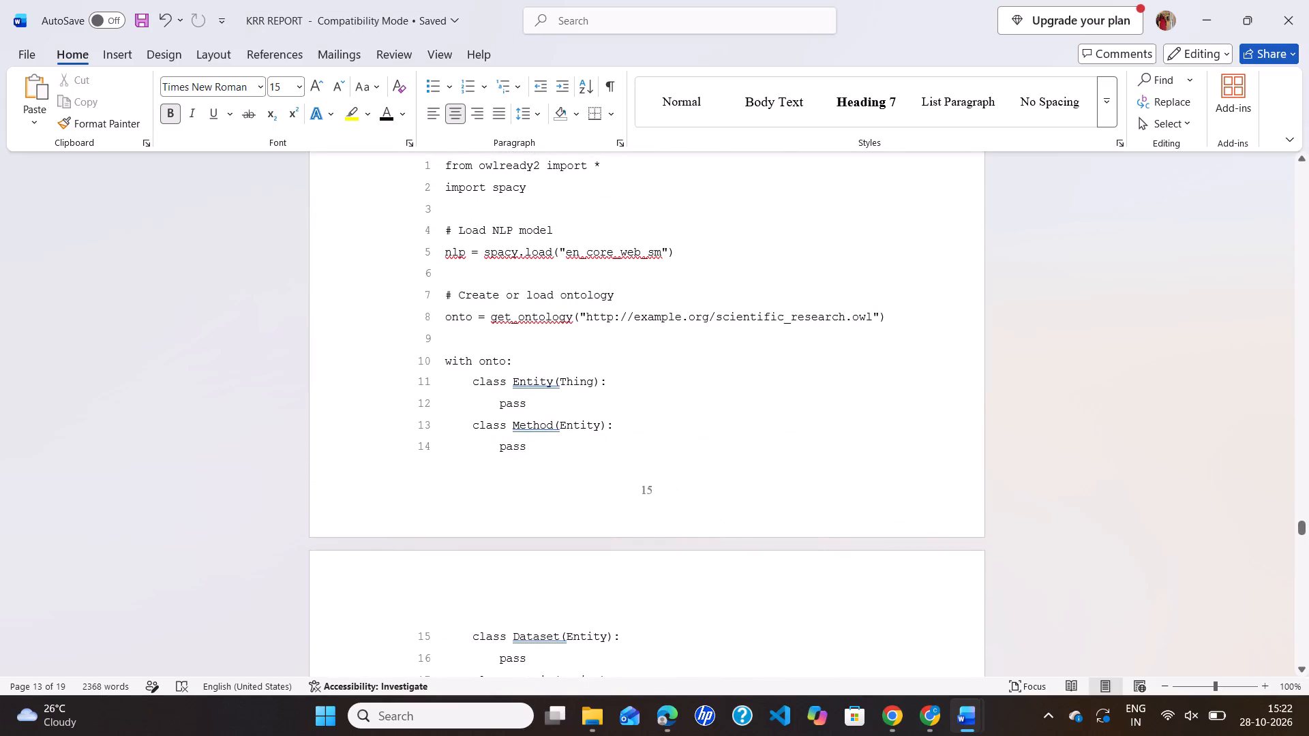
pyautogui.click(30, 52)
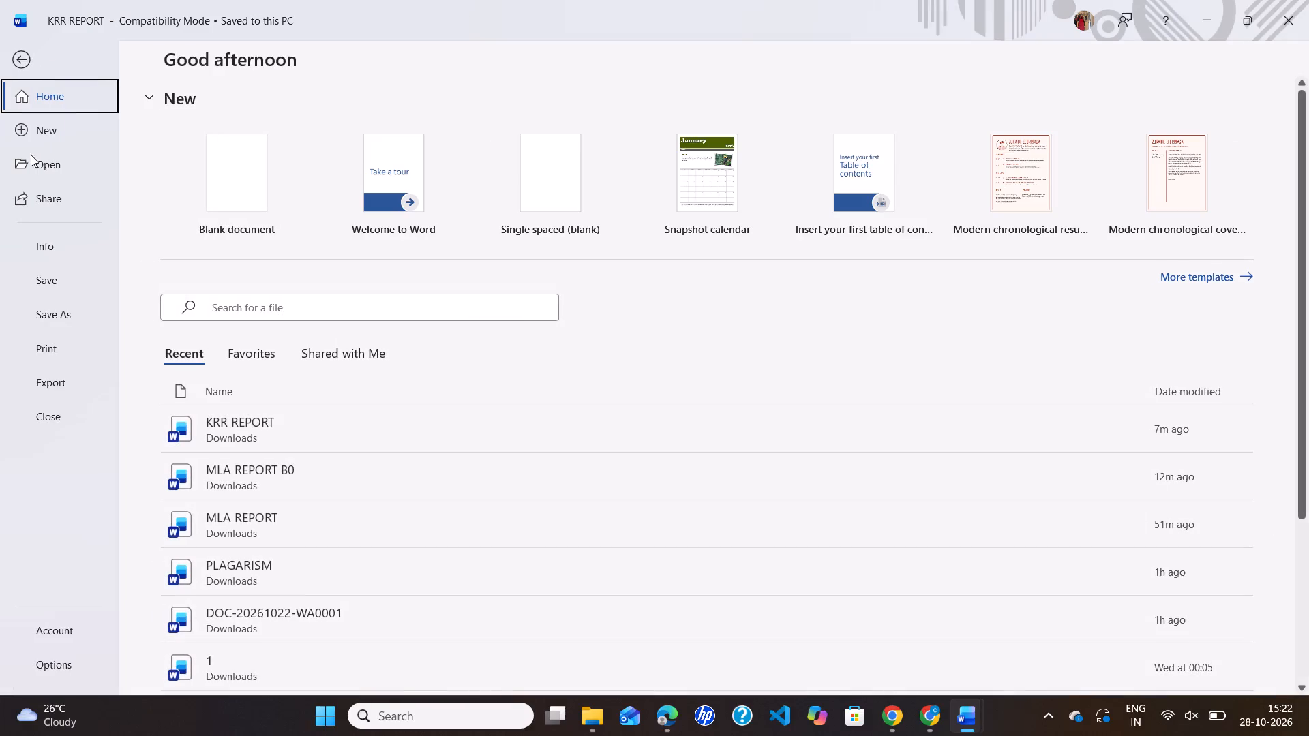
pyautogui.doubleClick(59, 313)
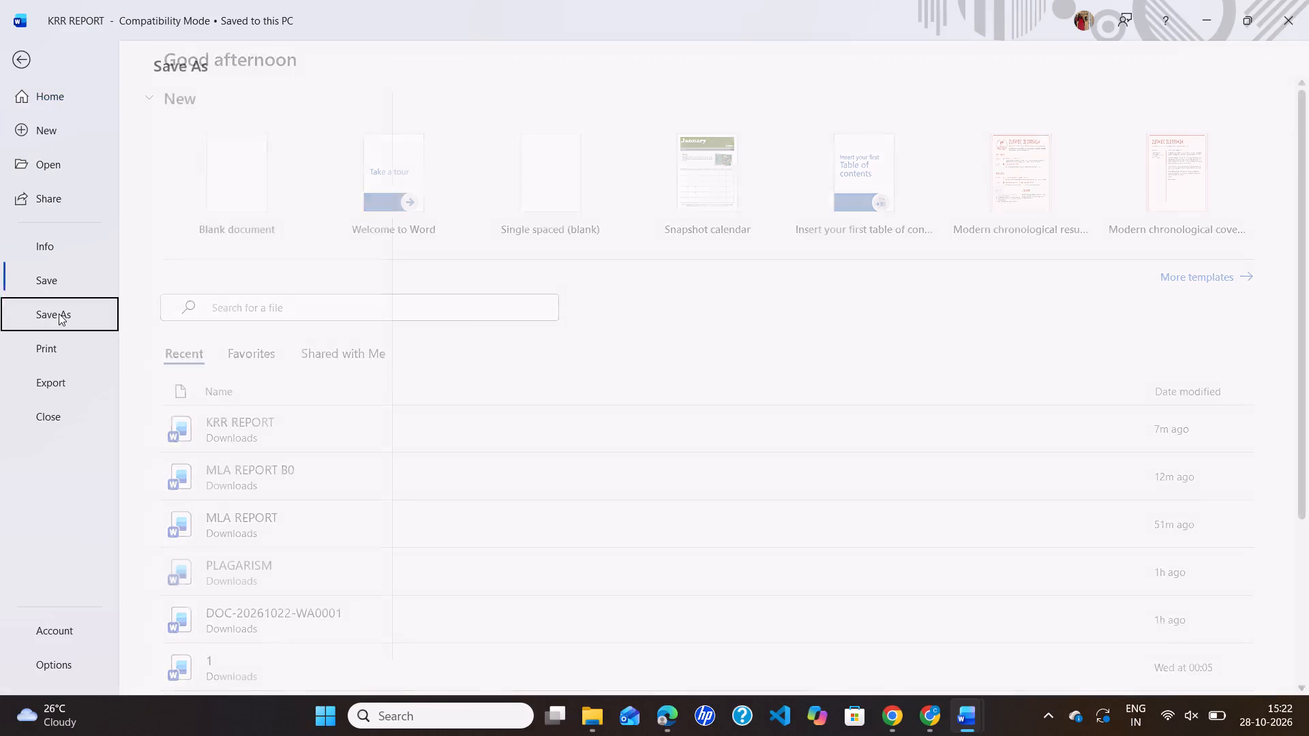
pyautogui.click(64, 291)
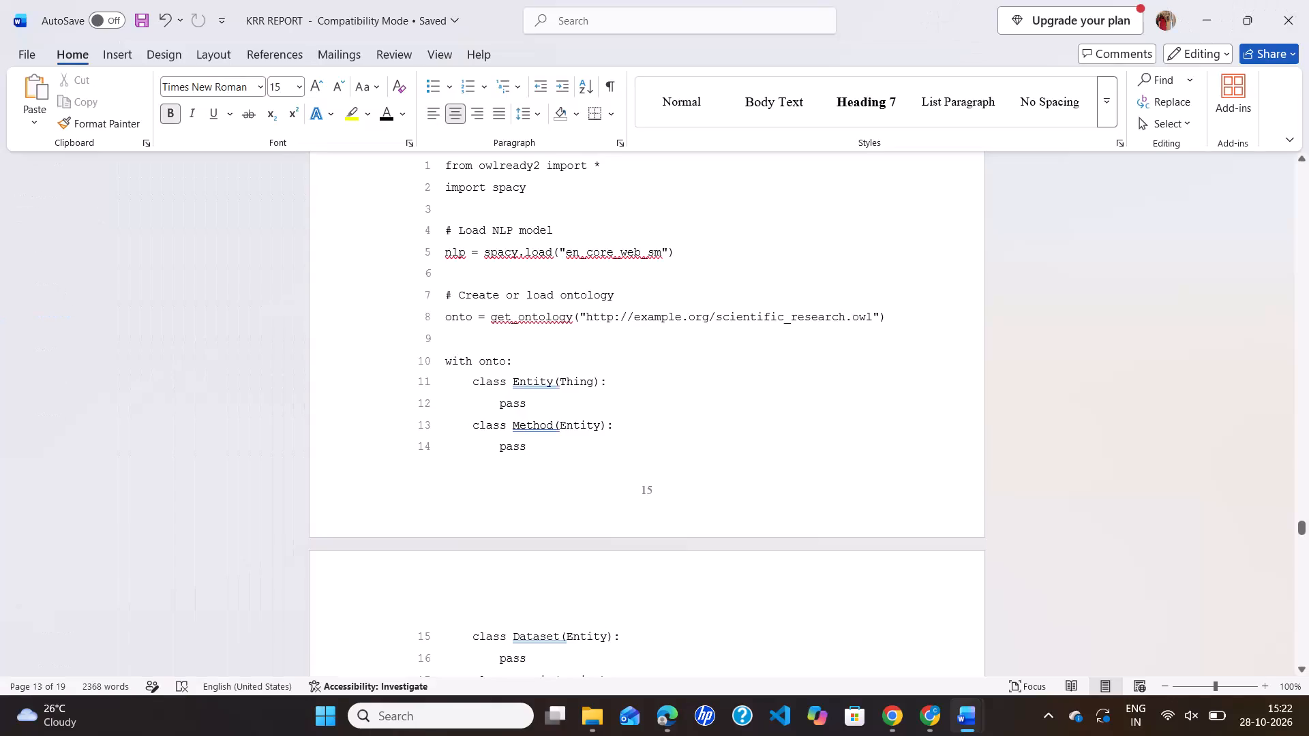
# Save the report as a PDF named KRR REPORT 89 in the Downloads folder.
pyautogui.click(32, 55)
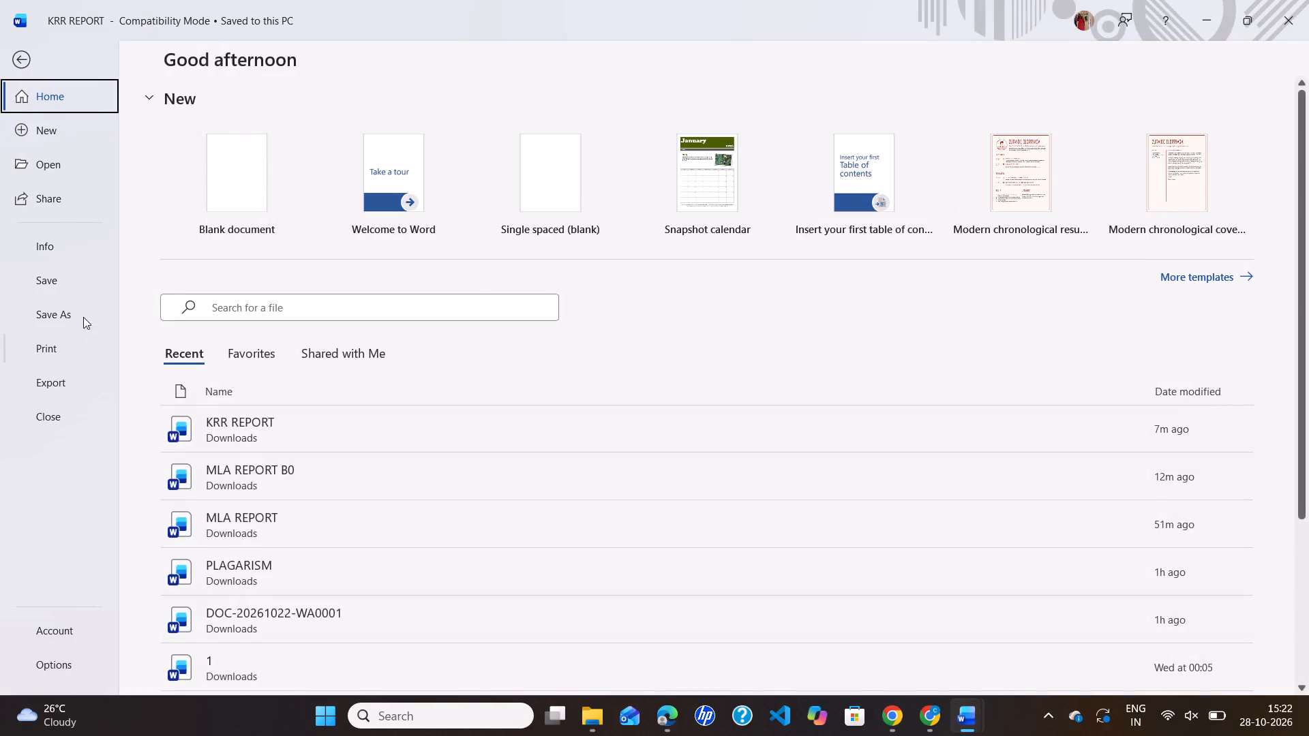
pyautogui.click(83, 317)
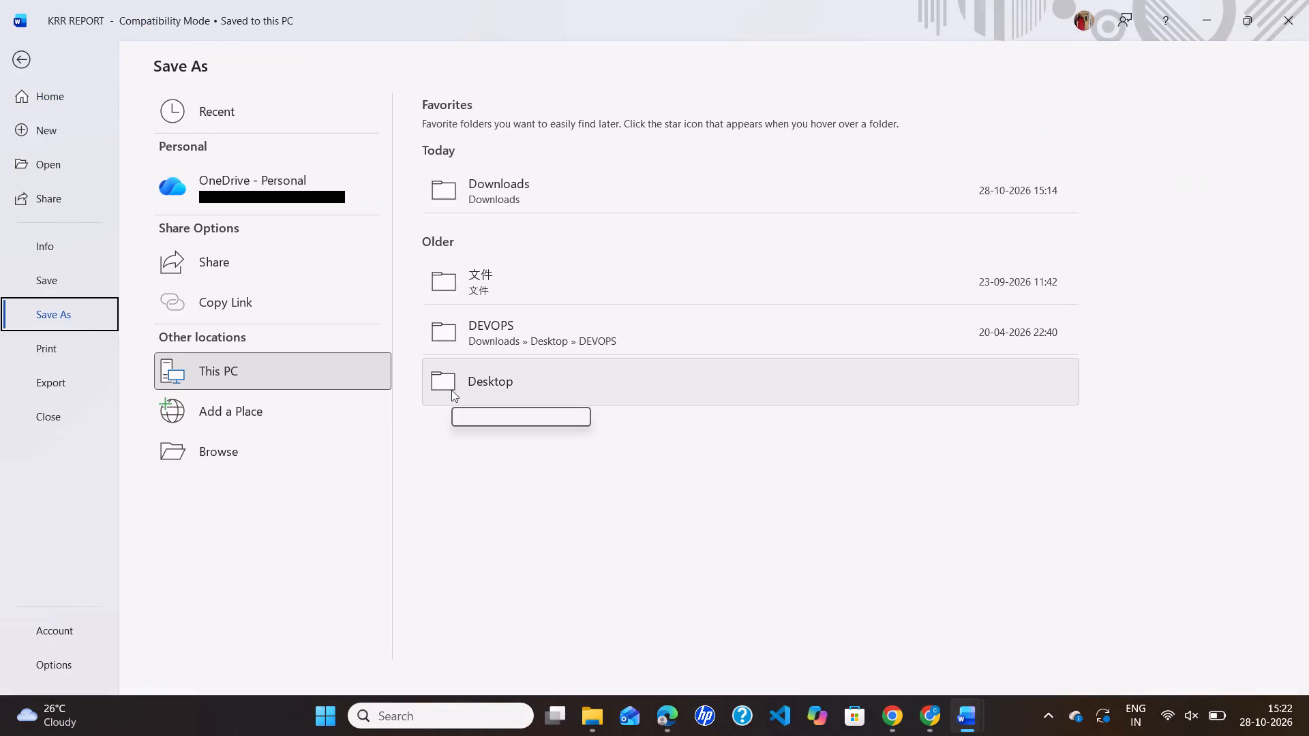
pyautogui.click(346, 433)
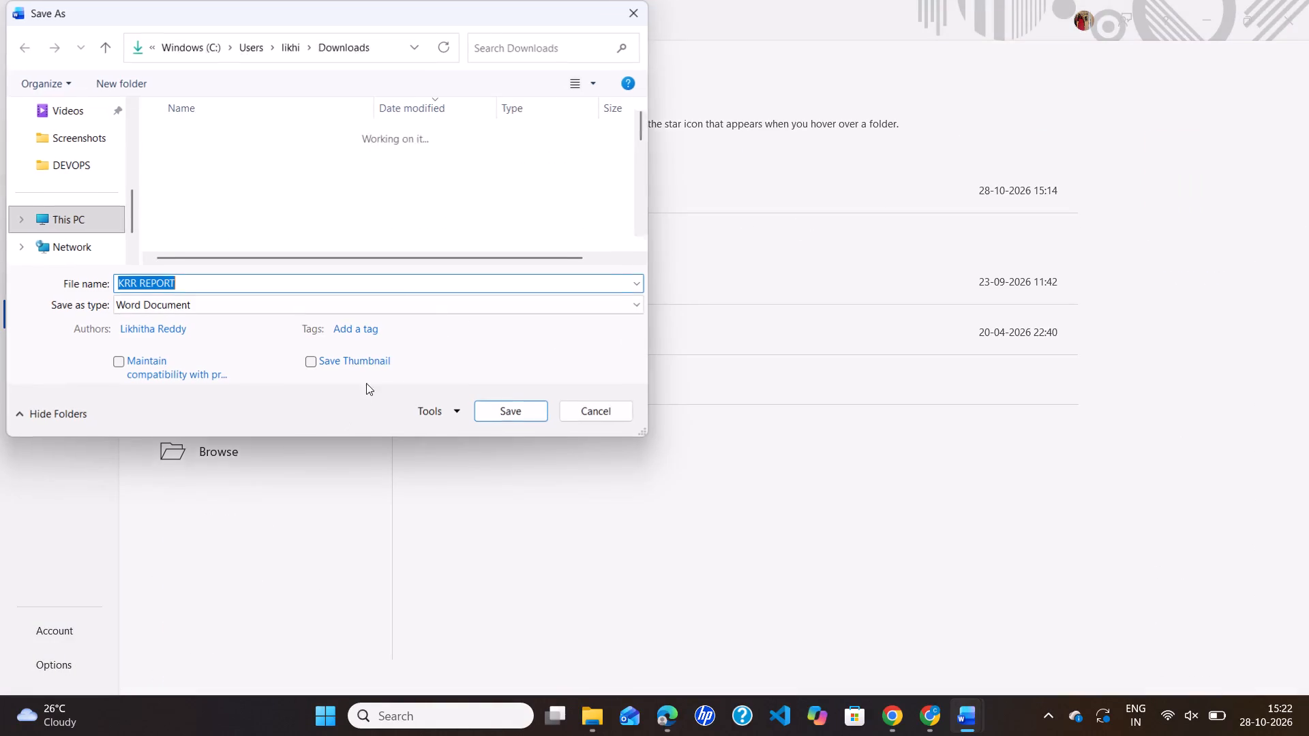
pyautogui.click(395, 282)
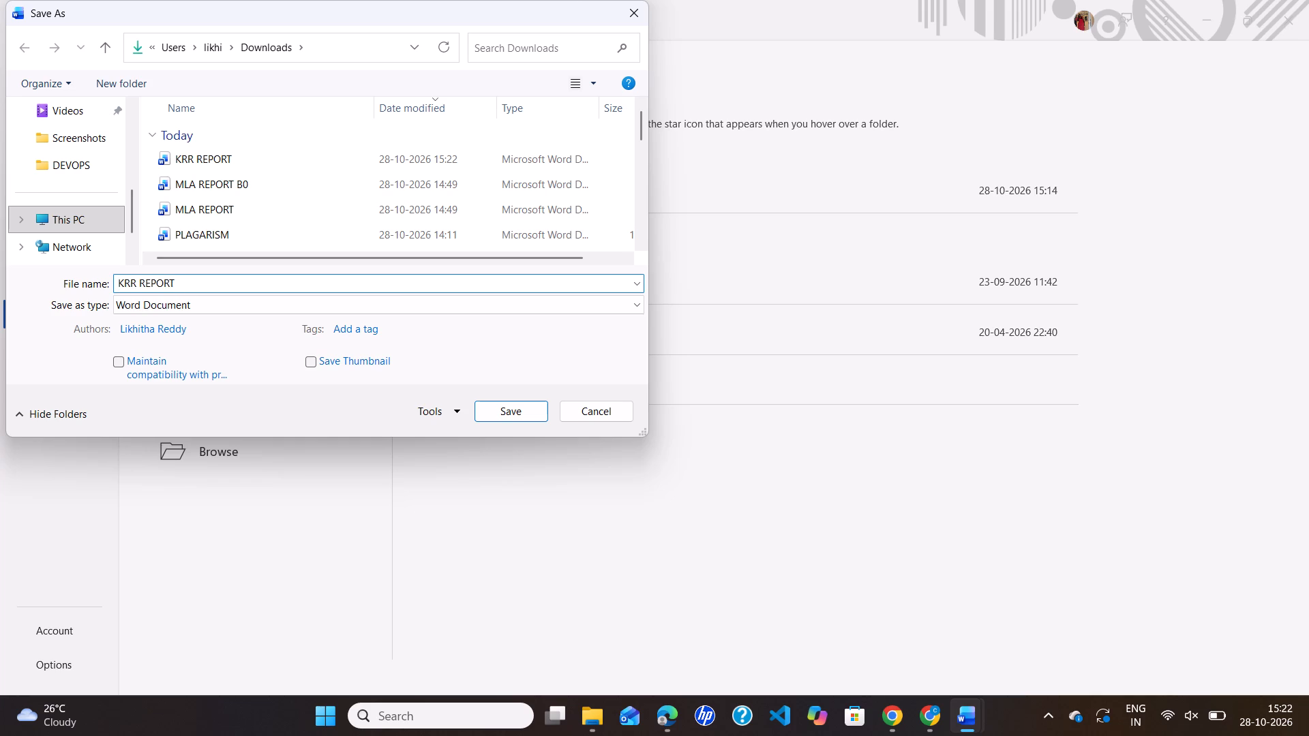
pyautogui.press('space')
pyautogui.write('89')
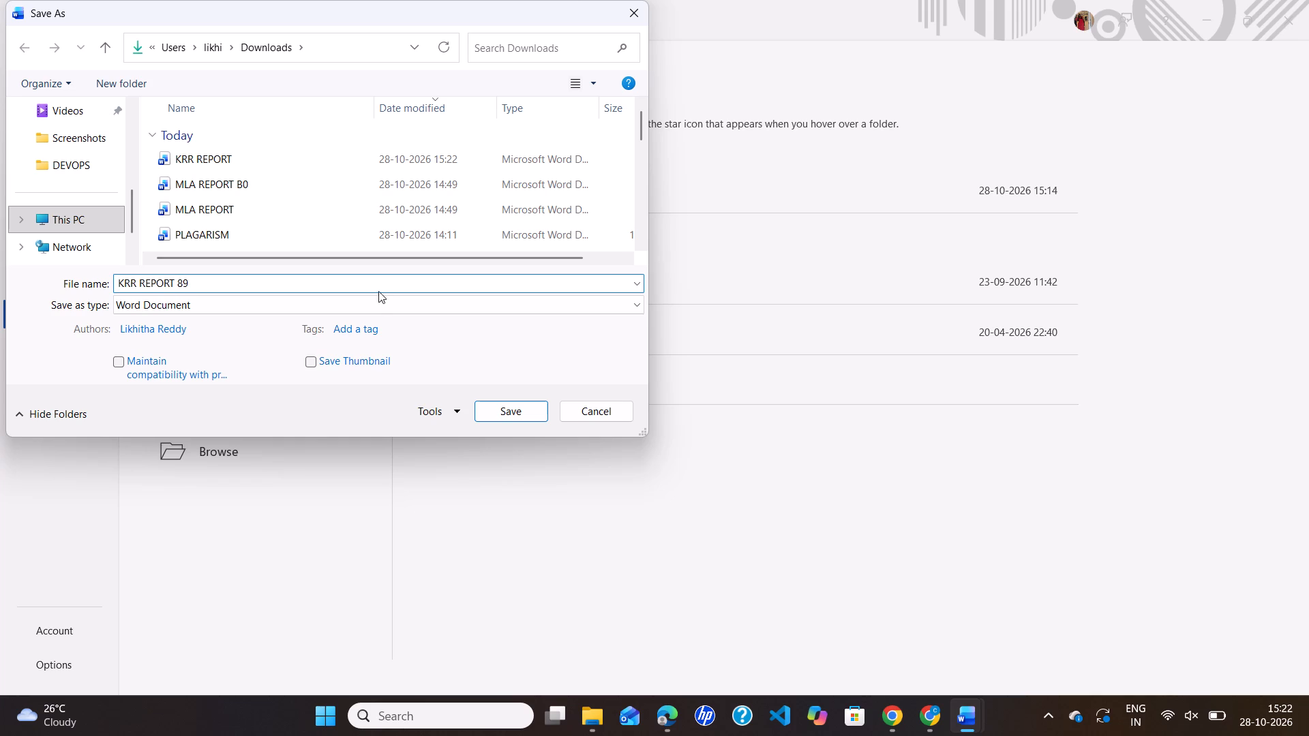
pyautogui.click(370, 305)
pyautogui.click(323, 402)
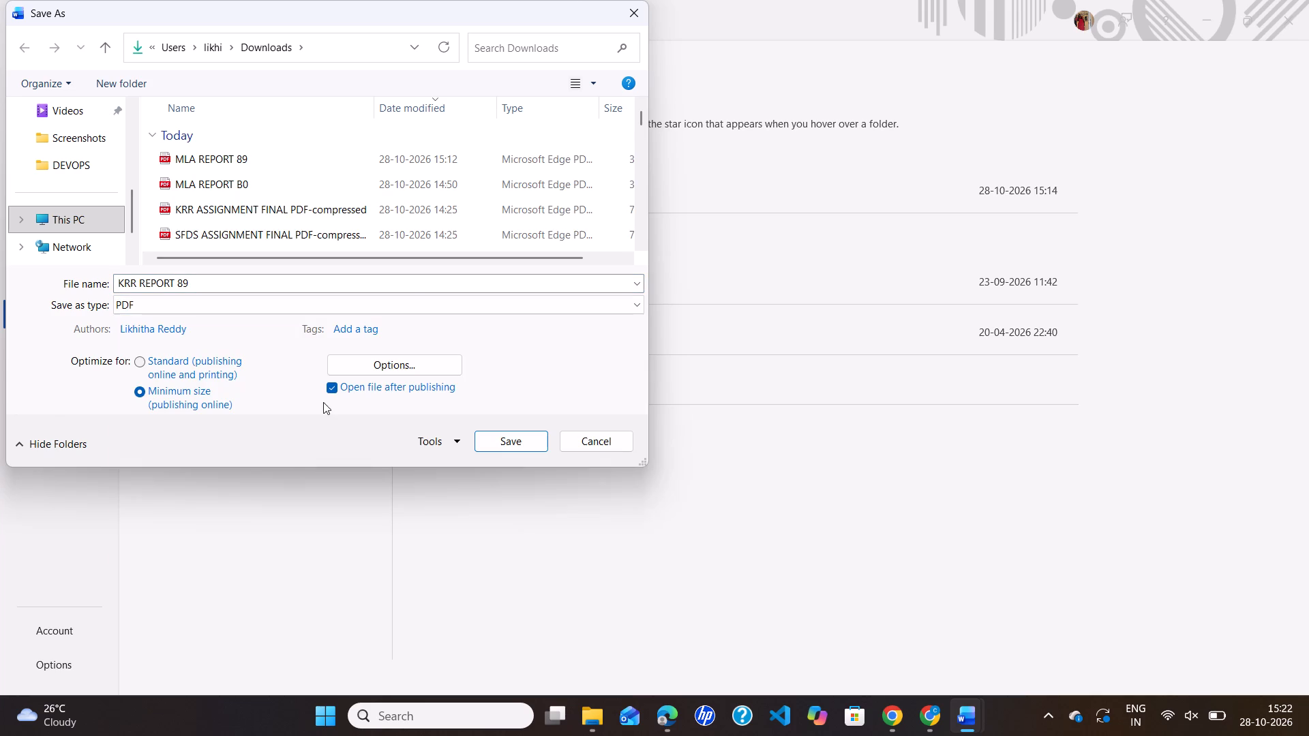
pyautogui.scroll(1, 82, 147)
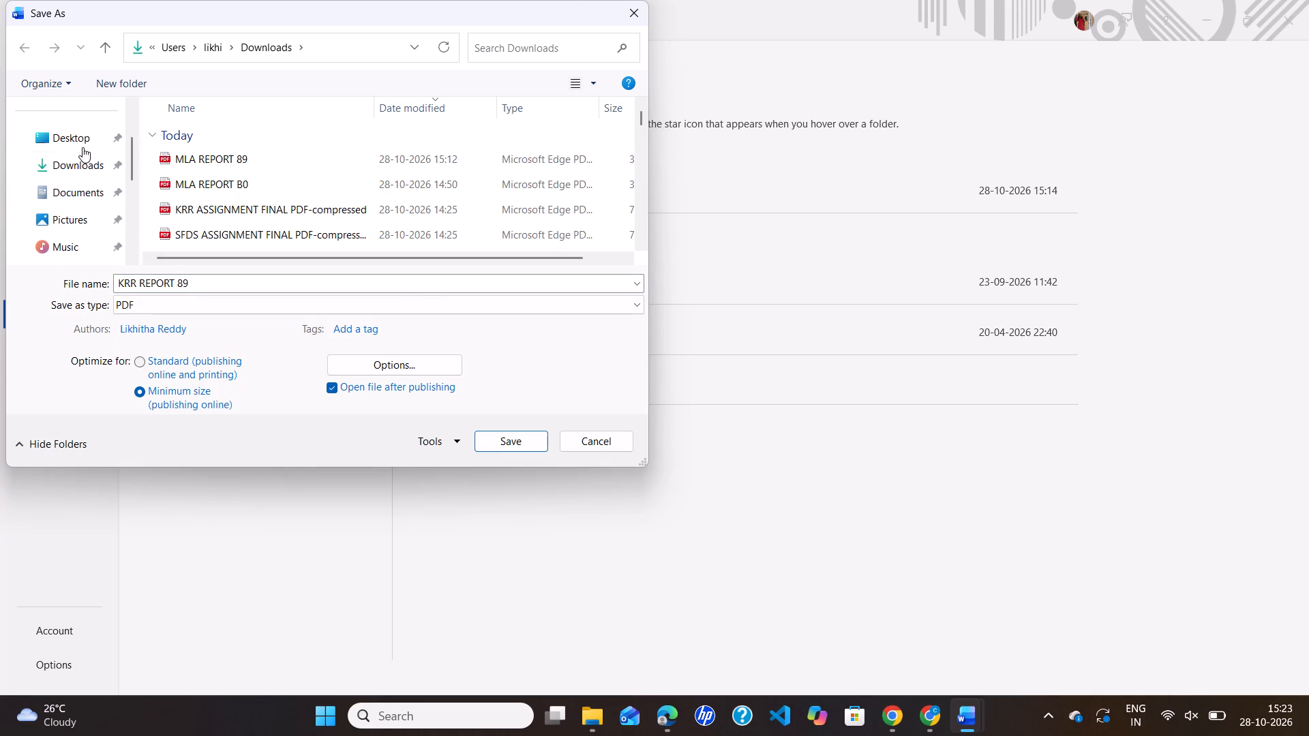
pyautogui.click(80, 174)
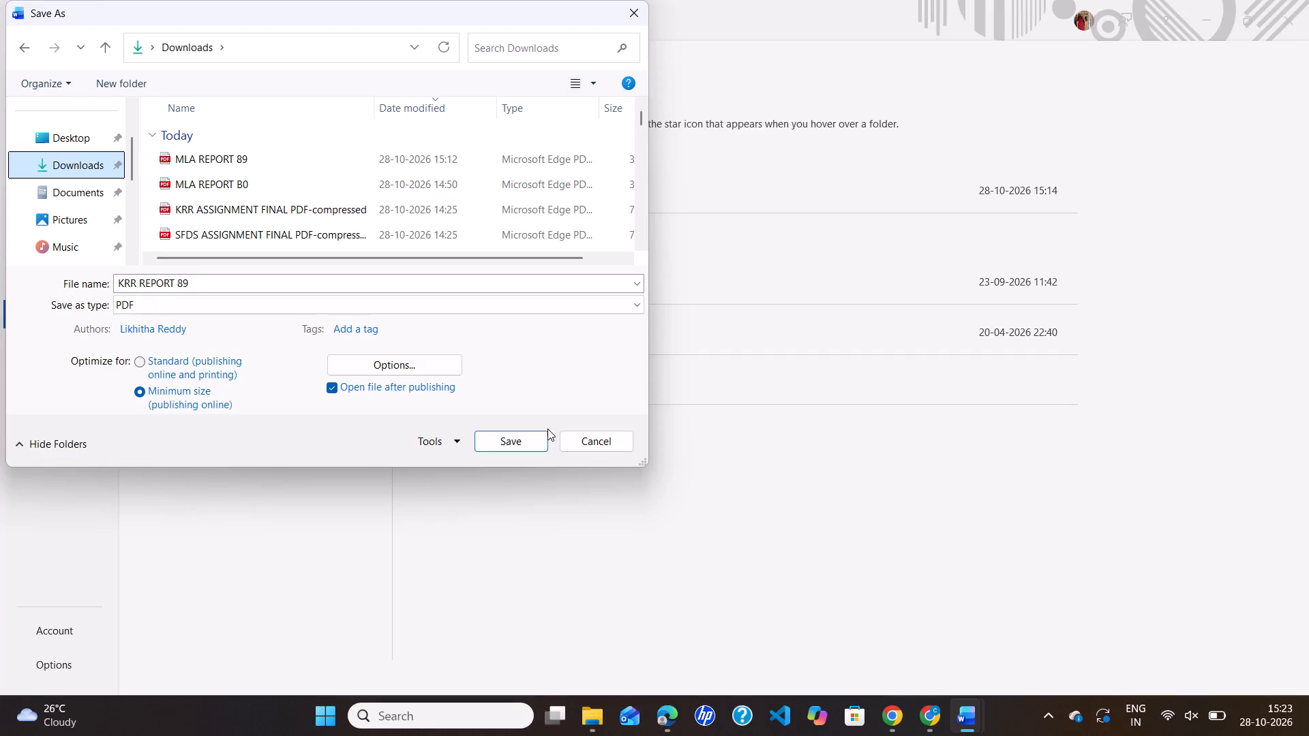
pyautogui.click(502, 438)
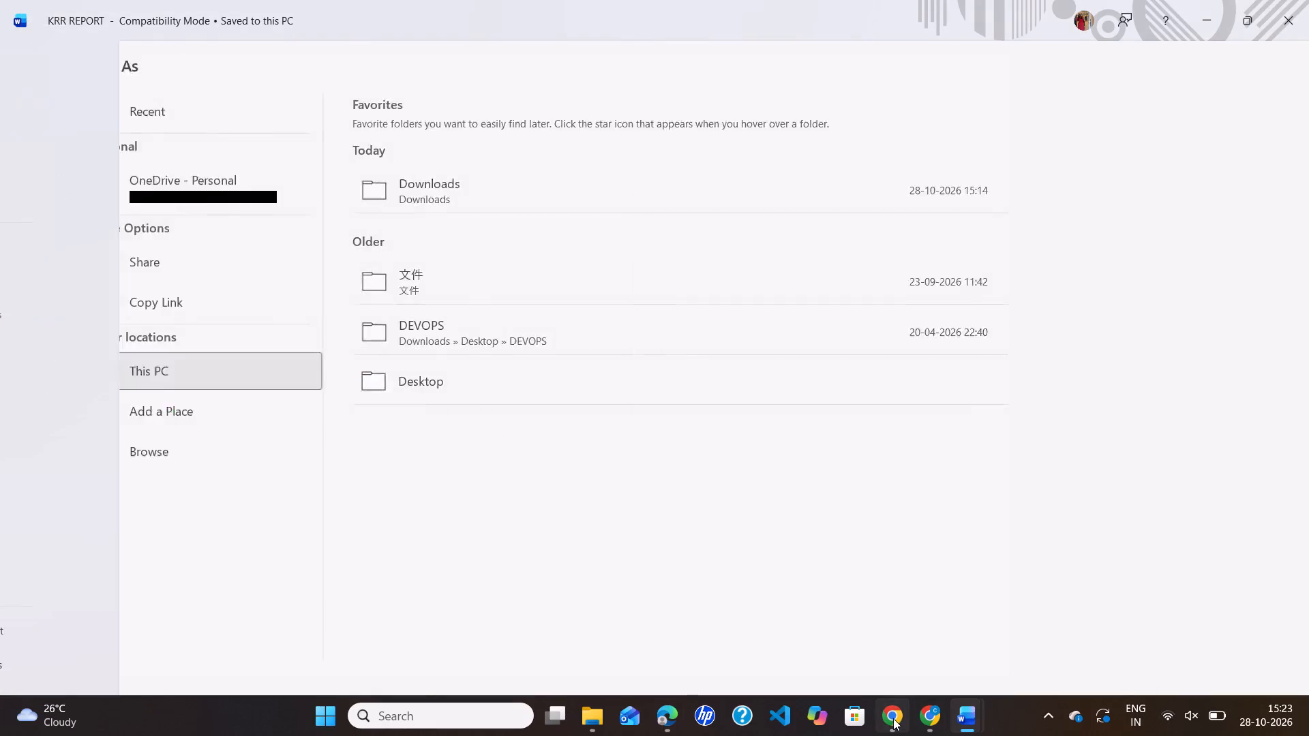
# Switch to the AAT-II page in Chrome and delete the submitted project report for ACAD05, Knowledge Representation and Reasoning.
pyautogui.click(893, 718)
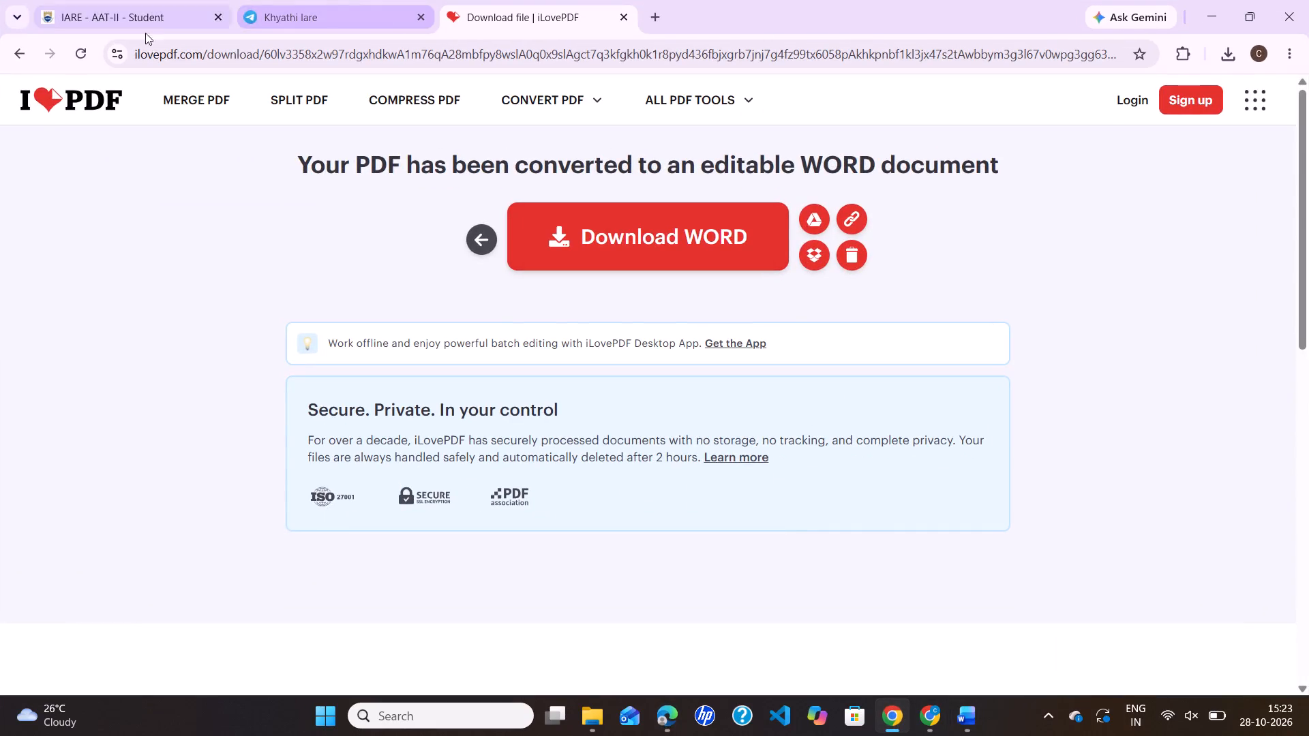
pyautogui.click(142, 25)
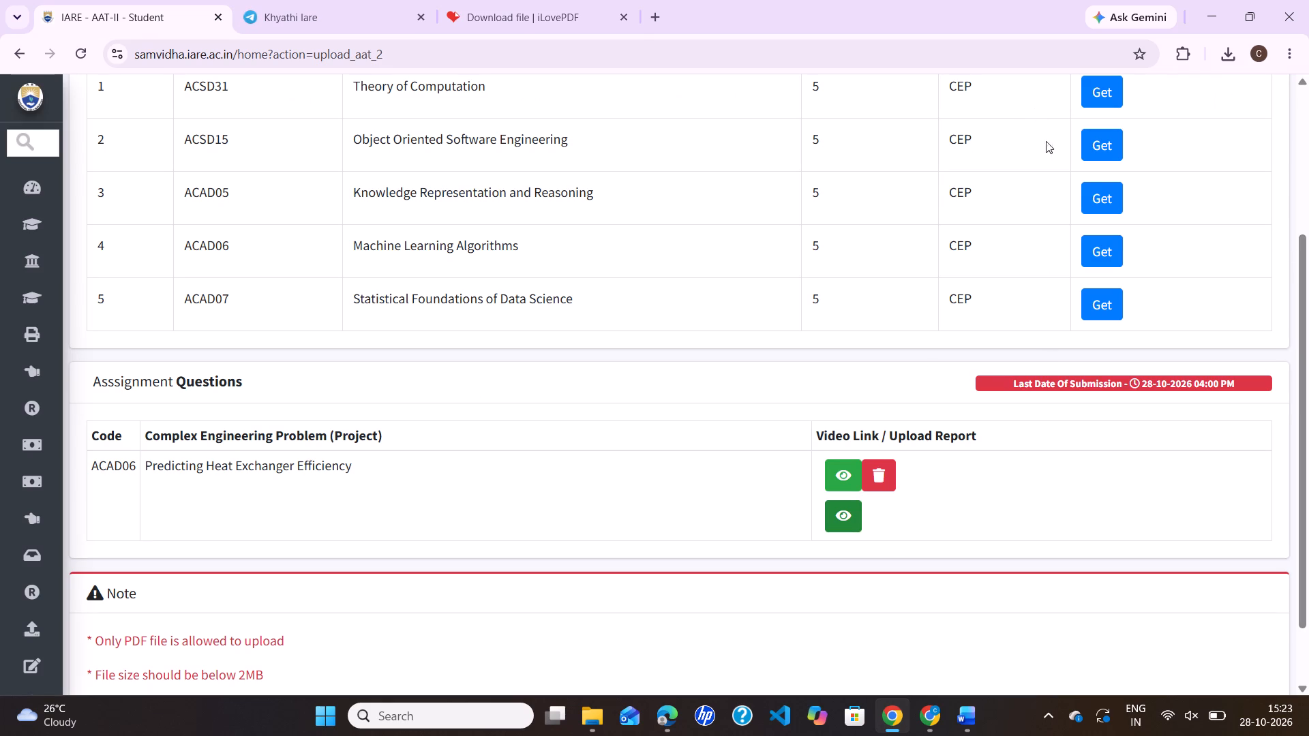
pyautogui.click(1100, 194)
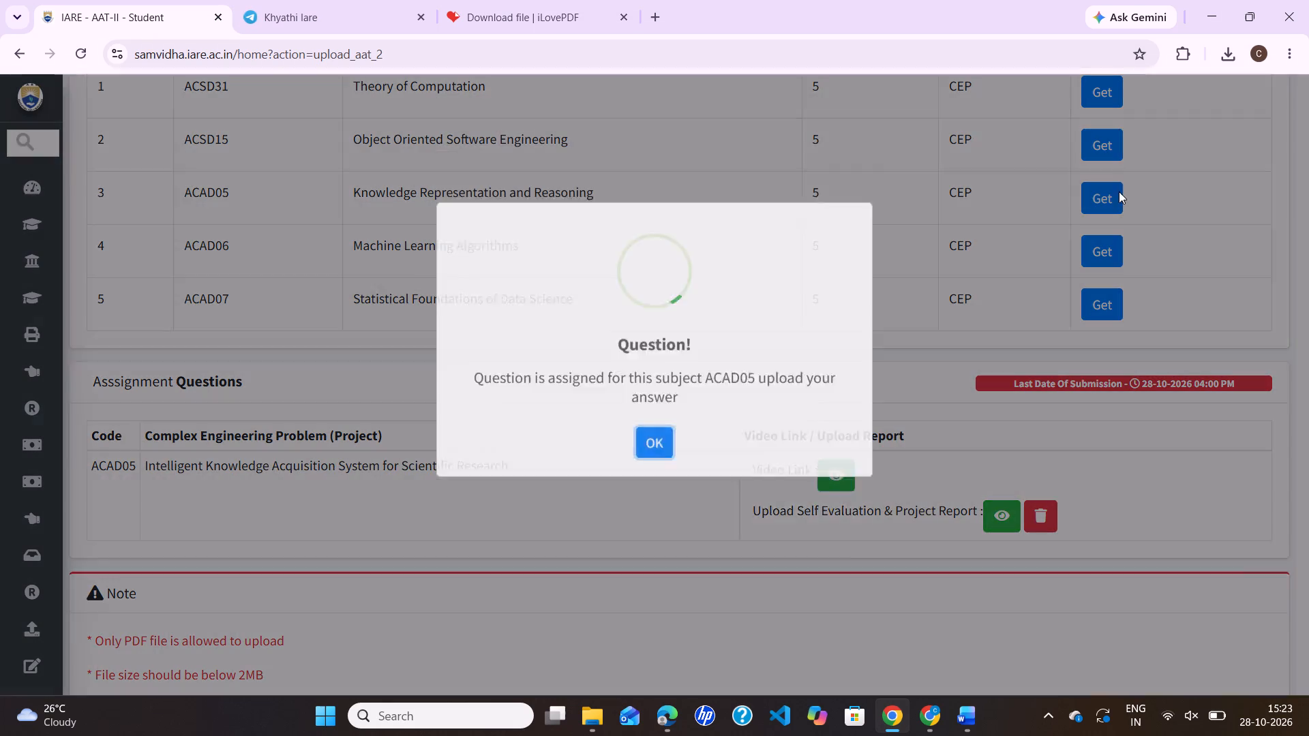
pyautogui.click(640, 493)
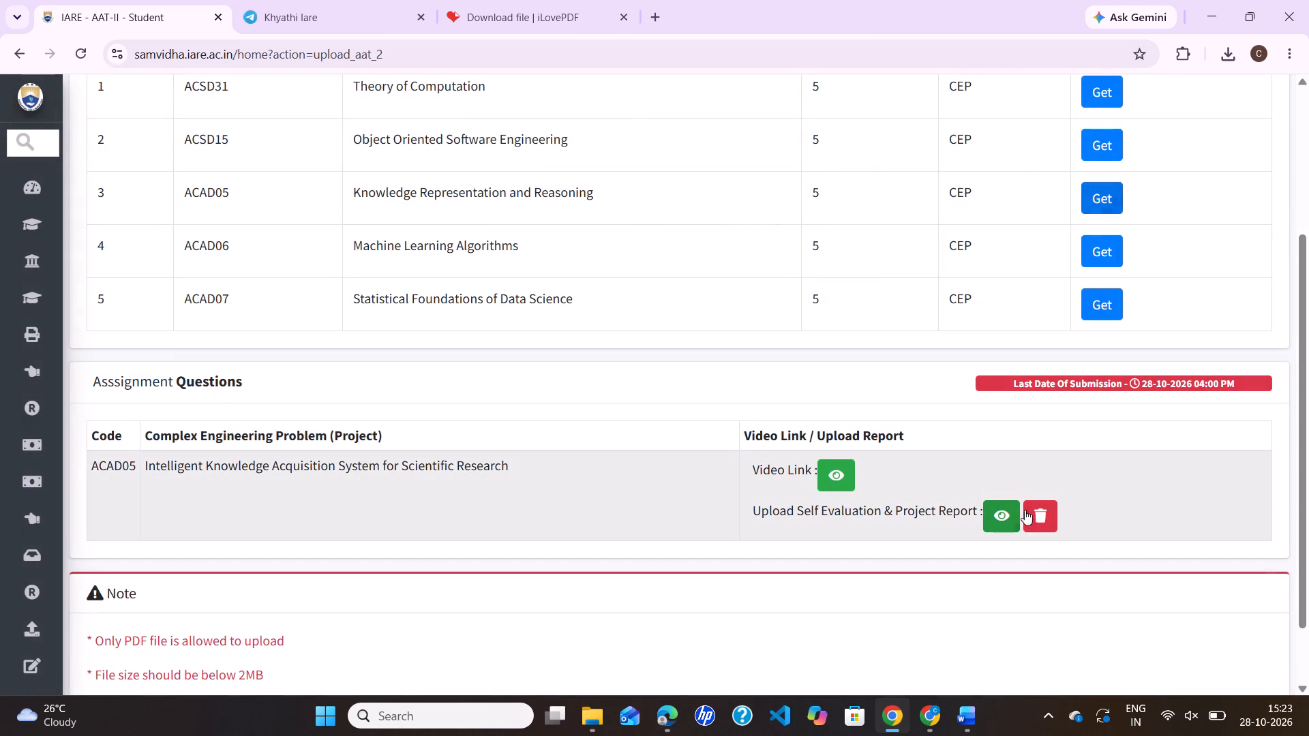
pyautogui.click(1042, 509)
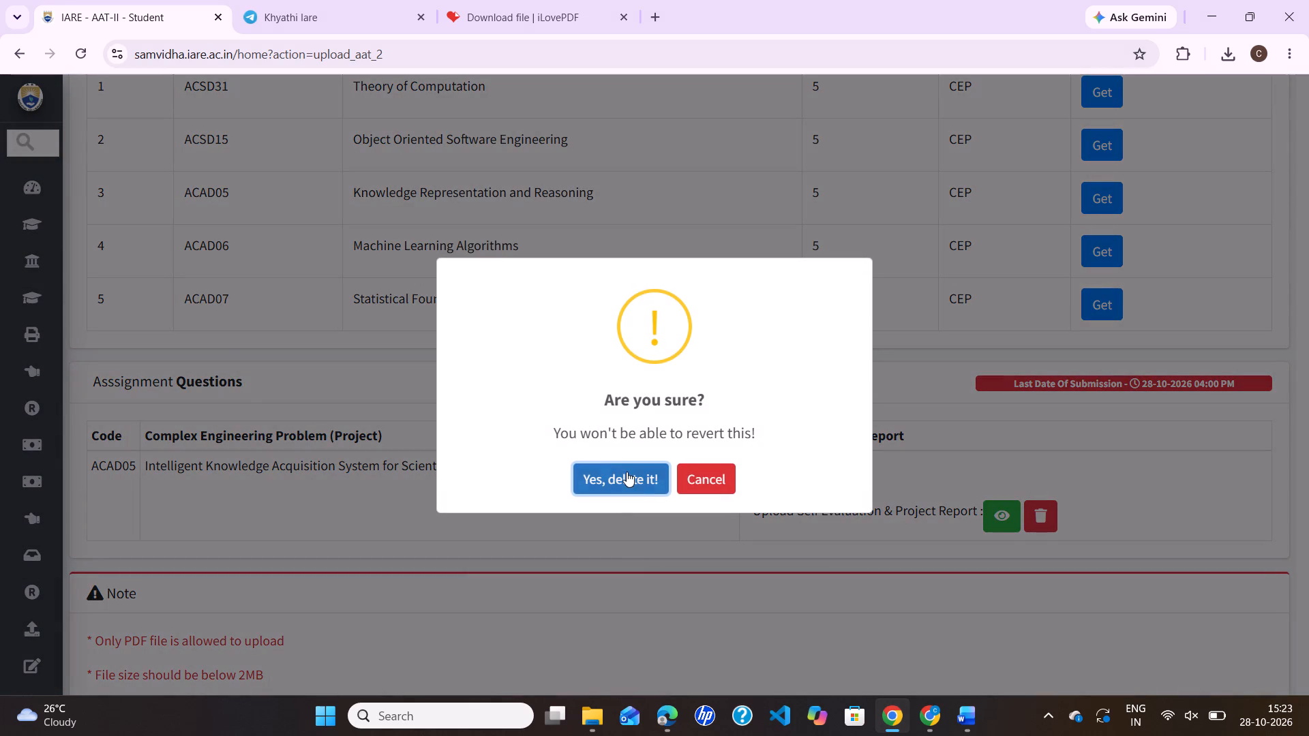
pyautogui.click(627, 472)
pyautogui.click(659, 469)
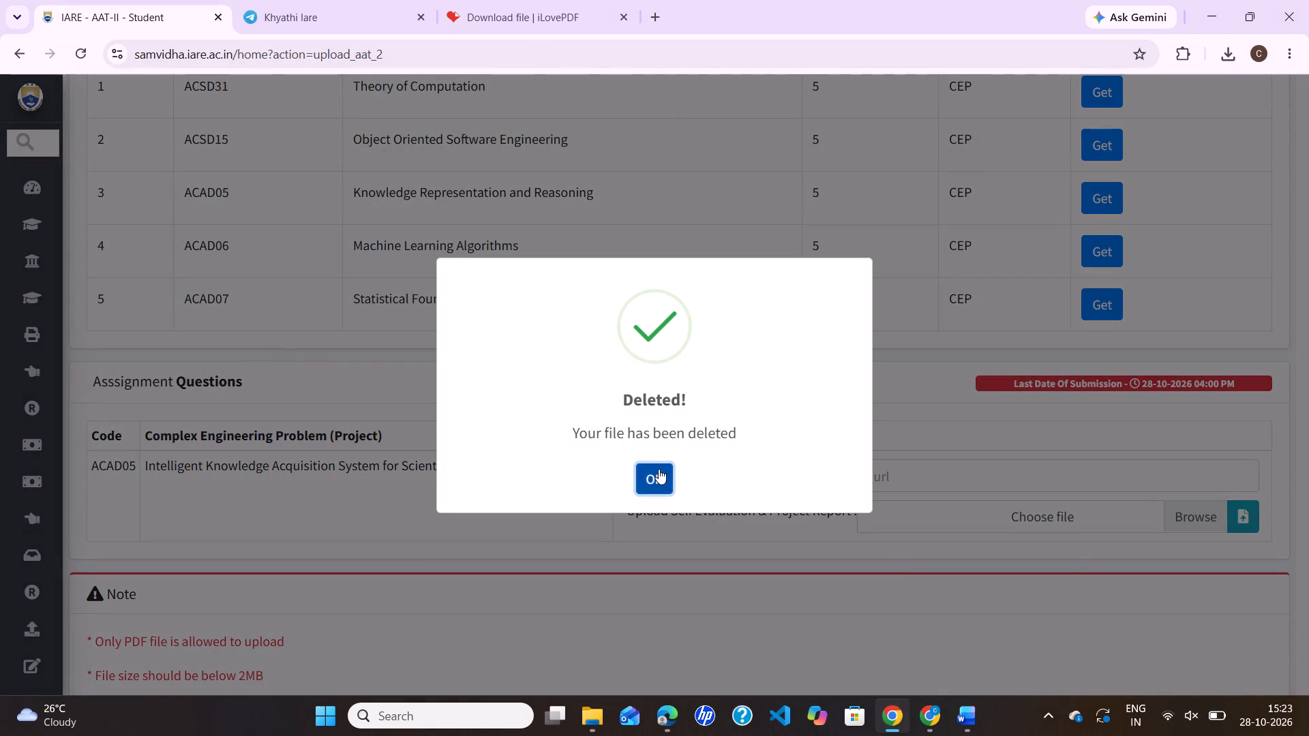
# Copy the Google Drive folder link marked KRR from the Telegram chat and paste it as the ACAD05 video link.
pyautogui.click(355, 10)
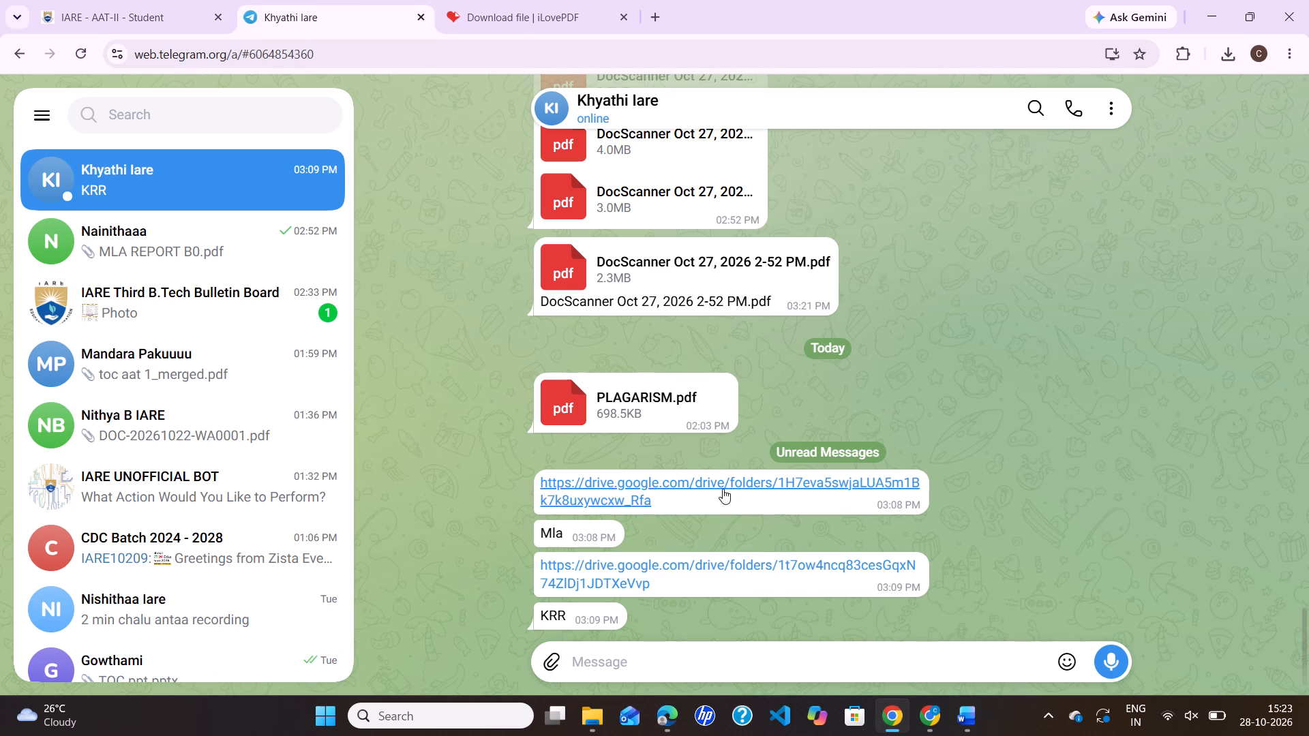
pyautogui.rightClick(713, 566)
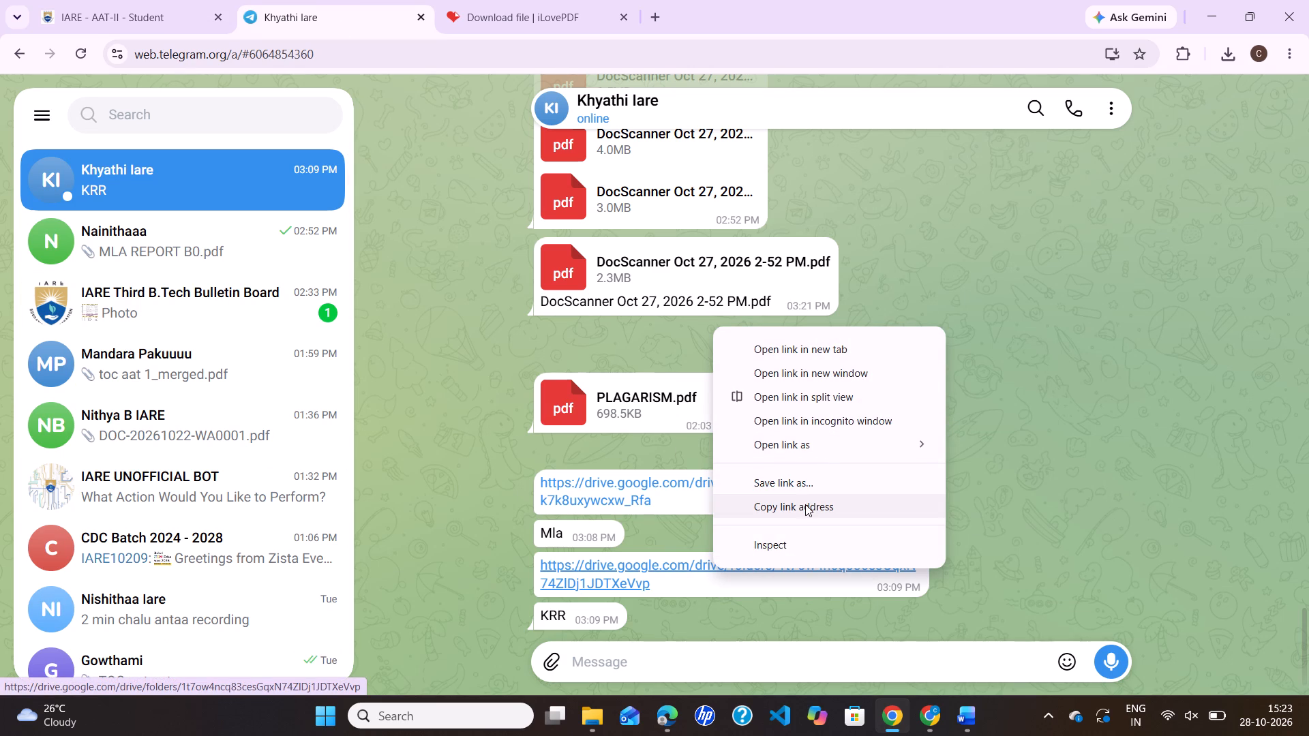
pyautogui.rightClick(646, 566)
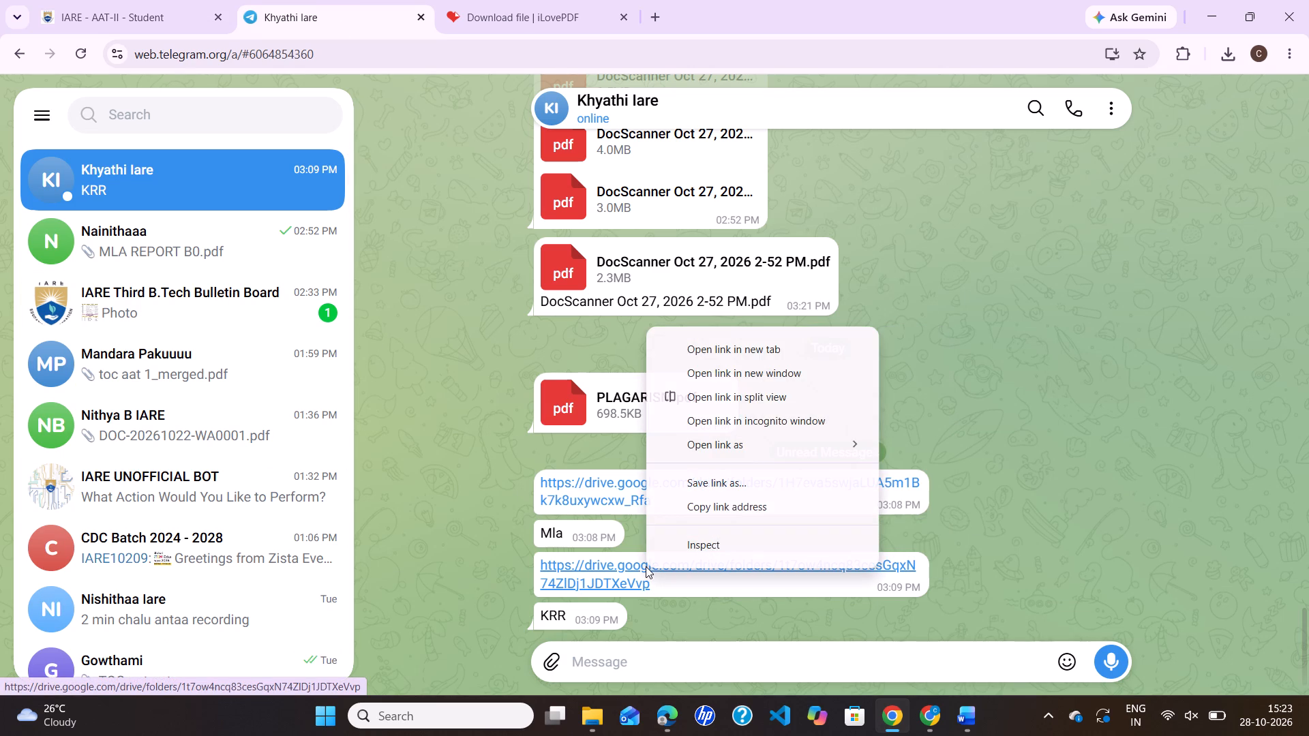
pyautogui.click(571, 568)
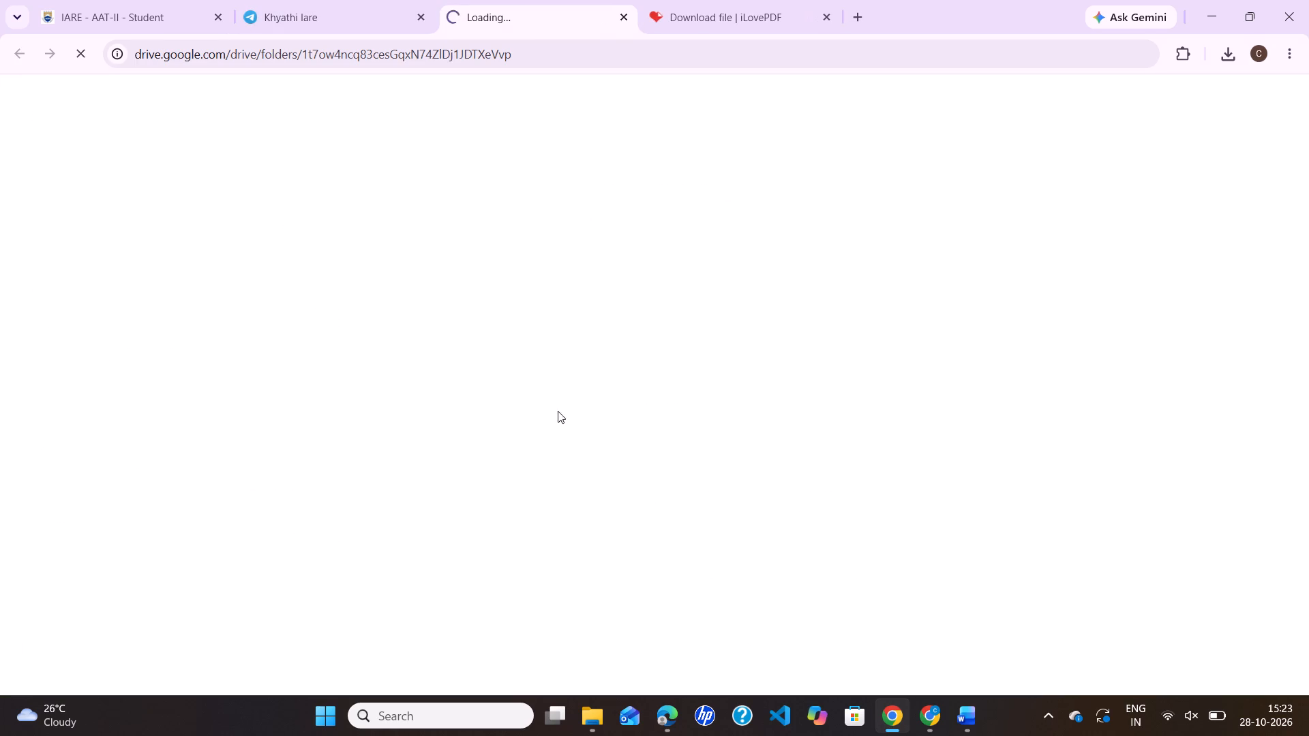
pyautogui.click(623, 18)
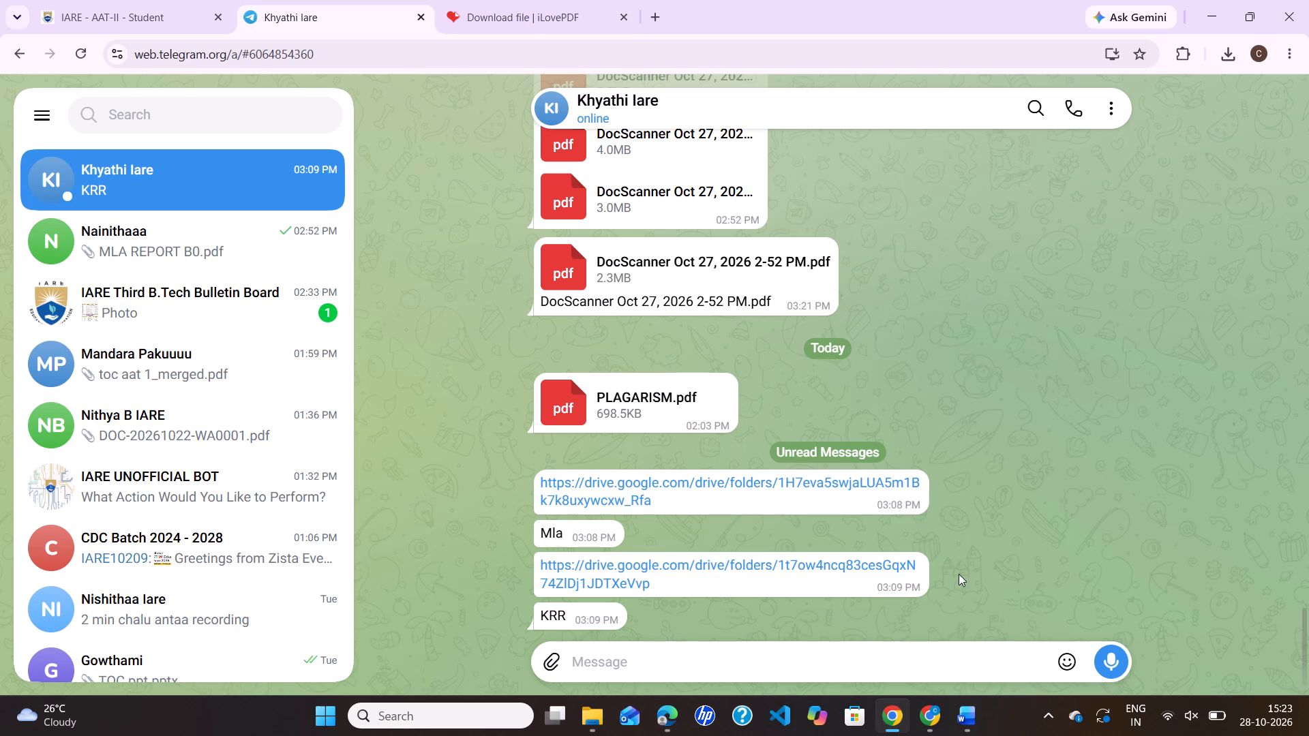
pyautogui.rightClick(937, 579)
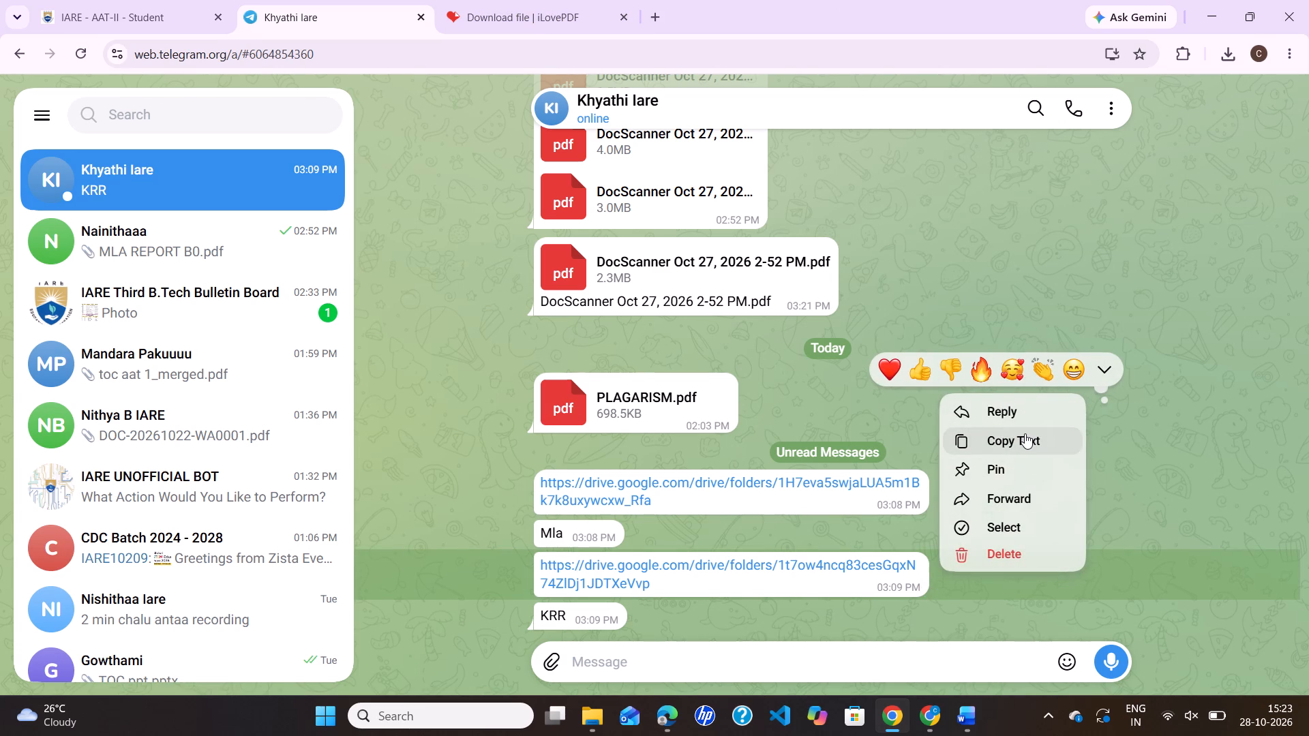
pyautogui.click(1025, 433)
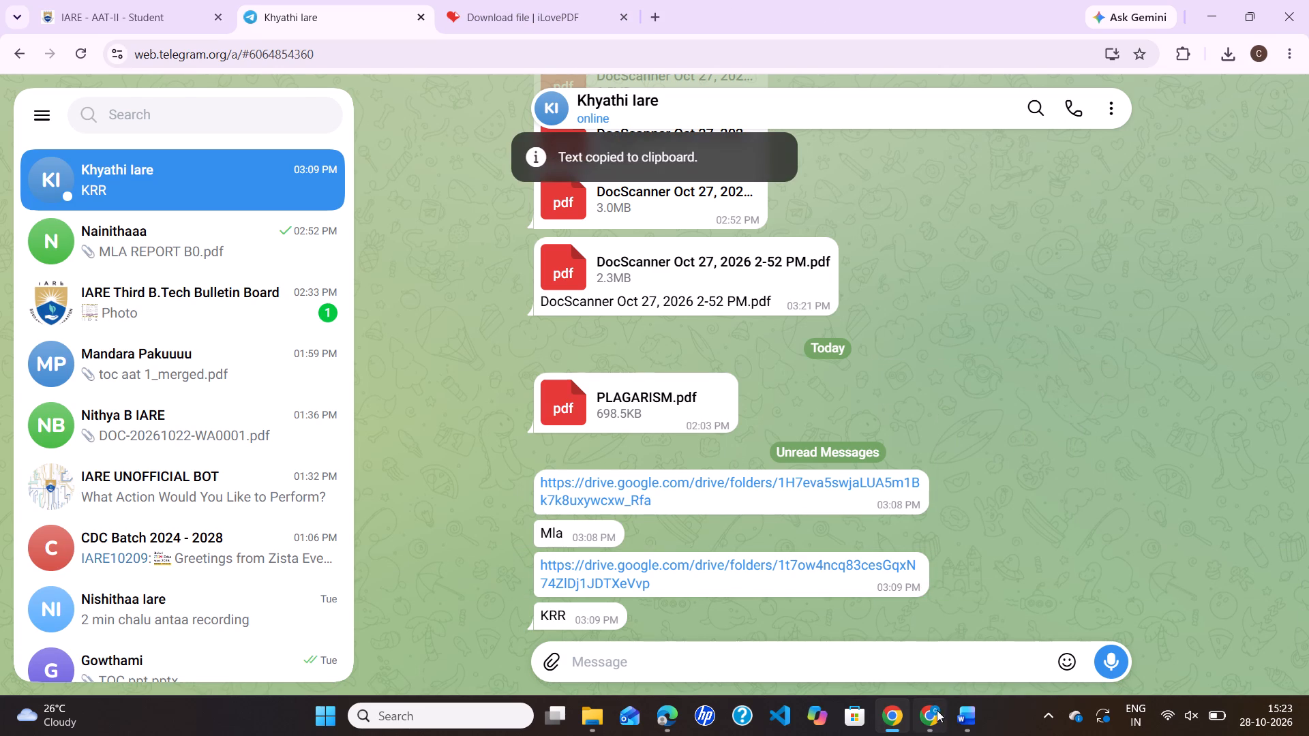
pyautogui.click(82, 10)
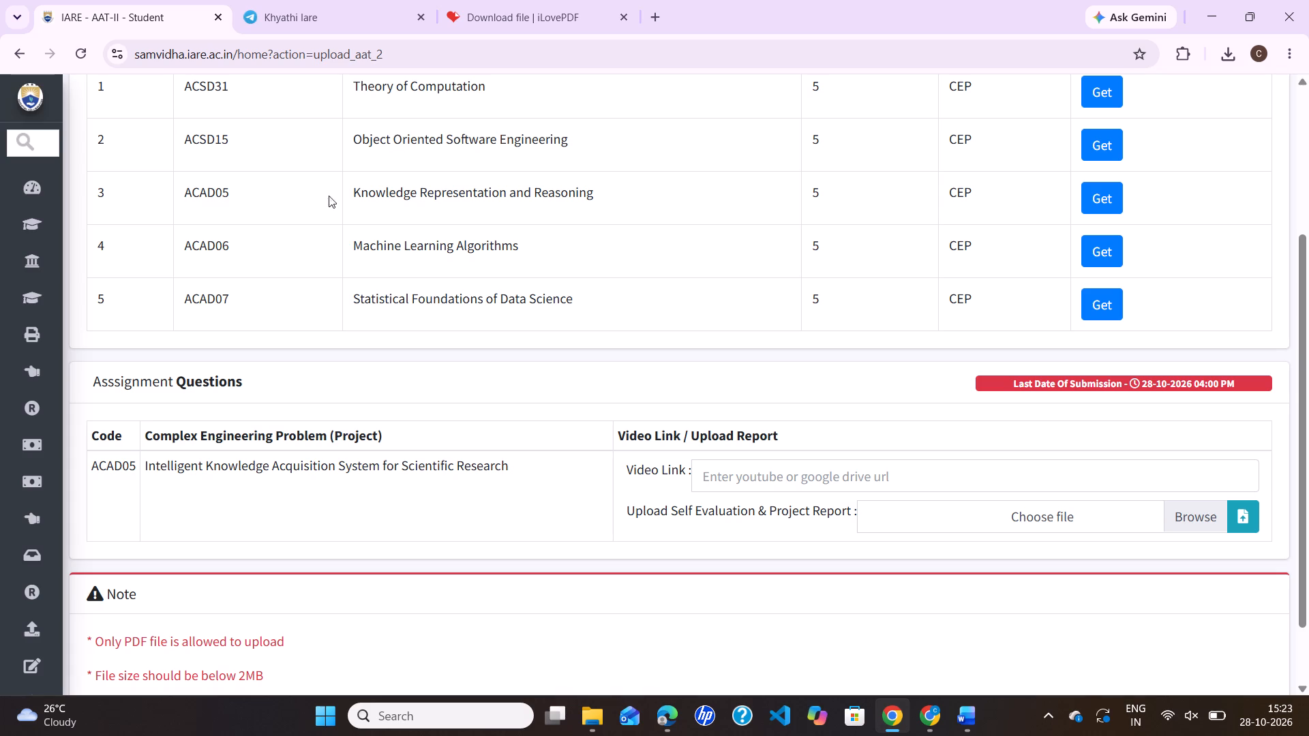
pyautogui.click(721, 478)
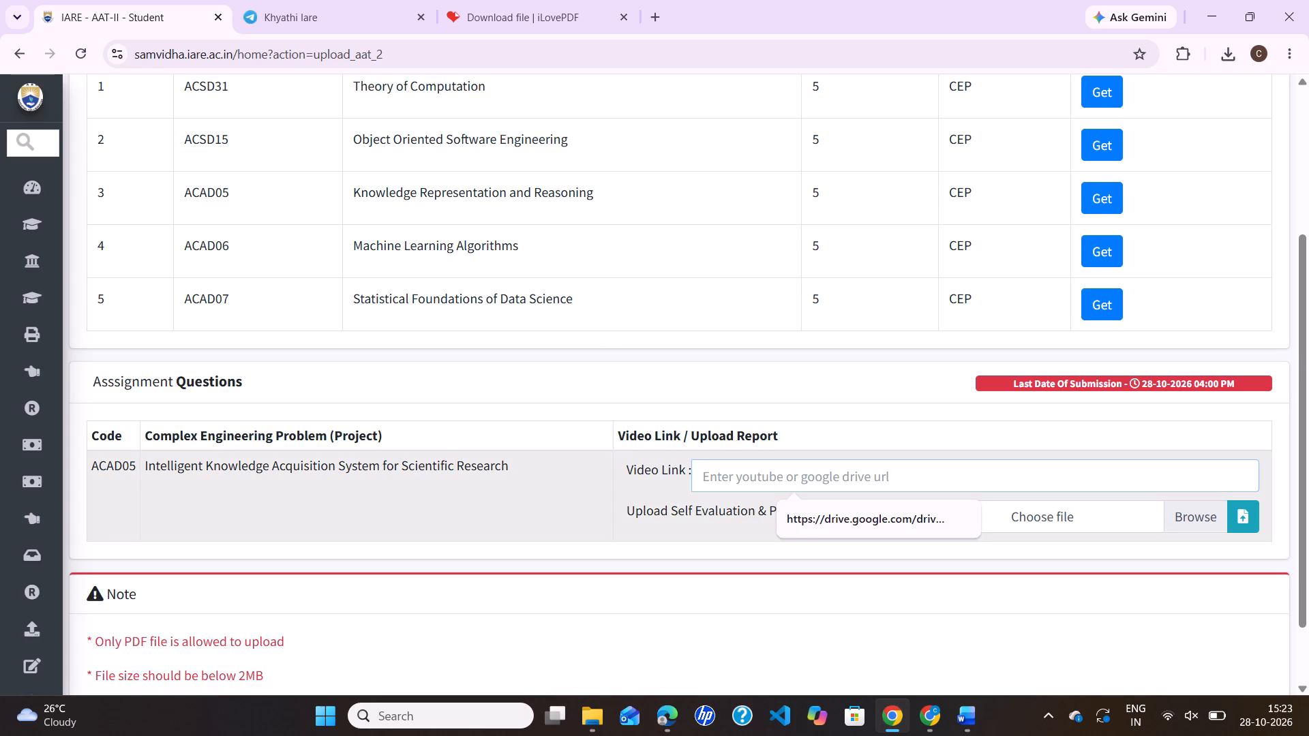
pyautogui.hotkey('ctrl', 'v')
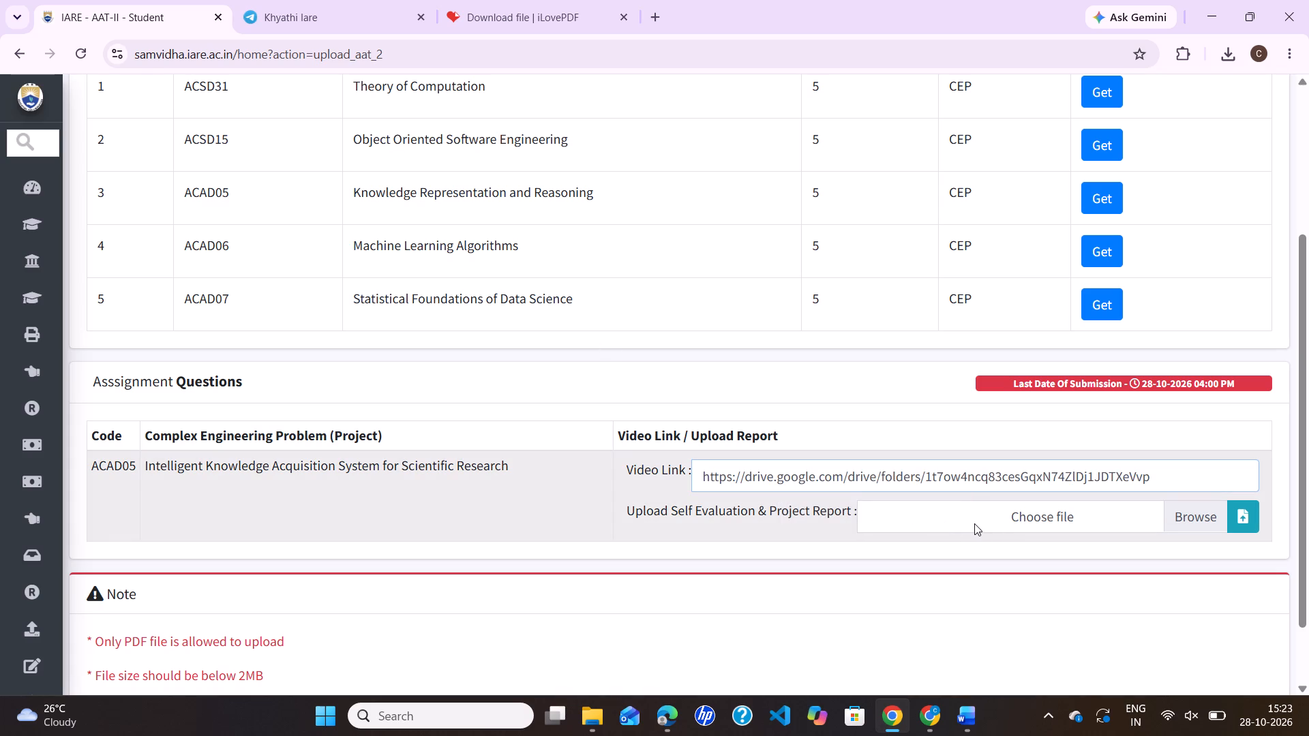
# Choose KRR REPORT 89 from Downloads as the ACAD05 self evaluation and project report and submit the upload.
pyautogui.click(974, 523)
pyautogui.click(370, 165)
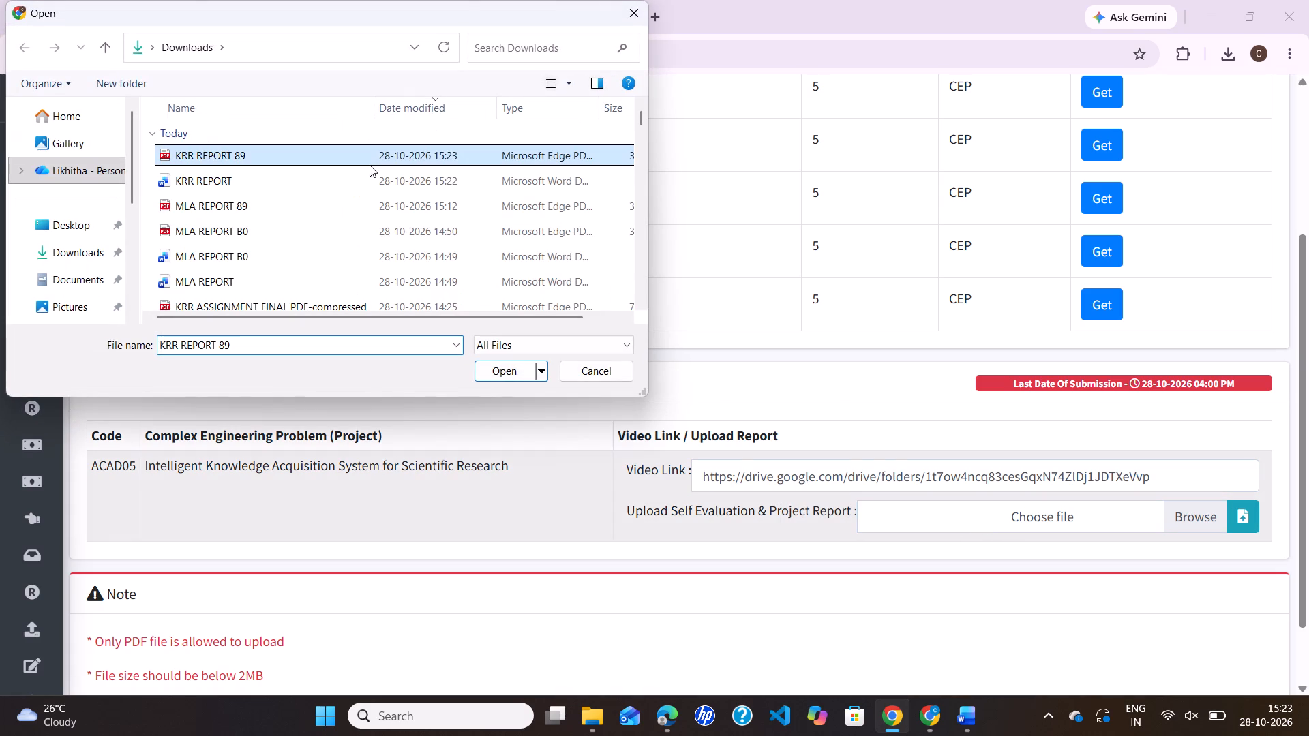
pyautogui.click(513, 371)
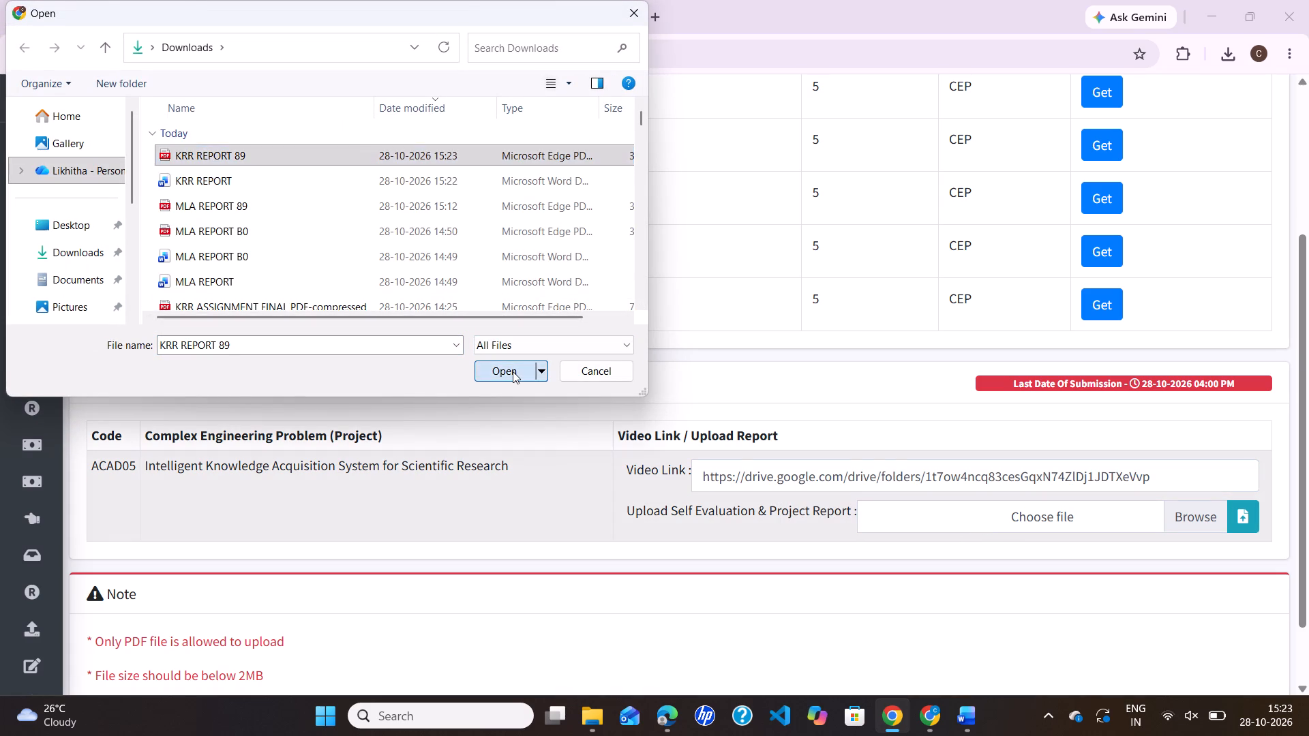
pyautogui.click(1237, 523)
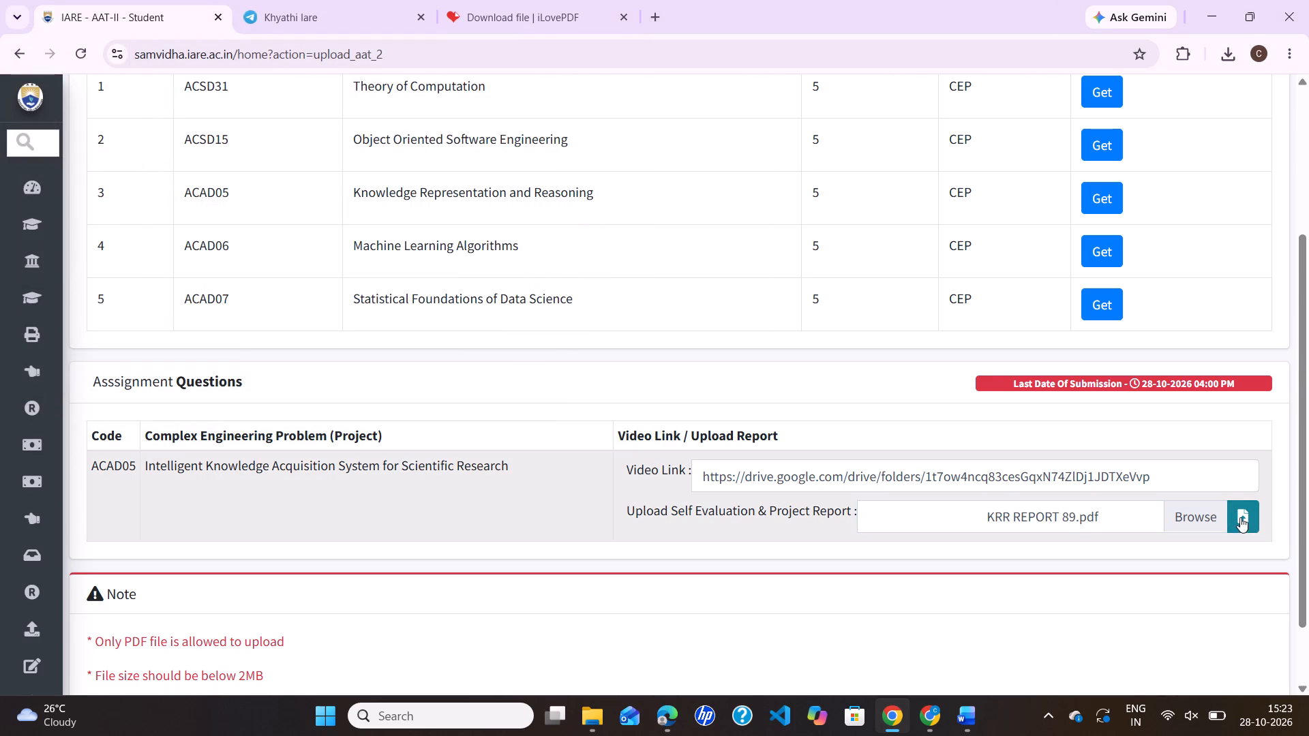
pyautogui.click(1241, 513)
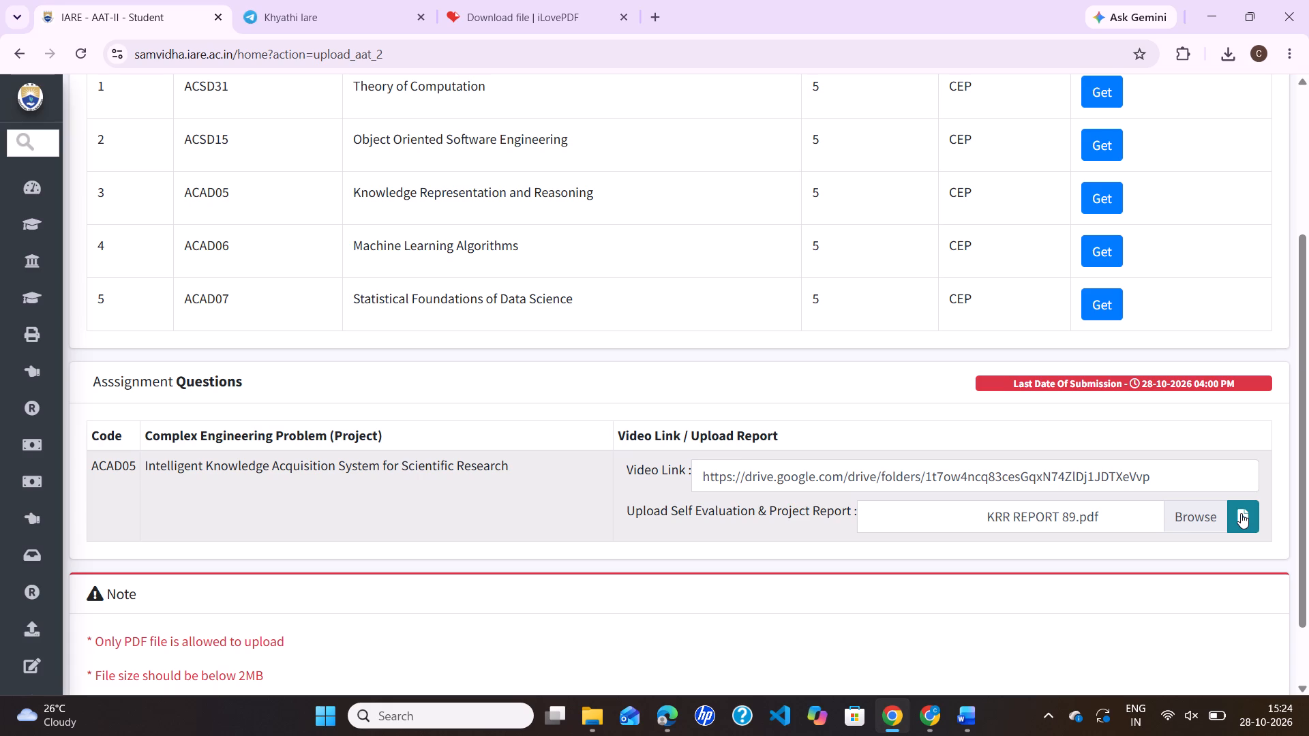
# In Chrome, submit KRR REPORT 89.pdf with its video link as the ACAD05 project report on the college portal.
pyautogui.click(1241, 511)
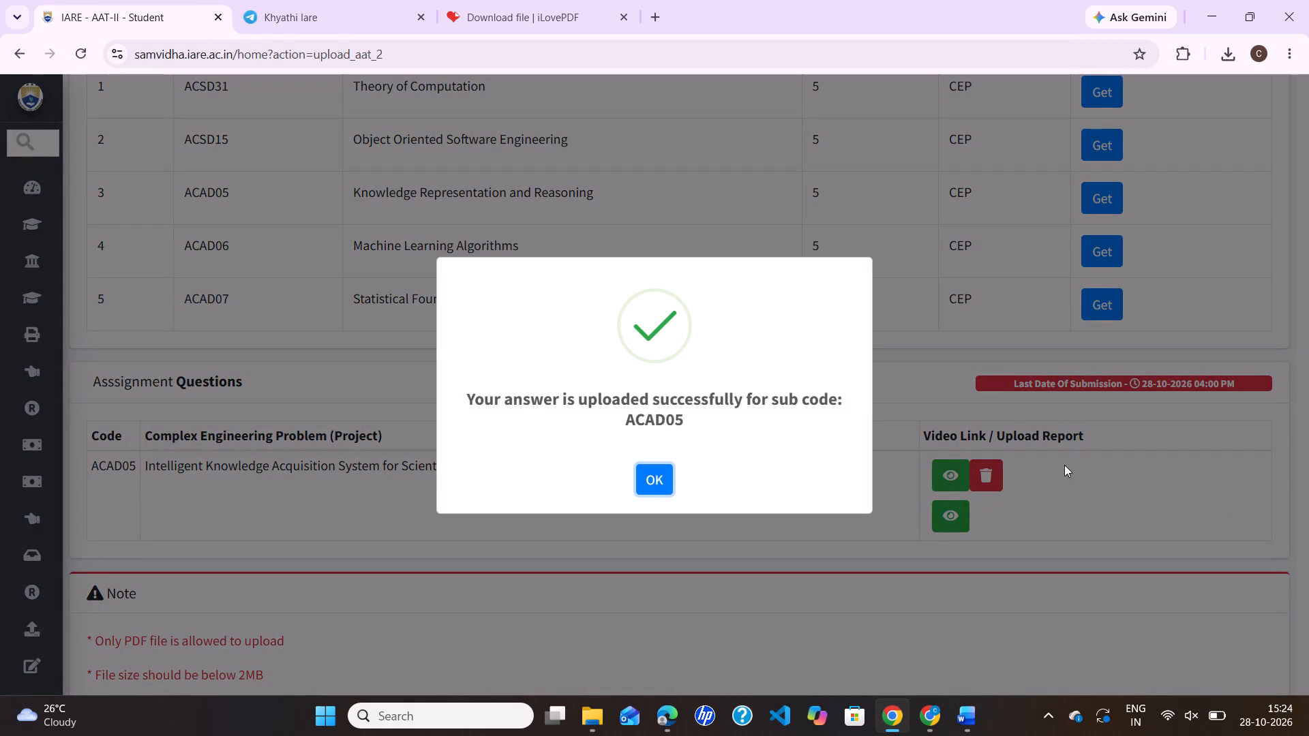
pyautogui.click(662, 489)
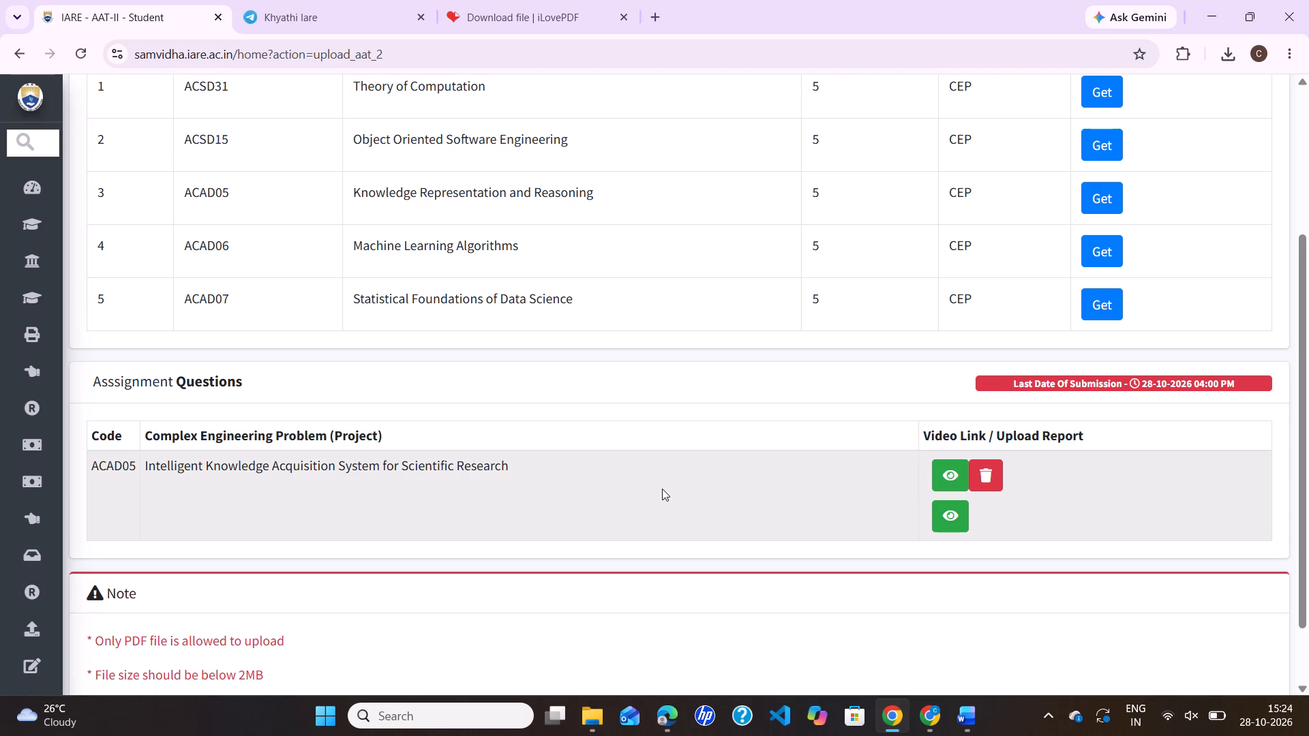
# Open the uploaded ACAD05 report from the portal and check its pages through to the References.
pyautogui.scroll(1, 452, 408)
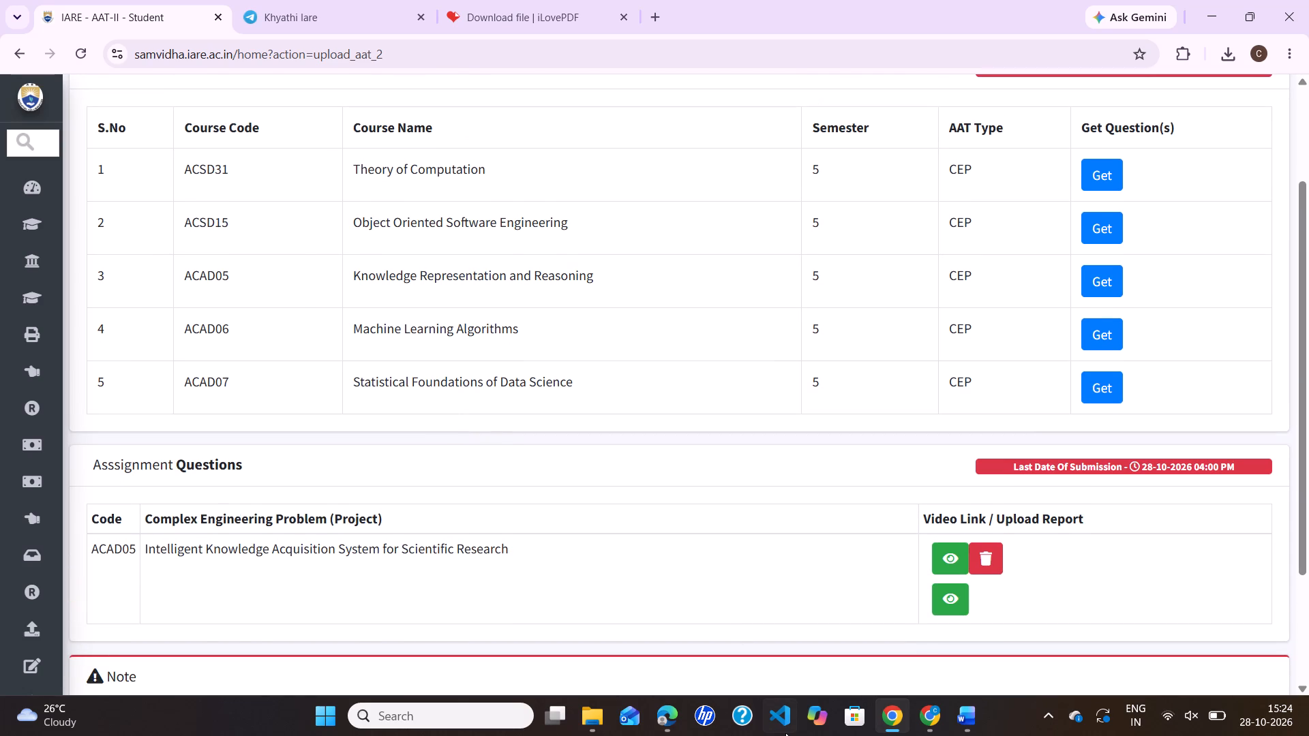
pyautogui.click(951, 602)
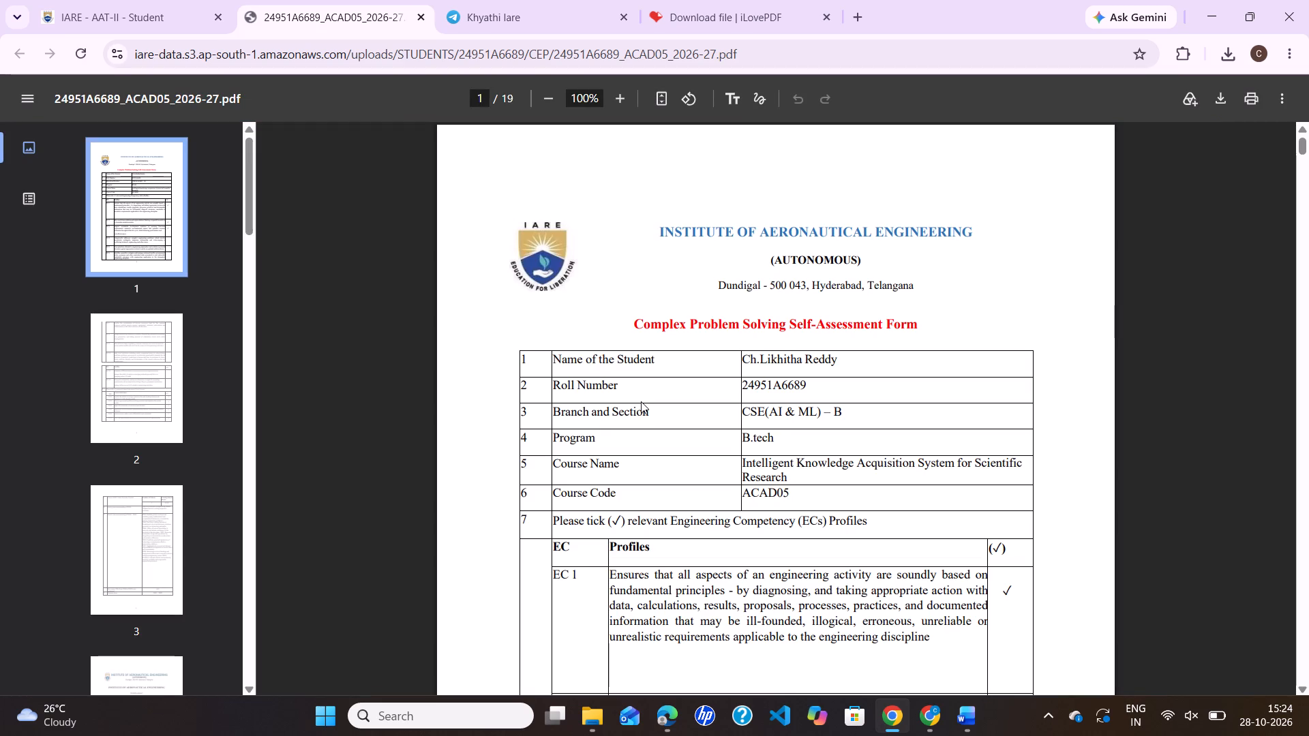
pyautogui.scroll(-20, 641, 401)
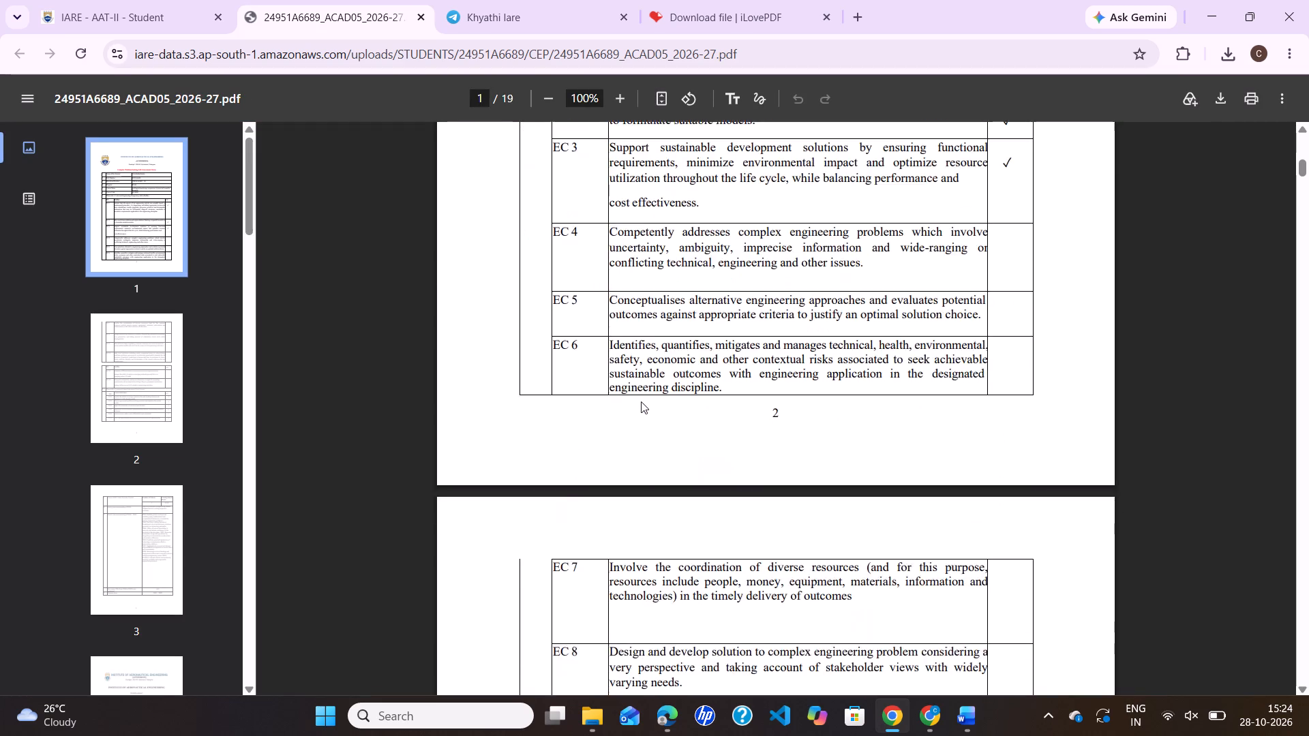
pyautogui.scroll(-20, 641, 401)
pyautogui.scroll(-20, 641, 401)
pyautogui.scroll(-2, 641, 401)
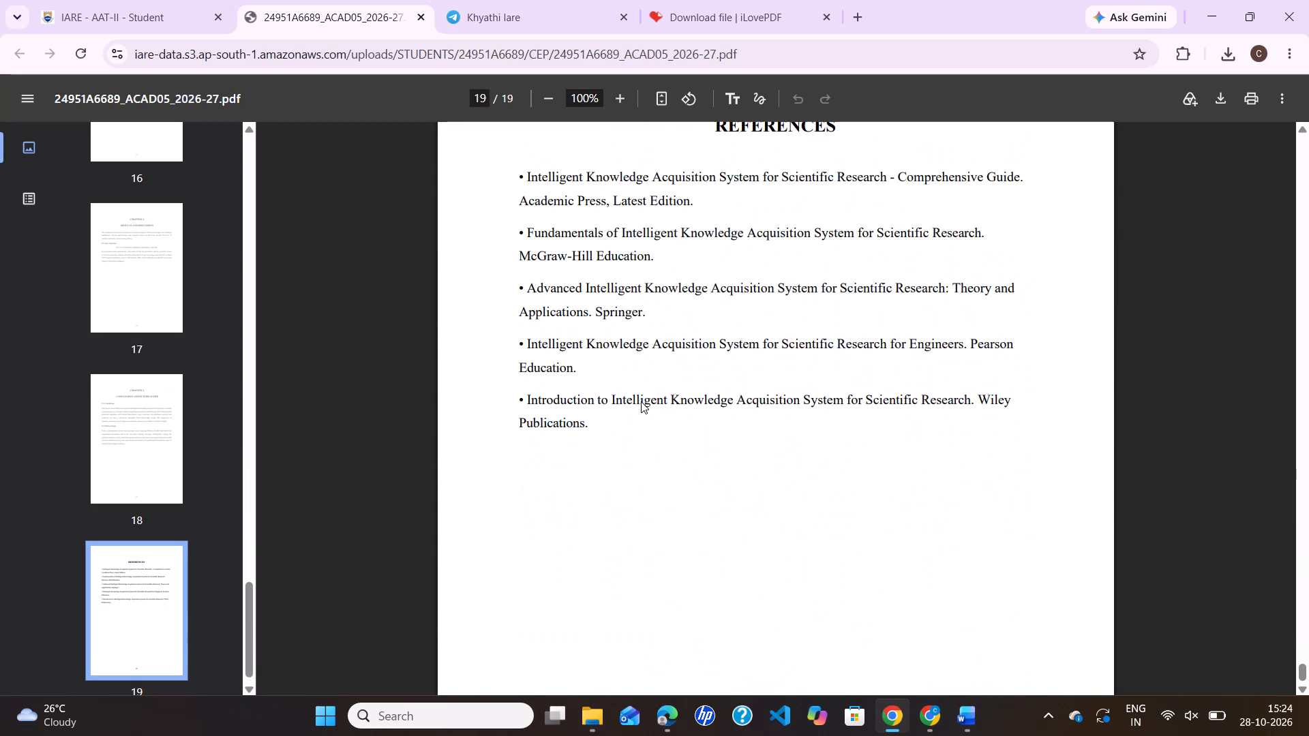
pyautogui.scroll(-6, 641, 401)
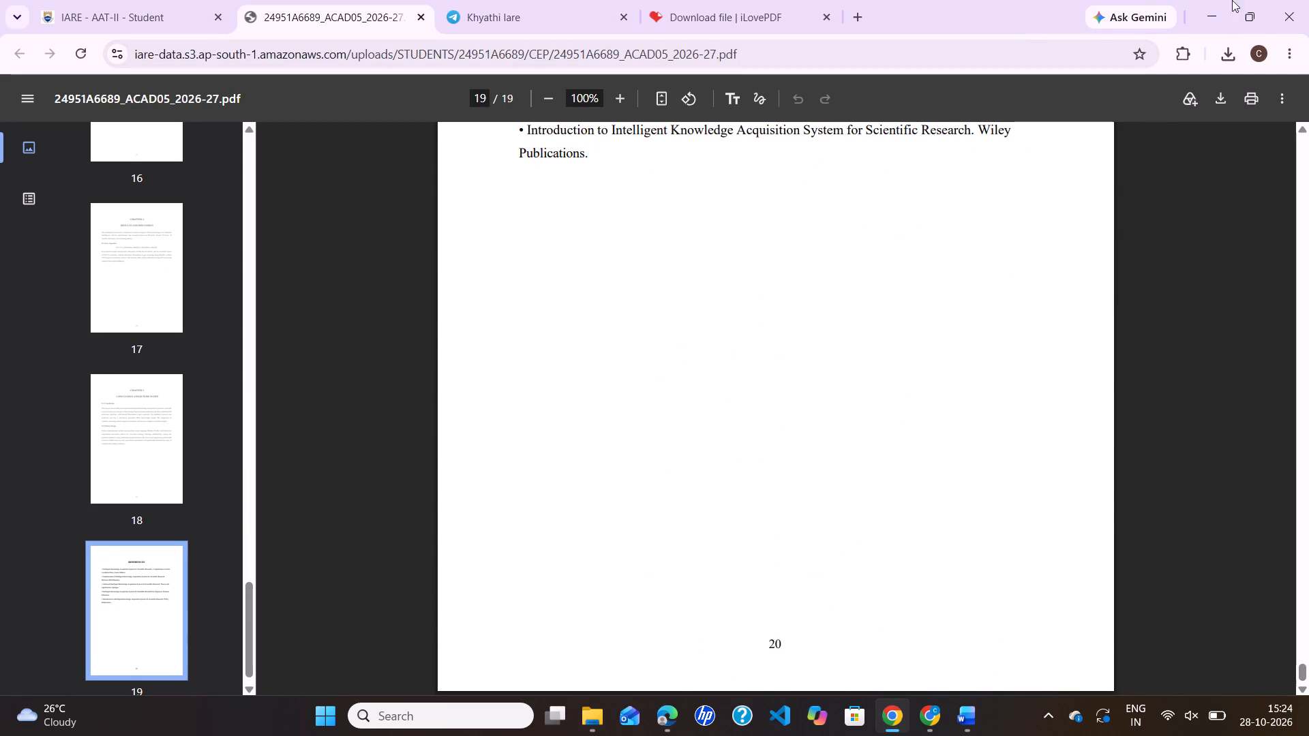
# Switch back to the KRR REPORT document in Word and replace the student's name in the Self-Assessment Form with the second student's name.
pyautogui.click(1203, 16)
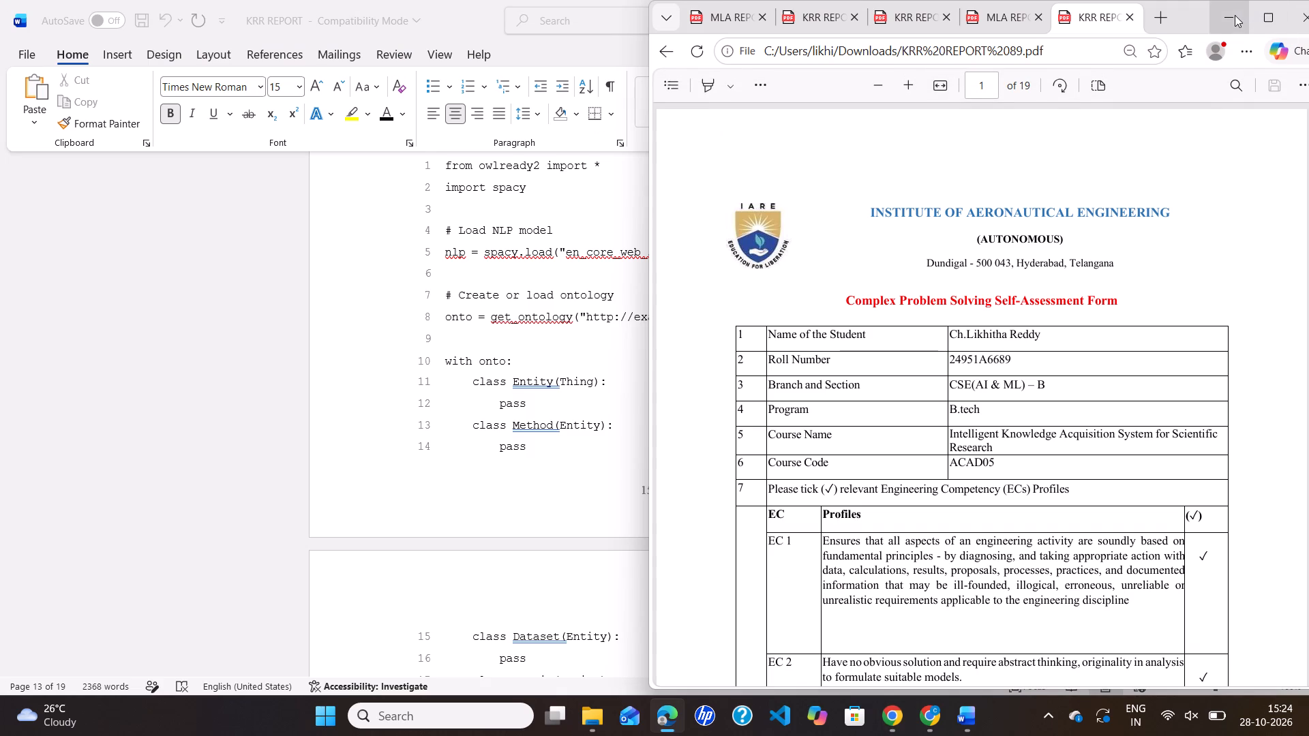
pyautogui.click(1235, 15)
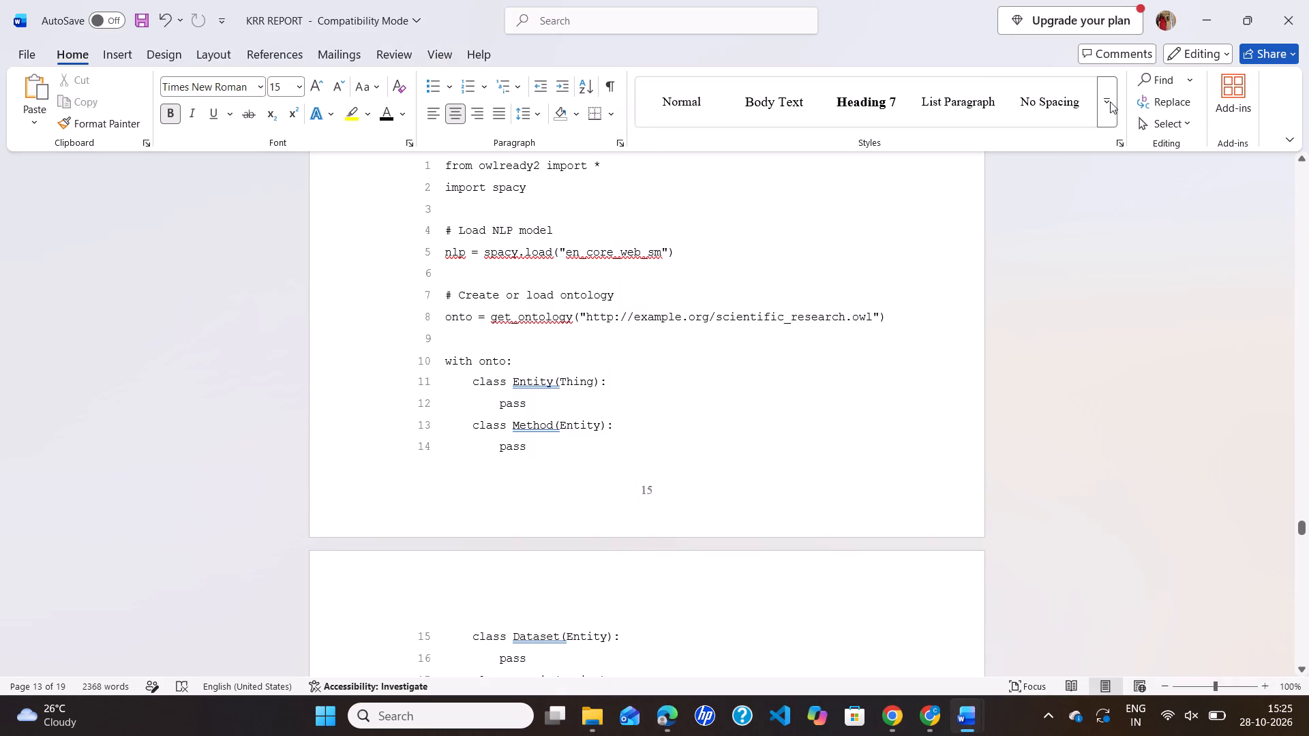
pyautogui.scroll(20, 912, 303)
pyautogui.scroll(16, 912, 303)
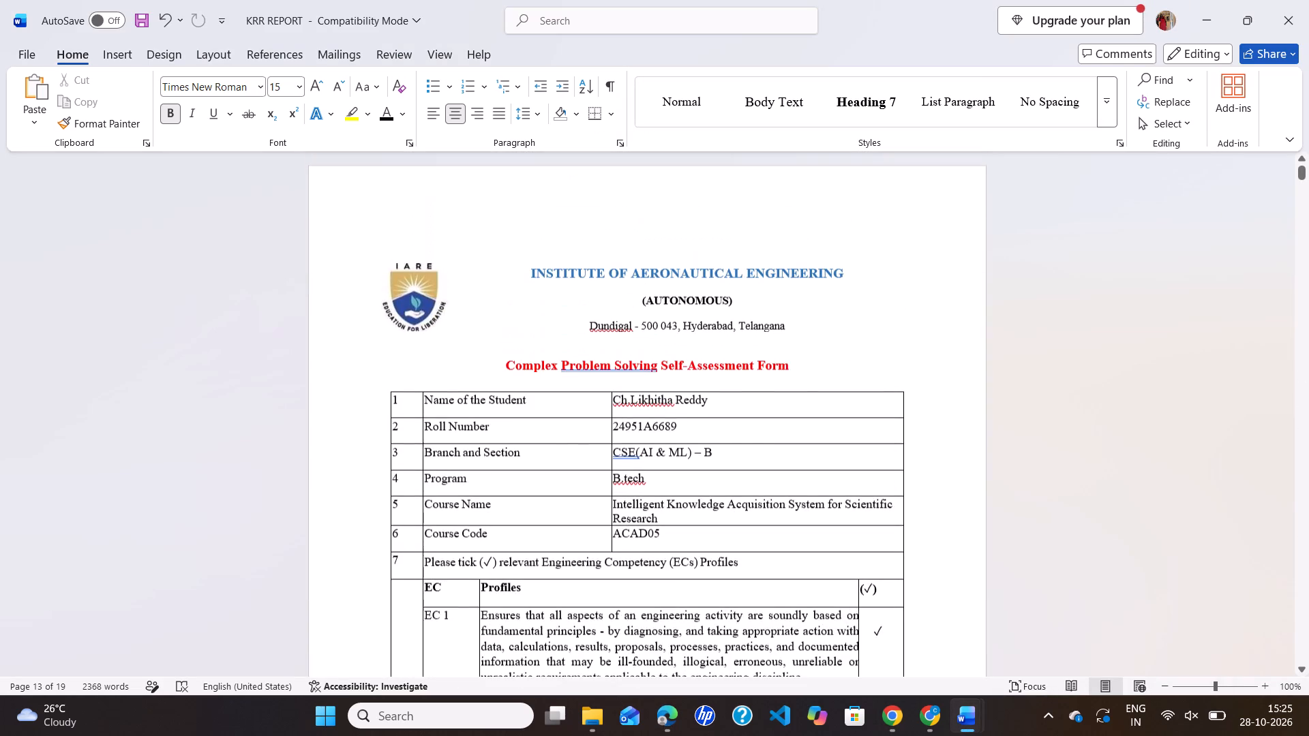
pyautogui.scroll(20, 912, 303)
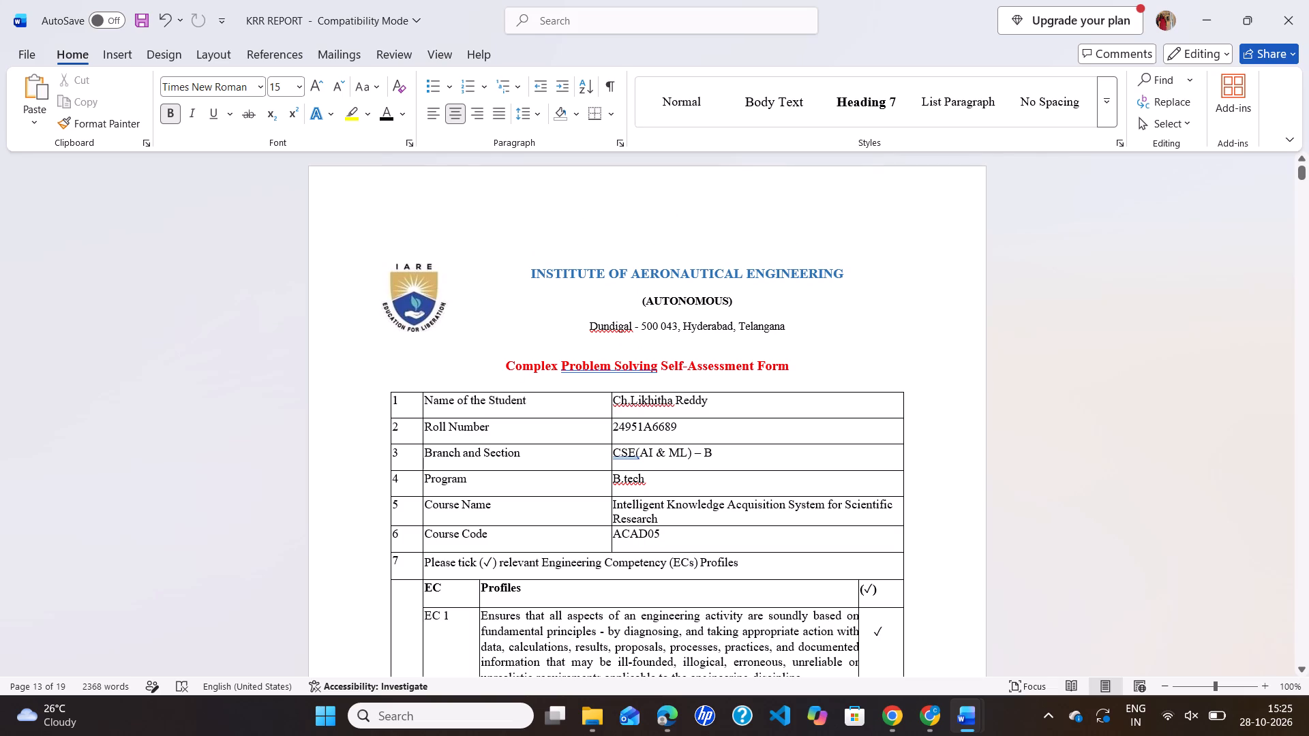
pyautogui.click(710, 402)
pyautogui.press('BackSpace')
pyautogui.press('BackSpace')
pyautogui.press('BackSpace')
pyautogui.press('BackSpace')
pyautogui.press('BackSpace')
pyautogui.press('BackSpace')
pyautogui.press('BackSpace')
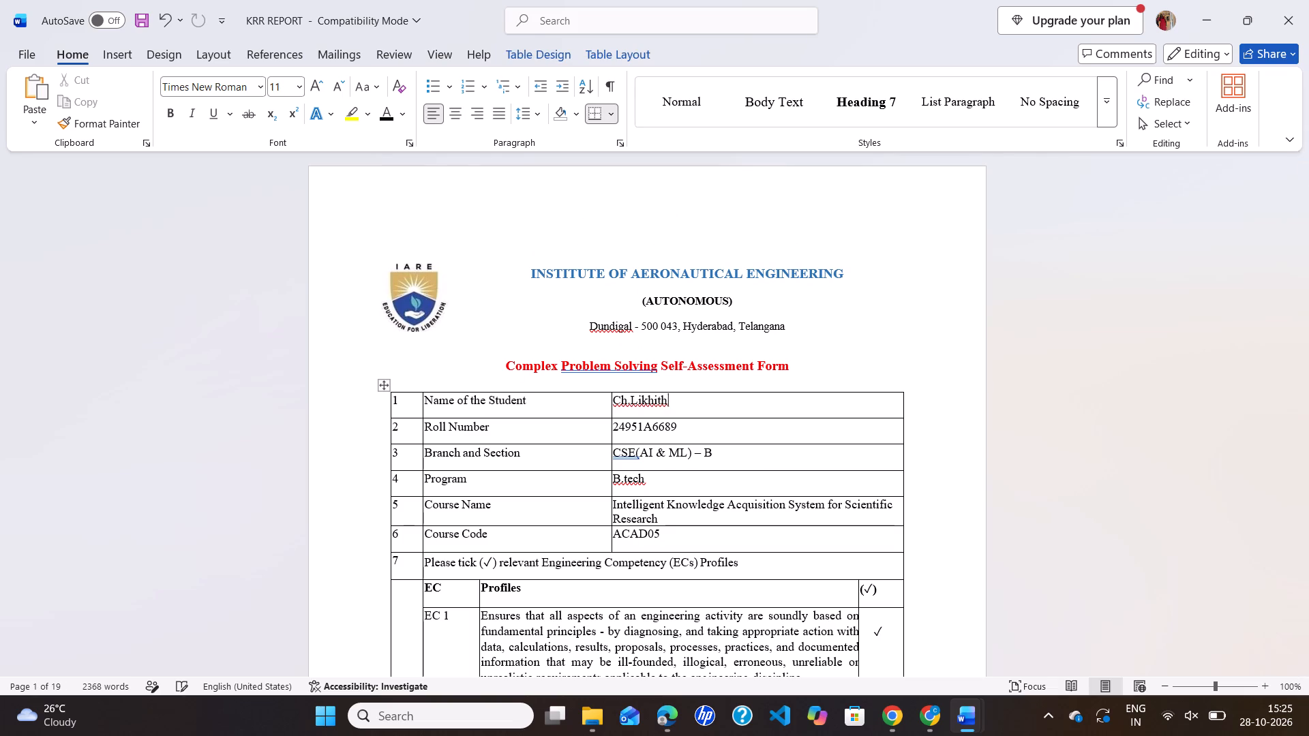
pyautogui.press('BackSpace')
pyautogui.press('BackSpace')
pyautogui.press('BackSpace')
pyautogui.press('BackSpace')
pyautogui.press('BackSpace')
pyautogui.press('BackSpace')
pyautogui.press('BackSpace')
pyautogui.press('BackSpace')
pyautogui.press('BackSpace')
pyautogui.press('BackSpace')
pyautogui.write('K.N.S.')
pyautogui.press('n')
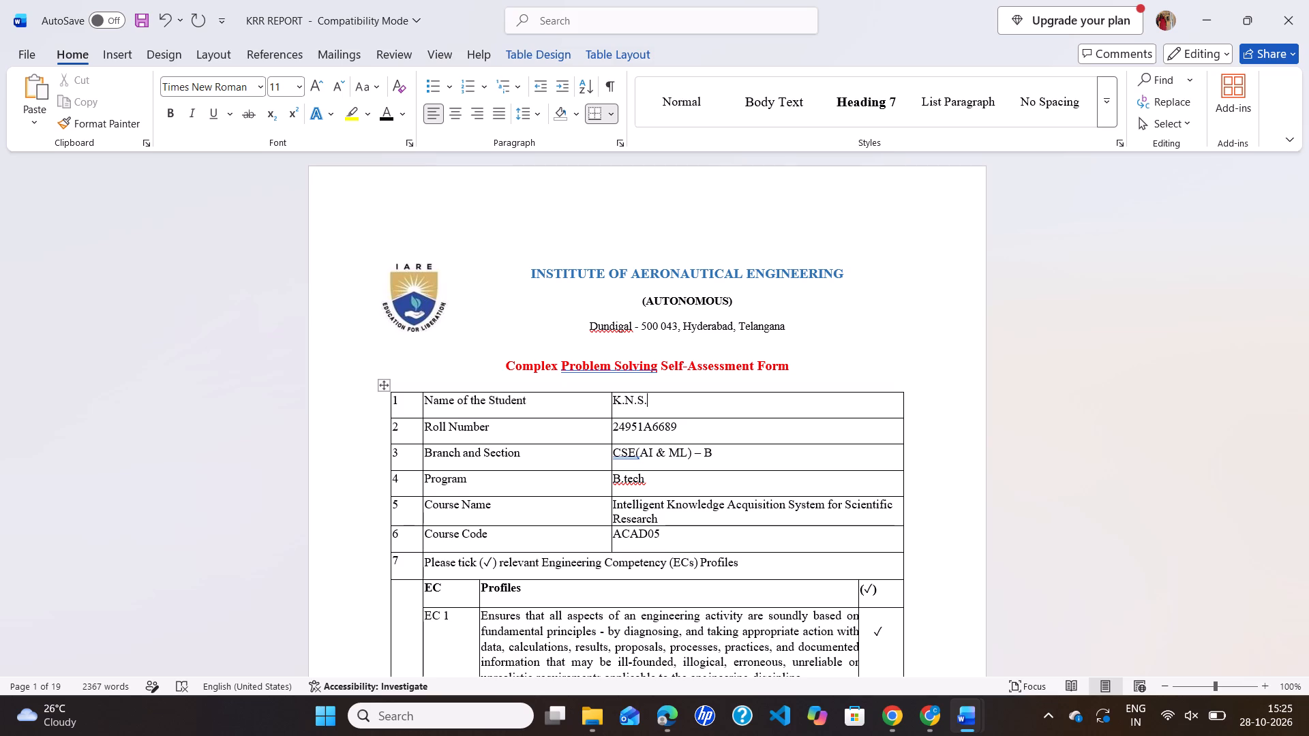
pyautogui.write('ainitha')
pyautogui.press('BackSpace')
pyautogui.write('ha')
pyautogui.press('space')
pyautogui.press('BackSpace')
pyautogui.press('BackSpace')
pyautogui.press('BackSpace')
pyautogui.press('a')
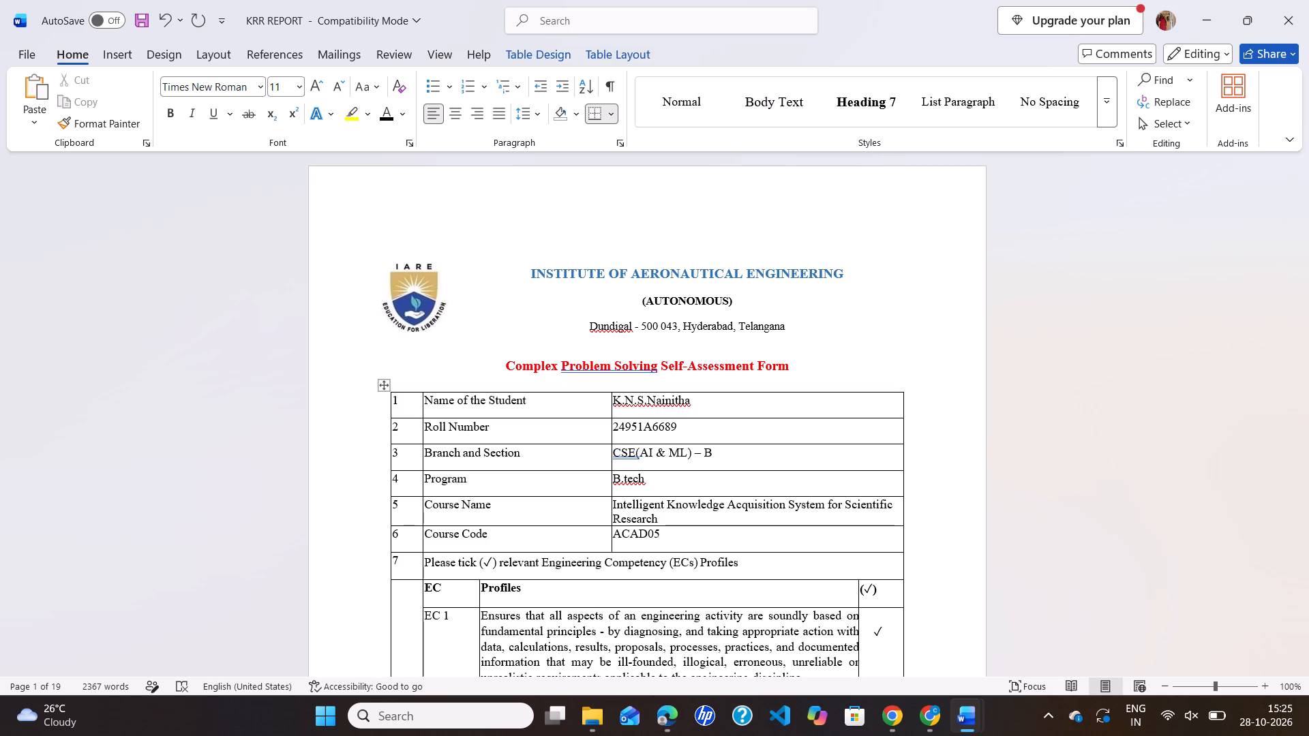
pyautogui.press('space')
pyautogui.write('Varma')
# Change the ending of the form's roll number to B0 and the section after CSE(AI & ML) to A.
pyautogui.click(707, 429)
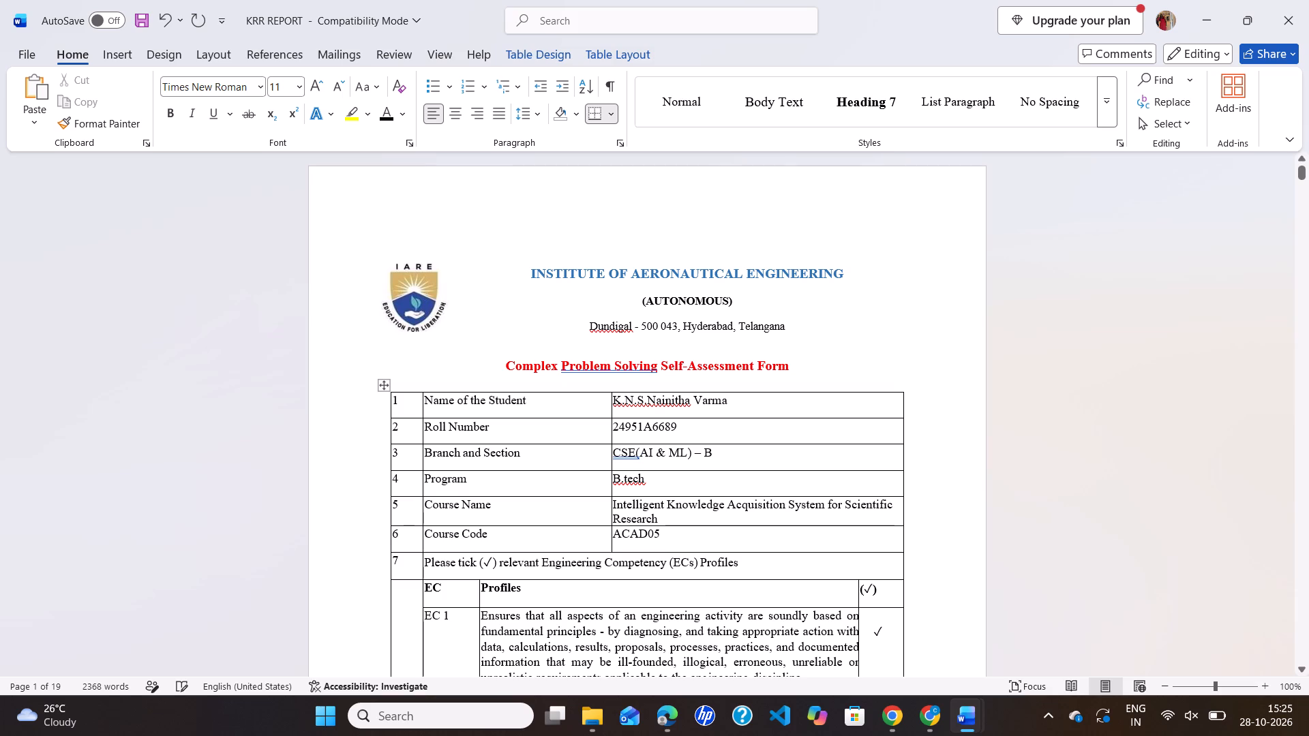
pyautogui.press('BackSpace')
pyautogui.press('BackSpace')
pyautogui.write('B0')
pyautogui.click(712, 453)
pyautogui.press('BackSpace')
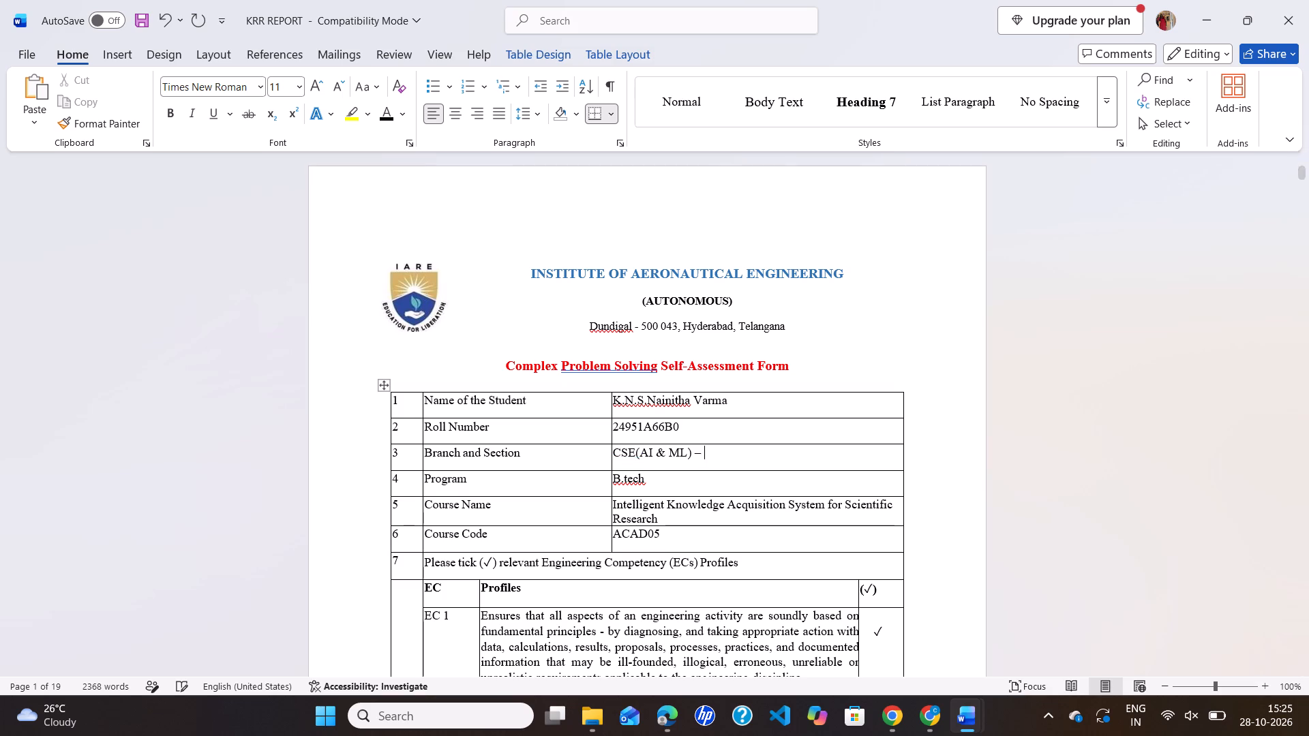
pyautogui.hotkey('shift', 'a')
# Replace the student's name below "By" on the project report's title page with the second student's name.
pyautogui.scroll(-3, 674, 538)
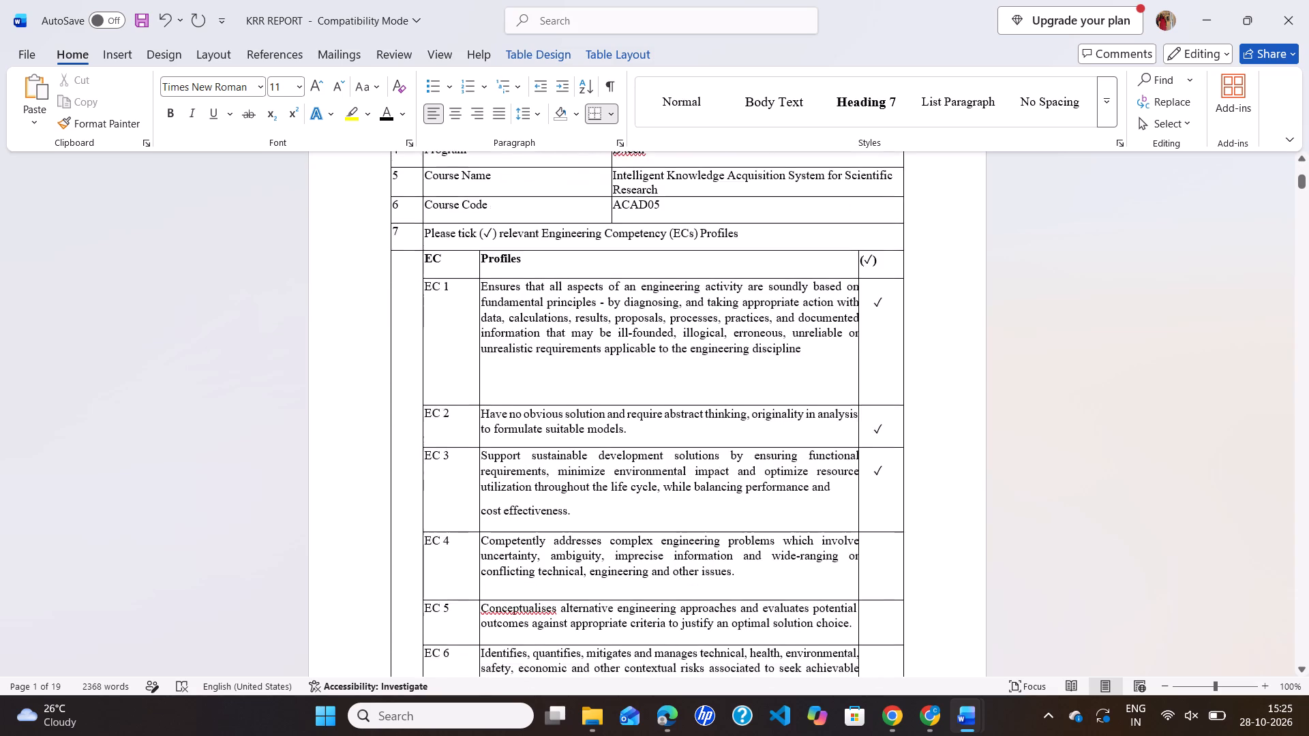
pyautogui.scroll(-3, 674, 538)
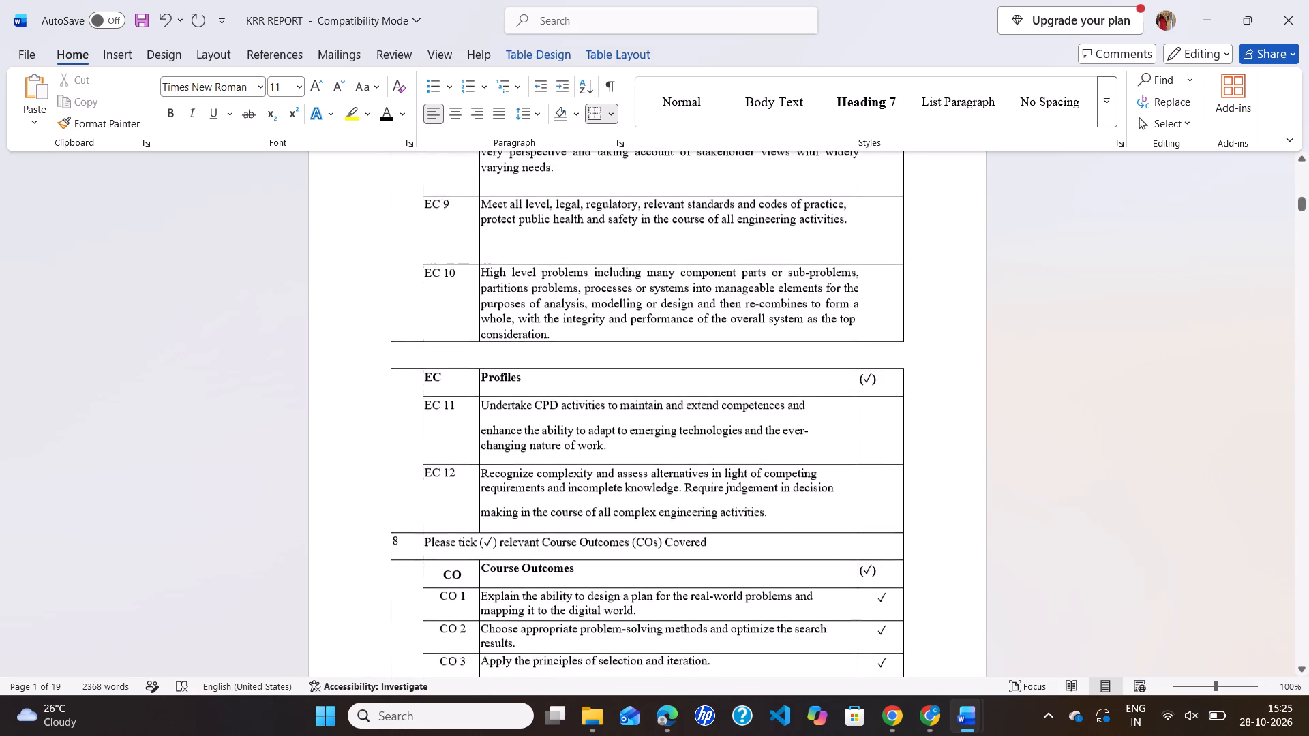
pyautogui.scroll(-3, 674, 538)
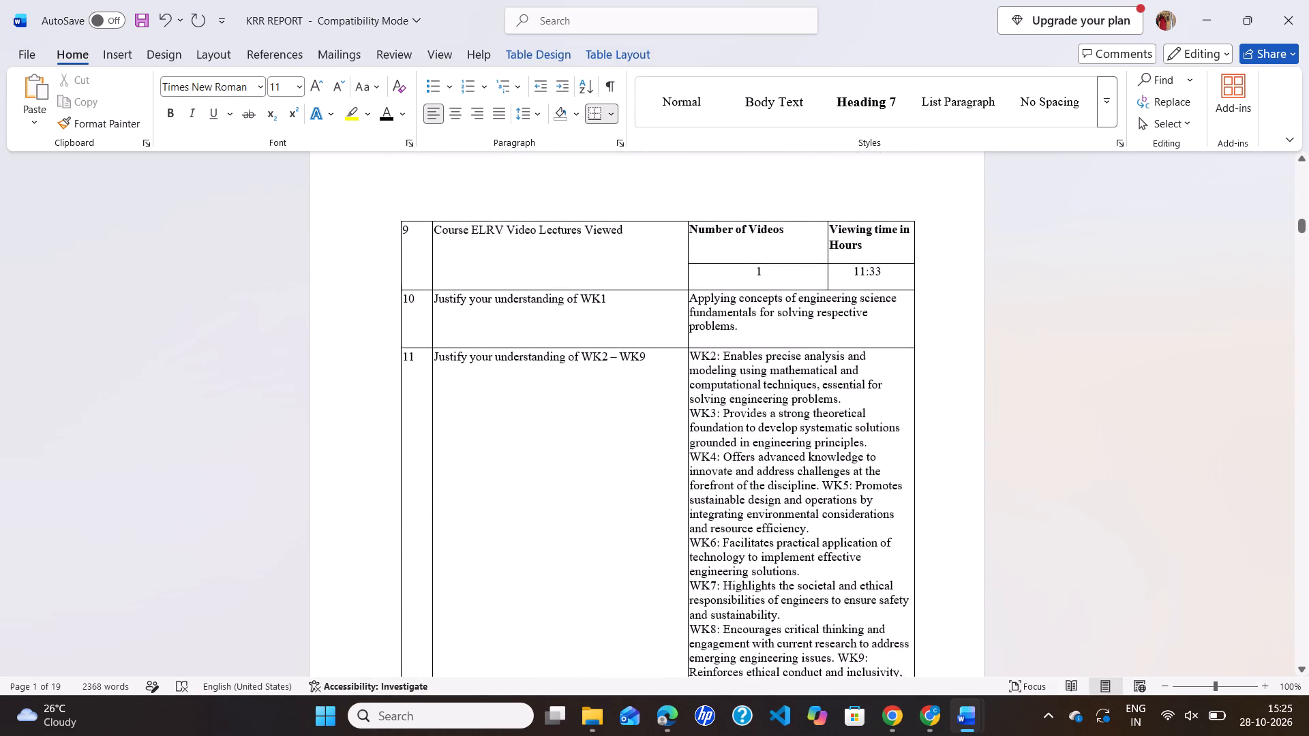
pyautogui.scroll(-4, 674, 538)
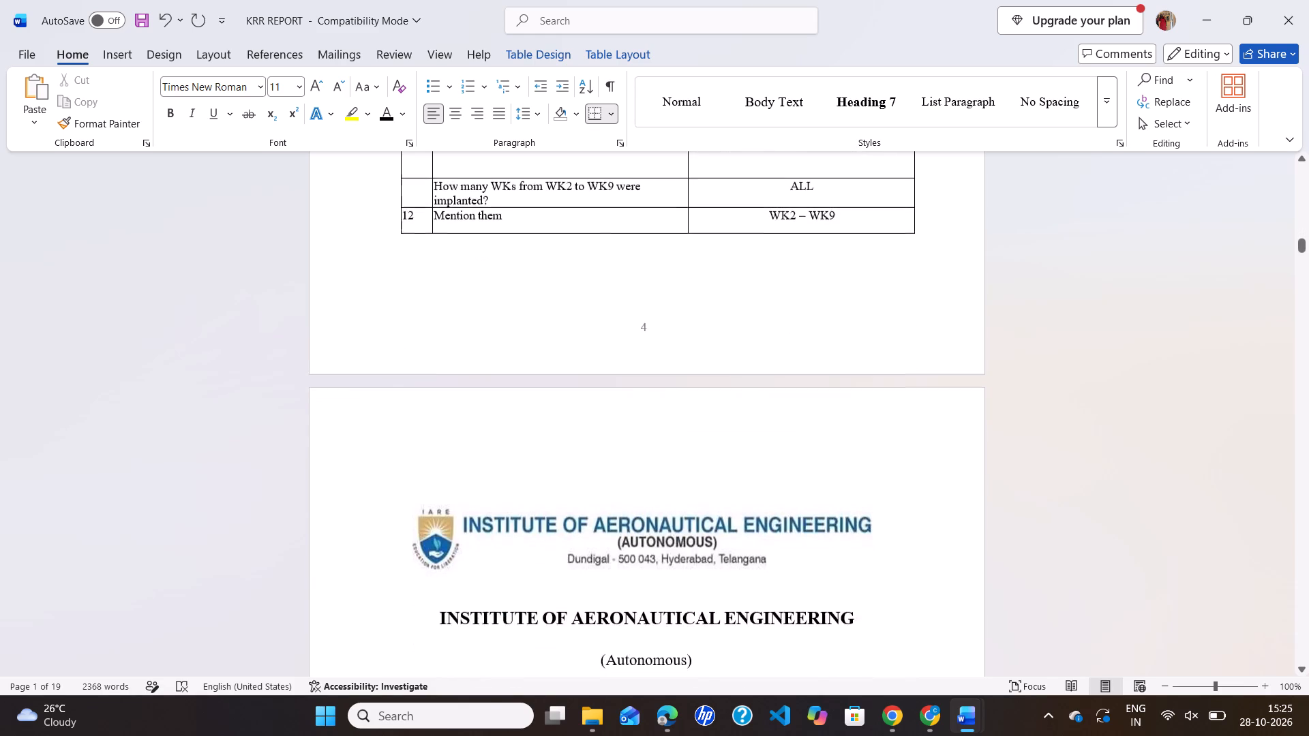
pyautogui.scroll(-3, 674, 538)
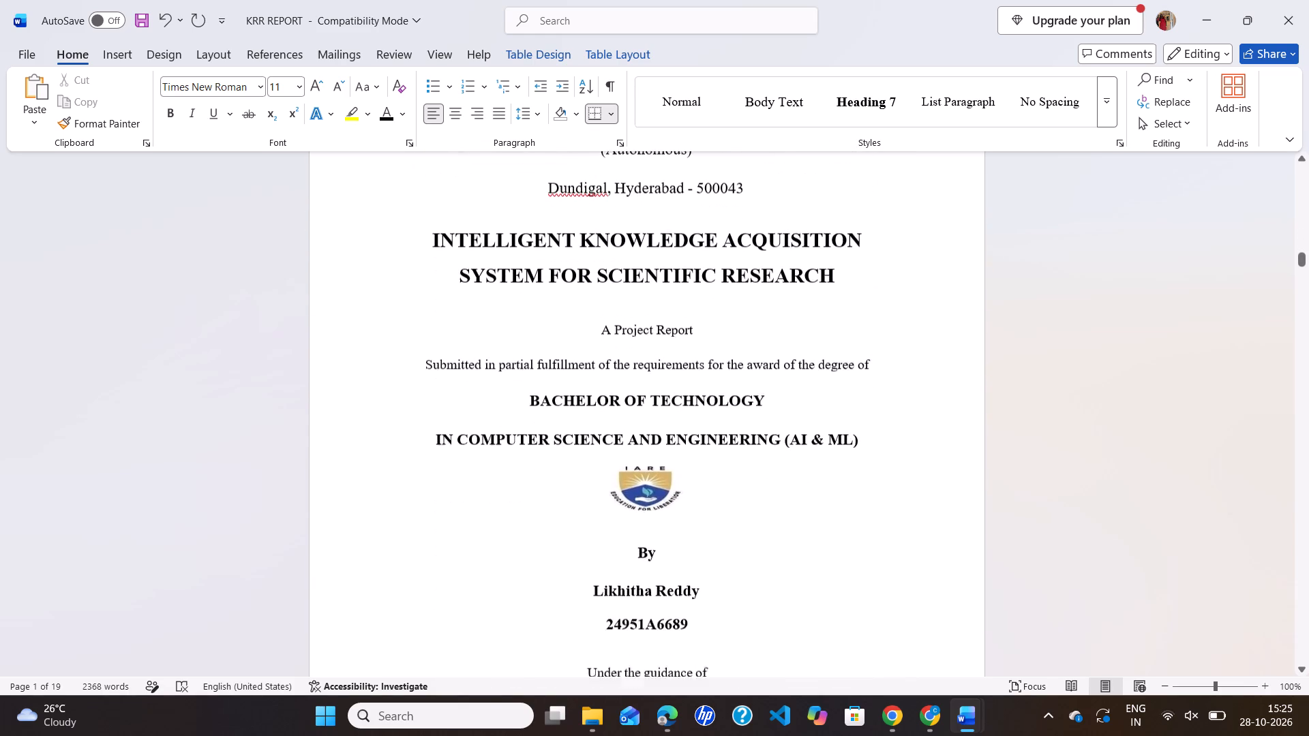
pyautogui.scroll(-1, 674, 538)
pyautogui.click(689, 449)
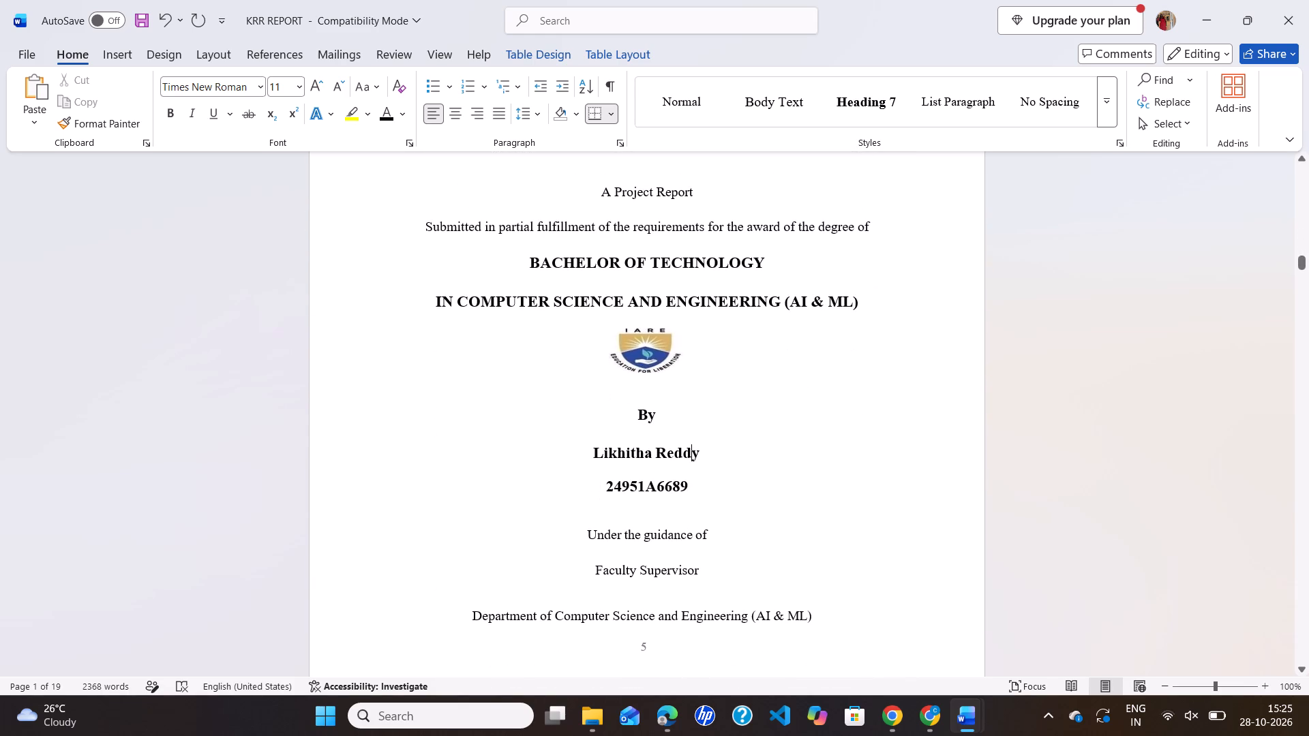
pyautogui.press('BackSpace')
pyautogui.press('BackSpace')
pyautogui.press('BackSpace')
pyautogui.press('BackSpace')
pyautogui.press('BackSpace')
pyautogui.press('BackSpace')
pyautogui.press('BackSpace')
pyautogui.press('BackSpace')
pyautogui.press('BackSpace')
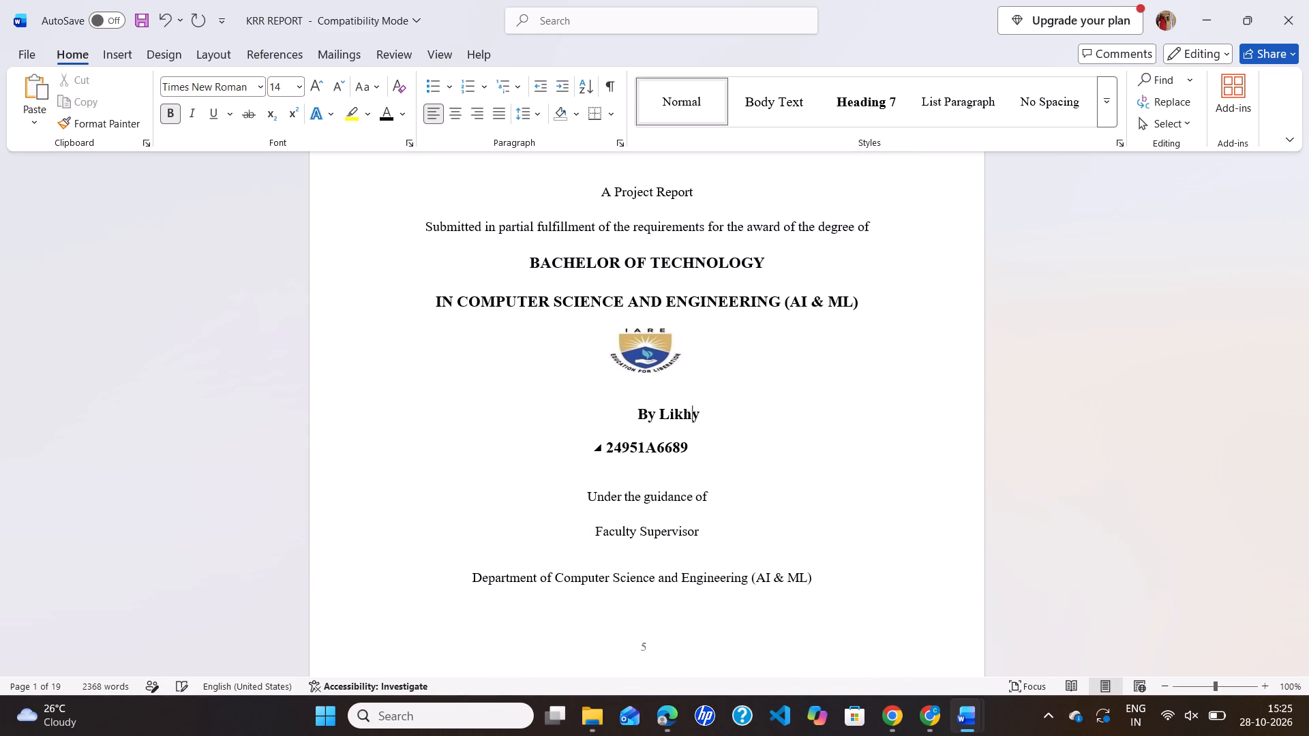
pyautogui.press('BackSpace')
pyautogui.press('BackSpace')
pyautogui.press('BackSpace')
pyautogui.press('BackSpace')
pyautogui.press('Return')
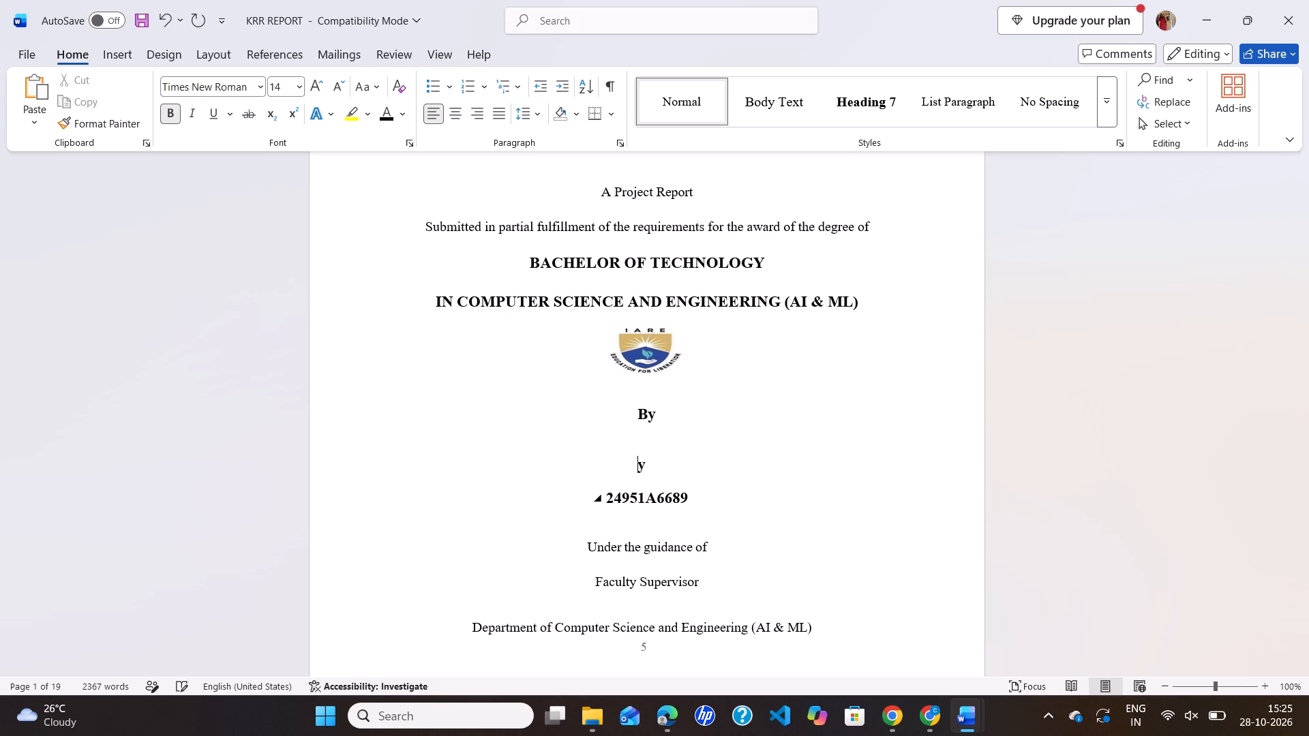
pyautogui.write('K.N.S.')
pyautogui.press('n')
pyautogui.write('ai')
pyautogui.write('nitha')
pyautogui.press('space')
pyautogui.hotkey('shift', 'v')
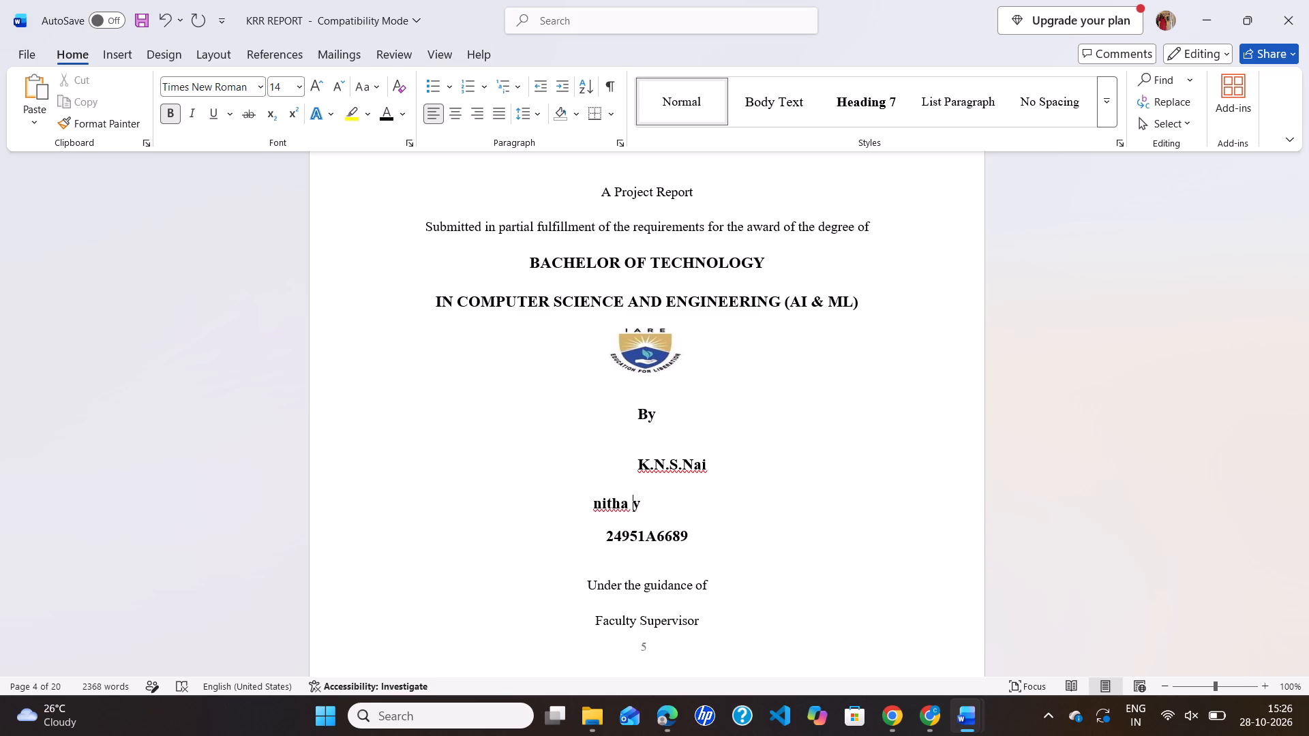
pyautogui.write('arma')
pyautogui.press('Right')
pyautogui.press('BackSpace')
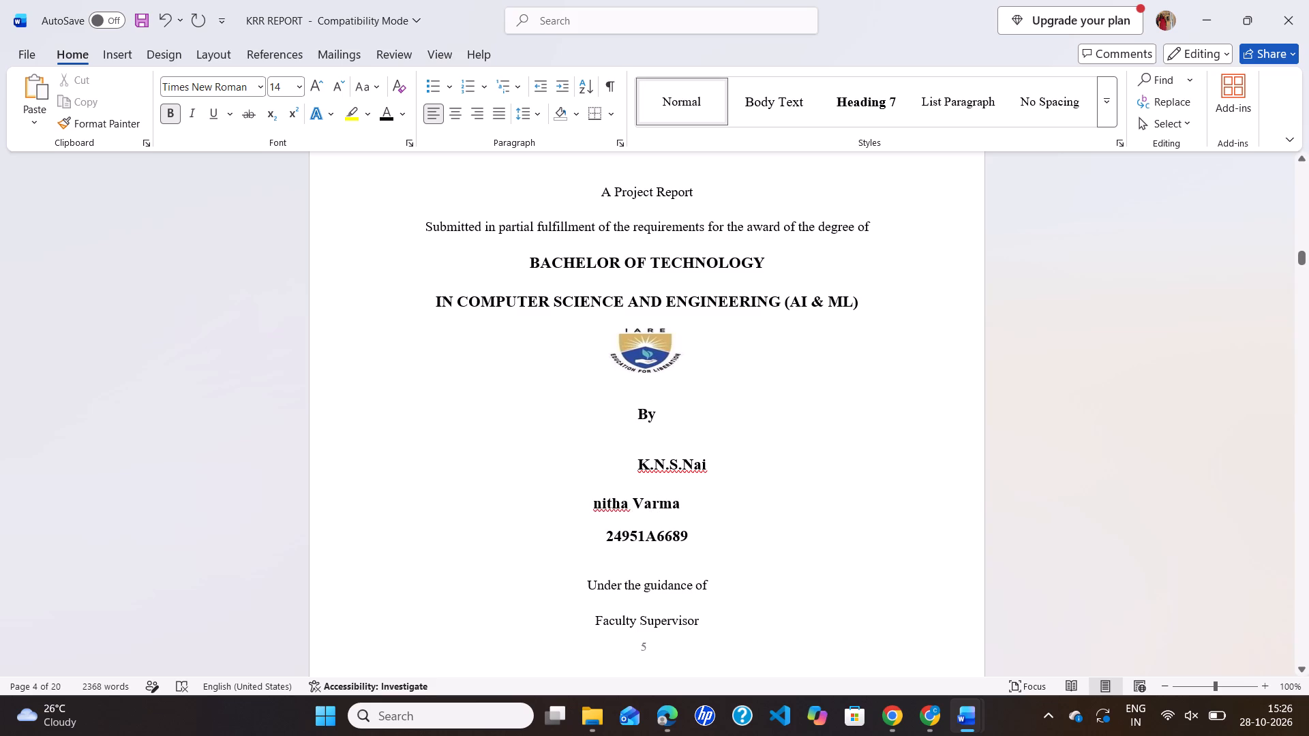
# Set the font size of the student's name on the title page to 13.
pyautogui.click(640, 464)
pyautogui.moveTo(640, 464); pyautogui.dragTo(695, 492)
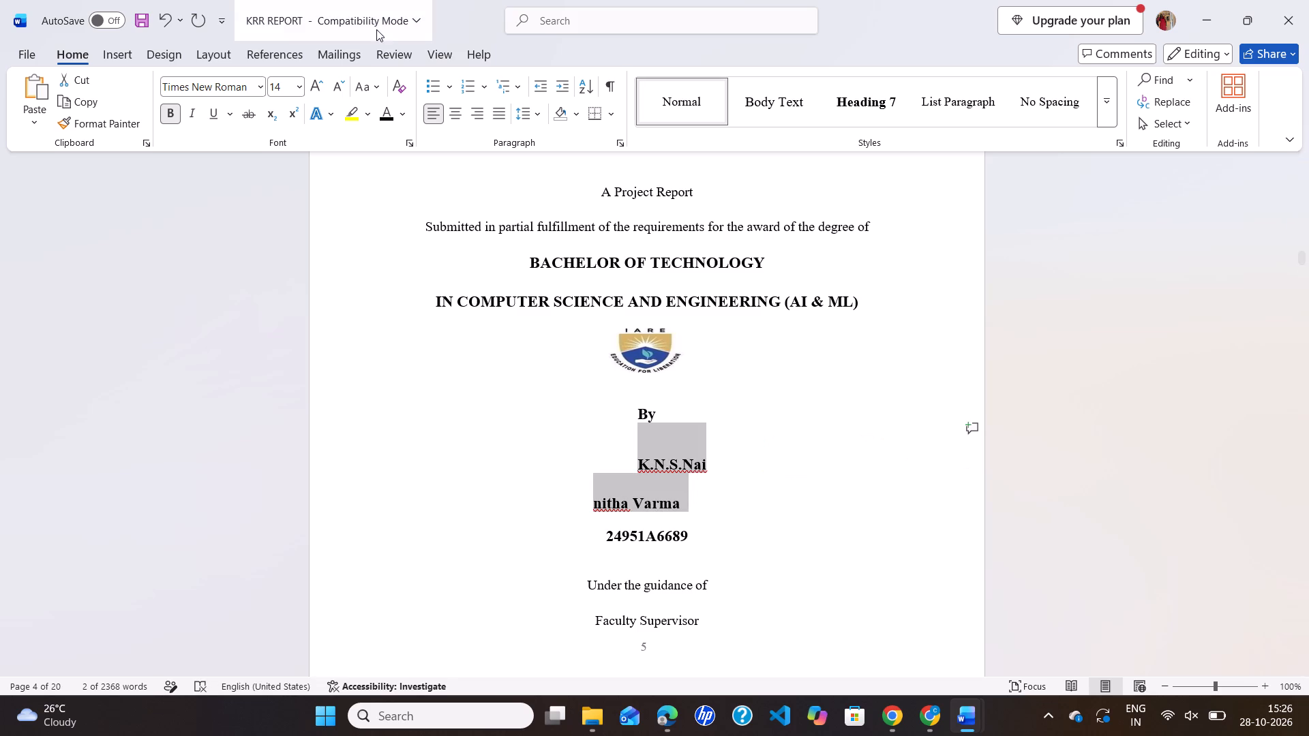
pyautogui.click(298, 89)
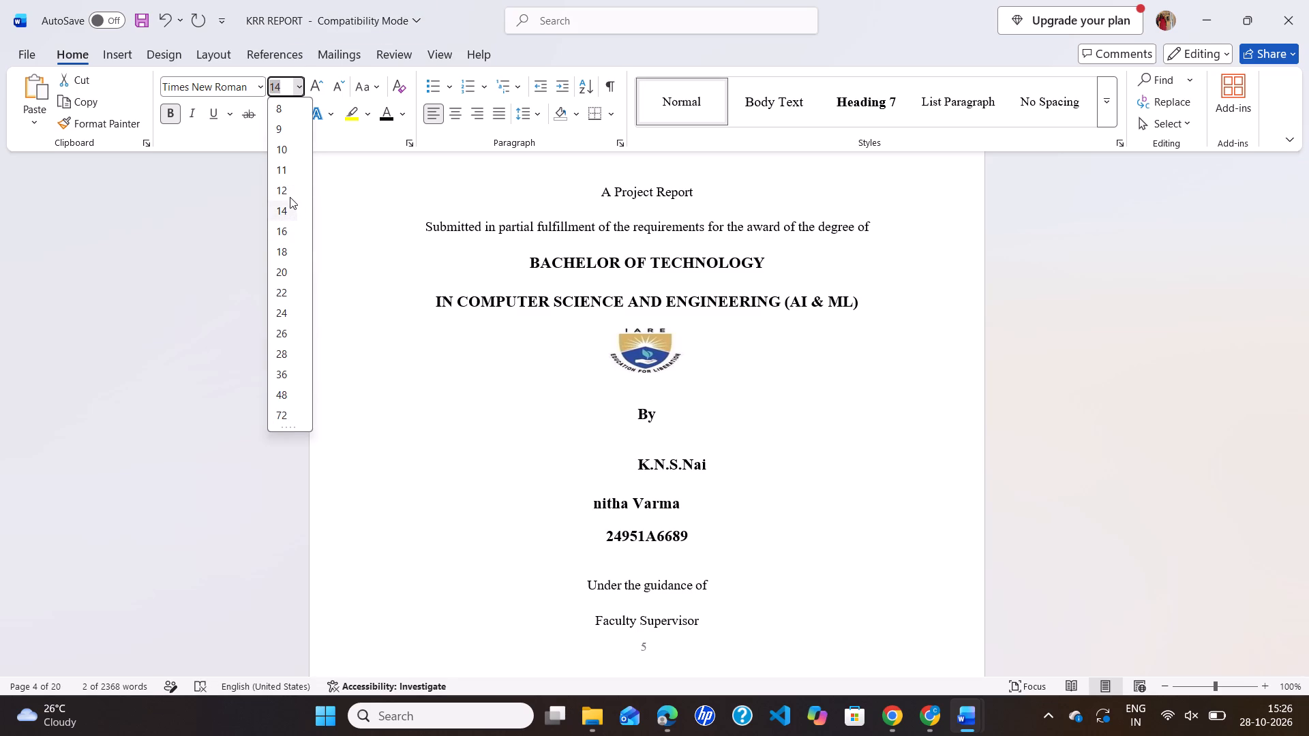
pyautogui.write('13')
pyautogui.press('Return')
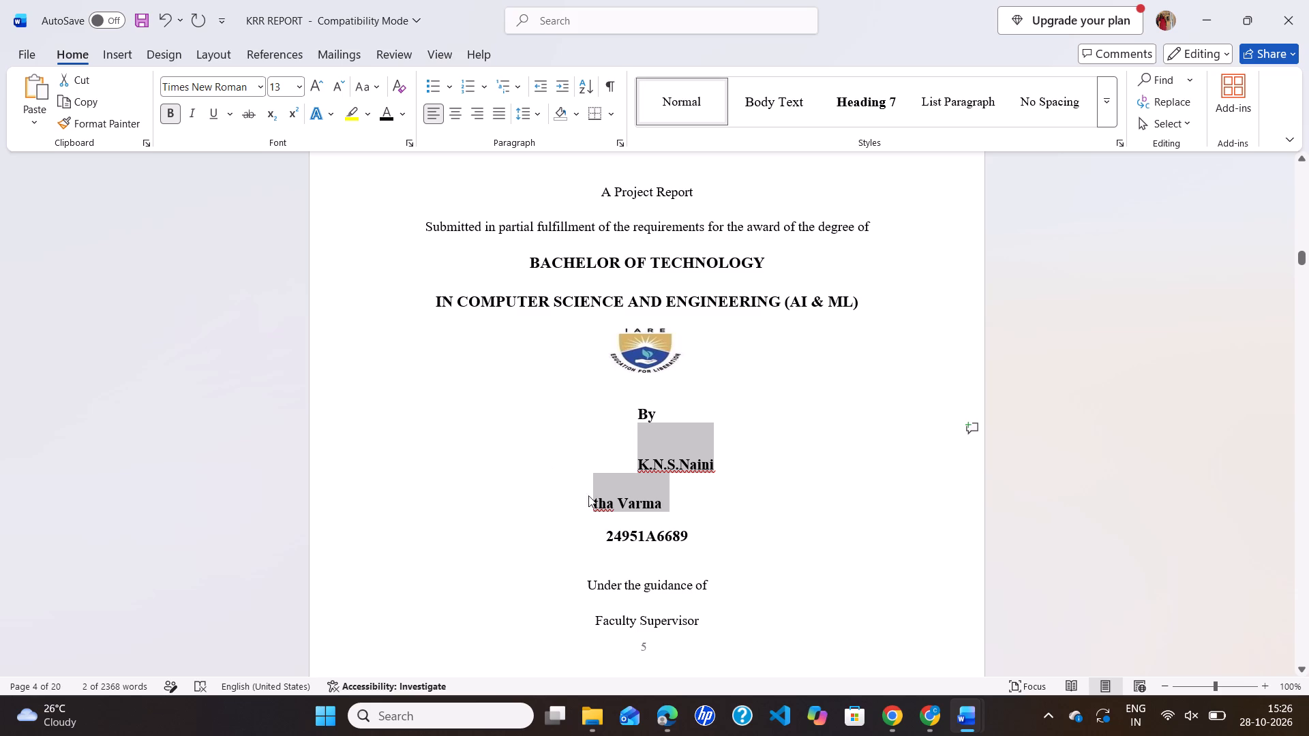
pyautogui.click(718, 493)
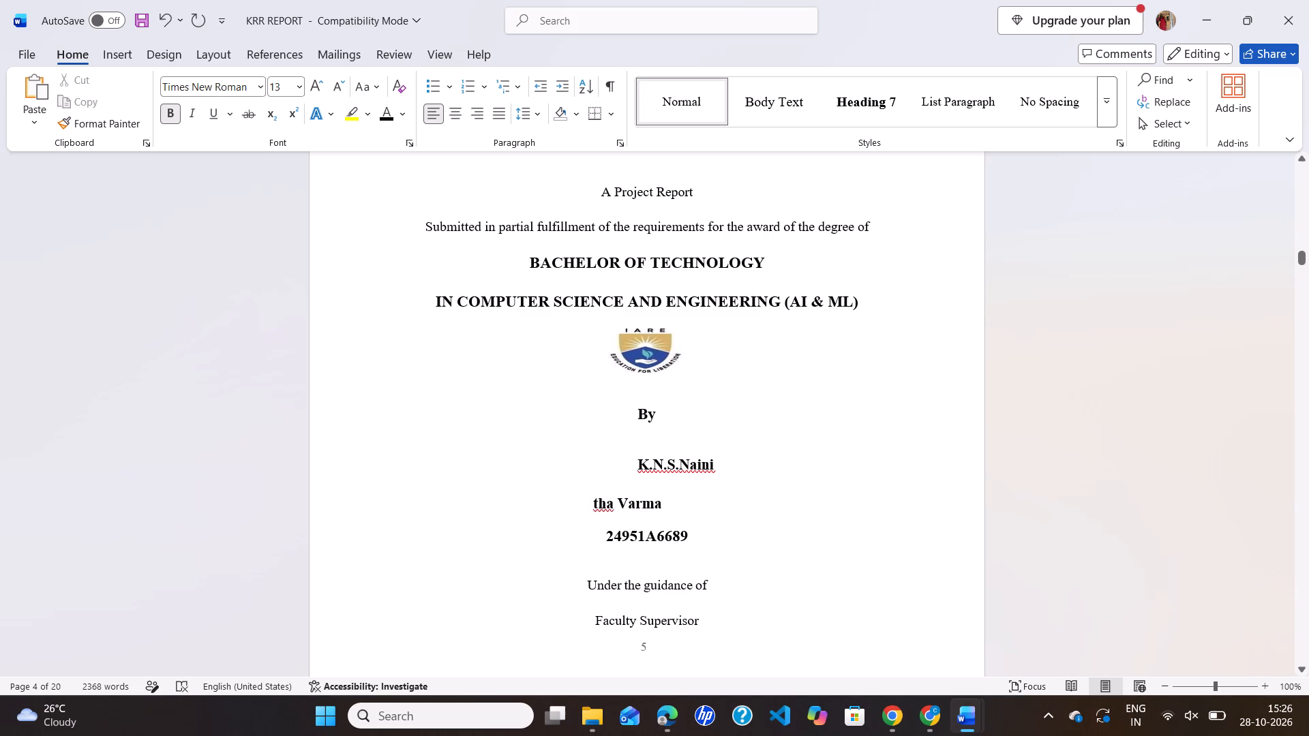
# Delete the split initials and first name on the title page and re-enter them before the surname on one line.
pyautogui.click(596, 506)
pyautogui.press('Left')
pyautogui.press('BackSpace')
pyautogui.press('BackSpace')
pyautogui.press('BackSpace')
pyautogui.press('BackSpace')
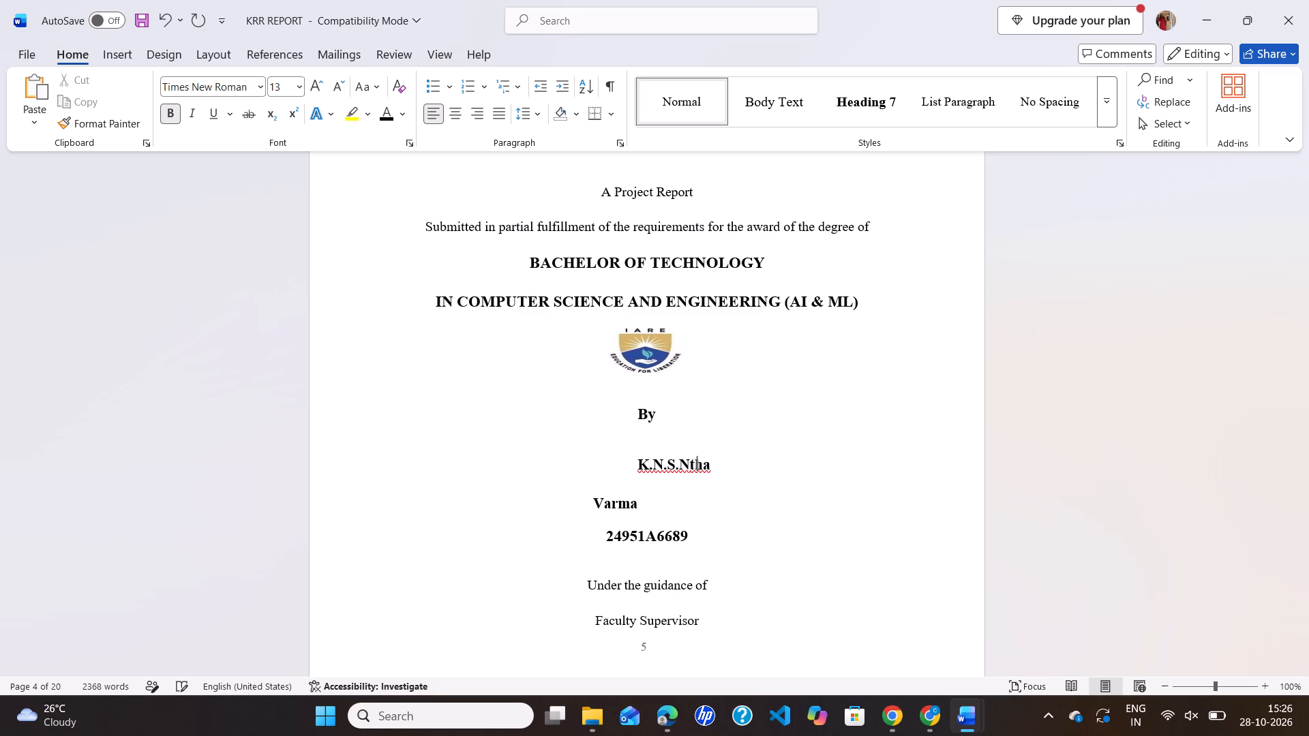
pyautogui.press('BackSpace')
pyautogui.press('BackSpace')
pyautogui.press('BackSpace')
pyautogui.press('BackSpace')
pyautogui.press('BackSpace')
pyautogui.press('BackSpace')
pyautogui.press('BackSpace')
pyautogui.press('BackSpace')
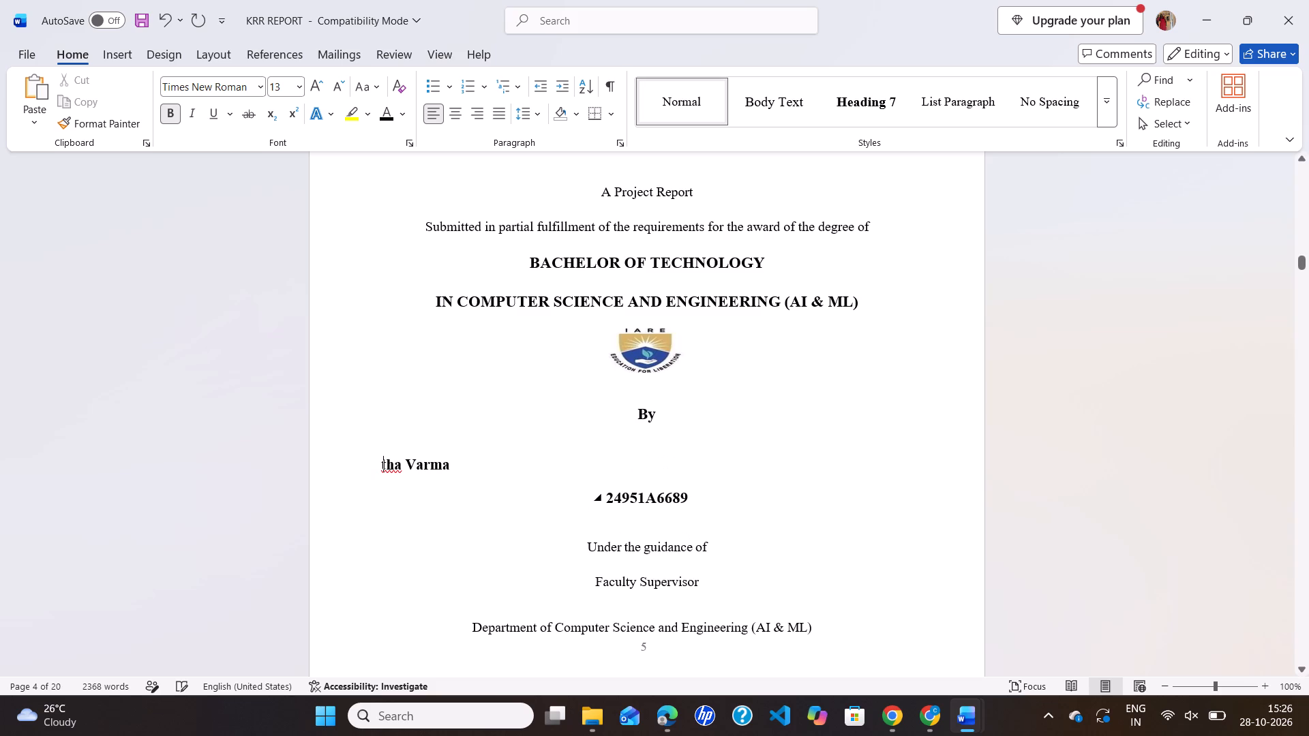
pyautogui.press('Right')
pyautogui.press('Right')
pyautogui.press('Right')
pyautogui.press('BackSpace')
pyautogui.press('BackSpace')
pyautogui.press('BackSpace')
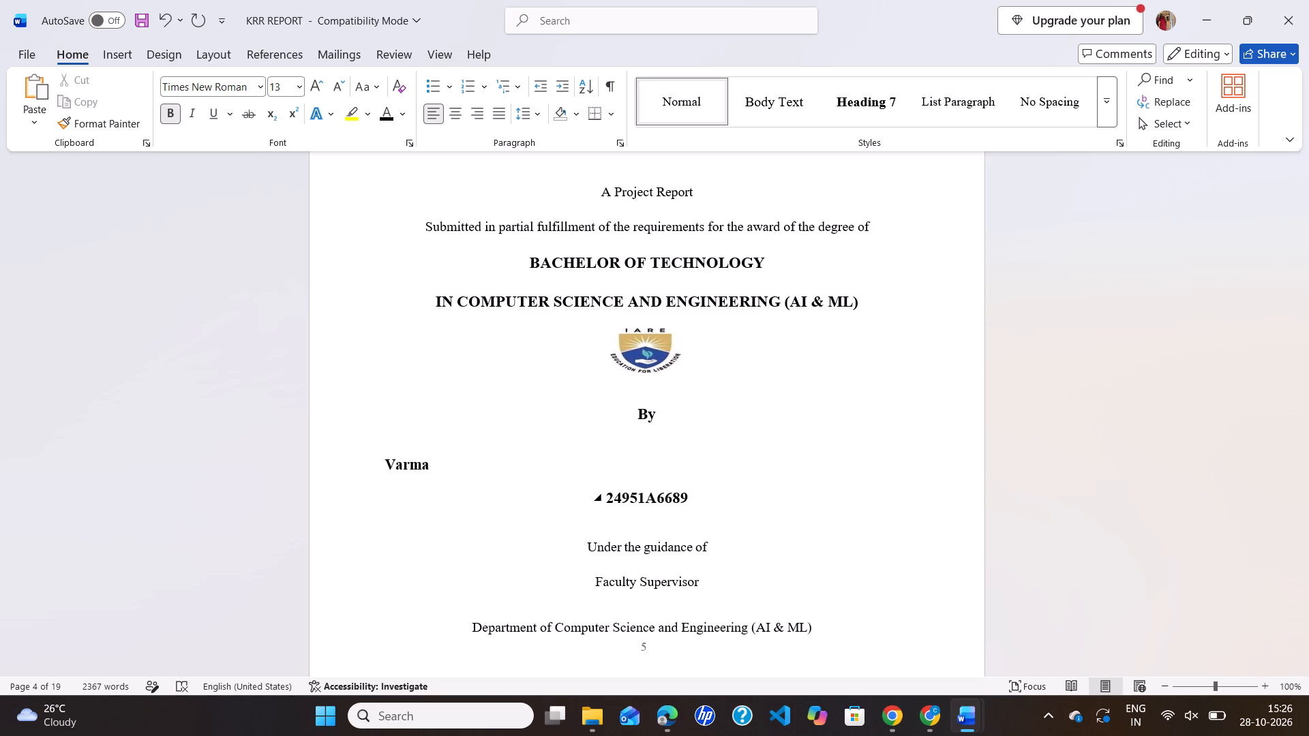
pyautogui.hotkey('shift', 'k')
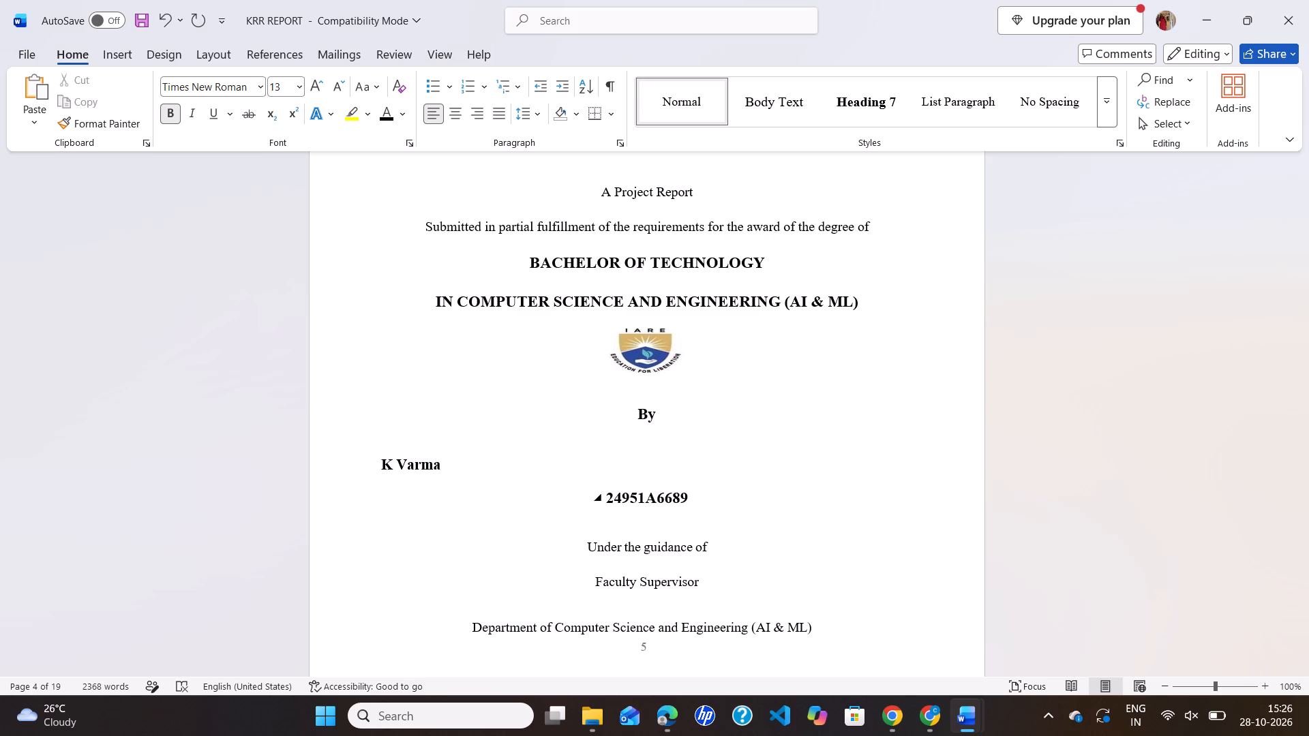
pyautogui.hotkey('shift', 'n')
pyautogui.press('BackSpace')
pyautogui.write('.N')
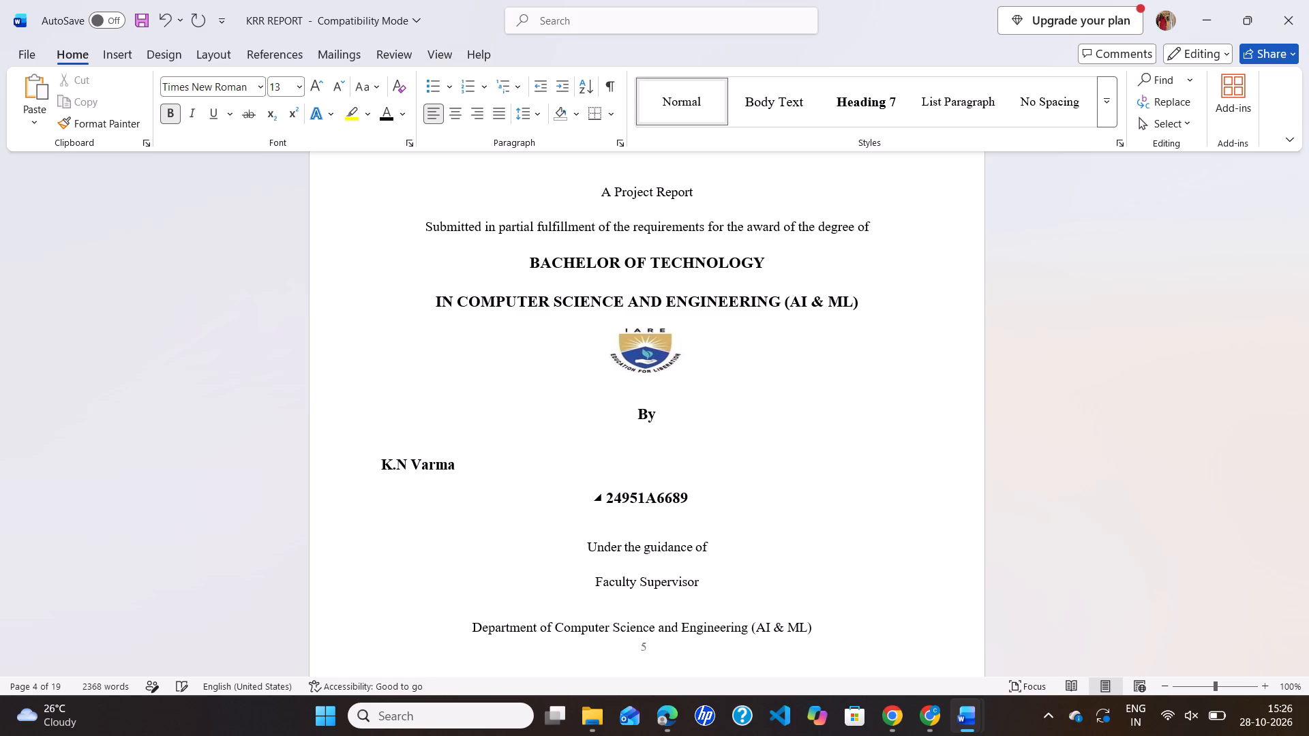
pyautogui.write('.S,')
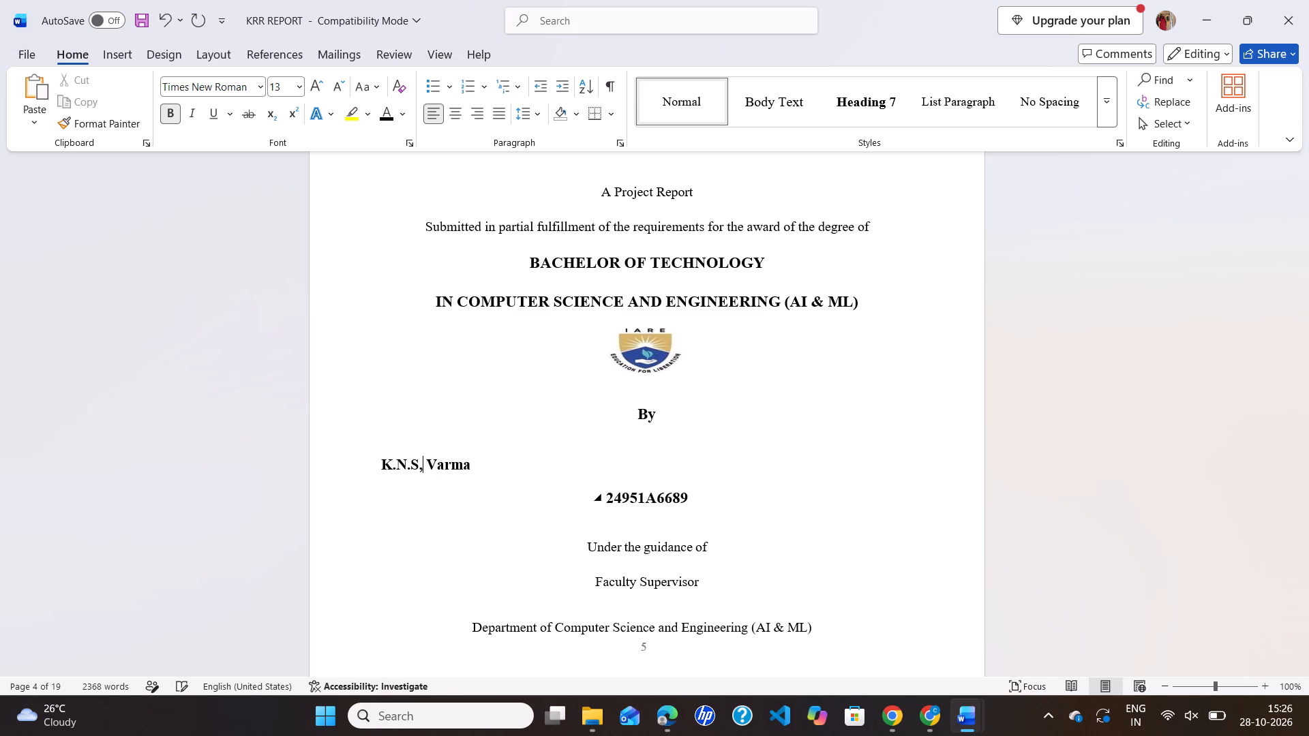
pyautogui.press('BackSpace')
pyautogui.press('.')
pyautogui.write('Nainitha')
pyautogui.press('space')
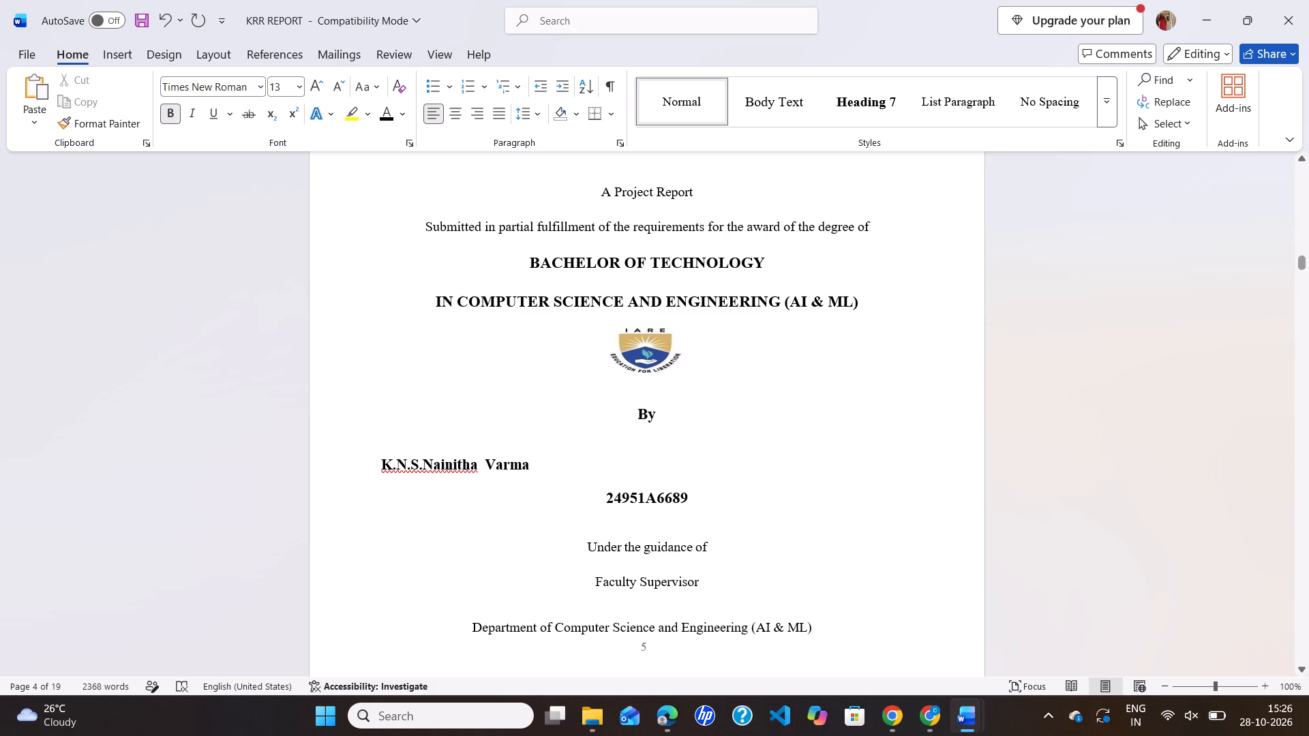
# Indent the student's name on the title page with 17 leading spaces to move it towards the centre under "By".
pyautogui.click(387, 461)
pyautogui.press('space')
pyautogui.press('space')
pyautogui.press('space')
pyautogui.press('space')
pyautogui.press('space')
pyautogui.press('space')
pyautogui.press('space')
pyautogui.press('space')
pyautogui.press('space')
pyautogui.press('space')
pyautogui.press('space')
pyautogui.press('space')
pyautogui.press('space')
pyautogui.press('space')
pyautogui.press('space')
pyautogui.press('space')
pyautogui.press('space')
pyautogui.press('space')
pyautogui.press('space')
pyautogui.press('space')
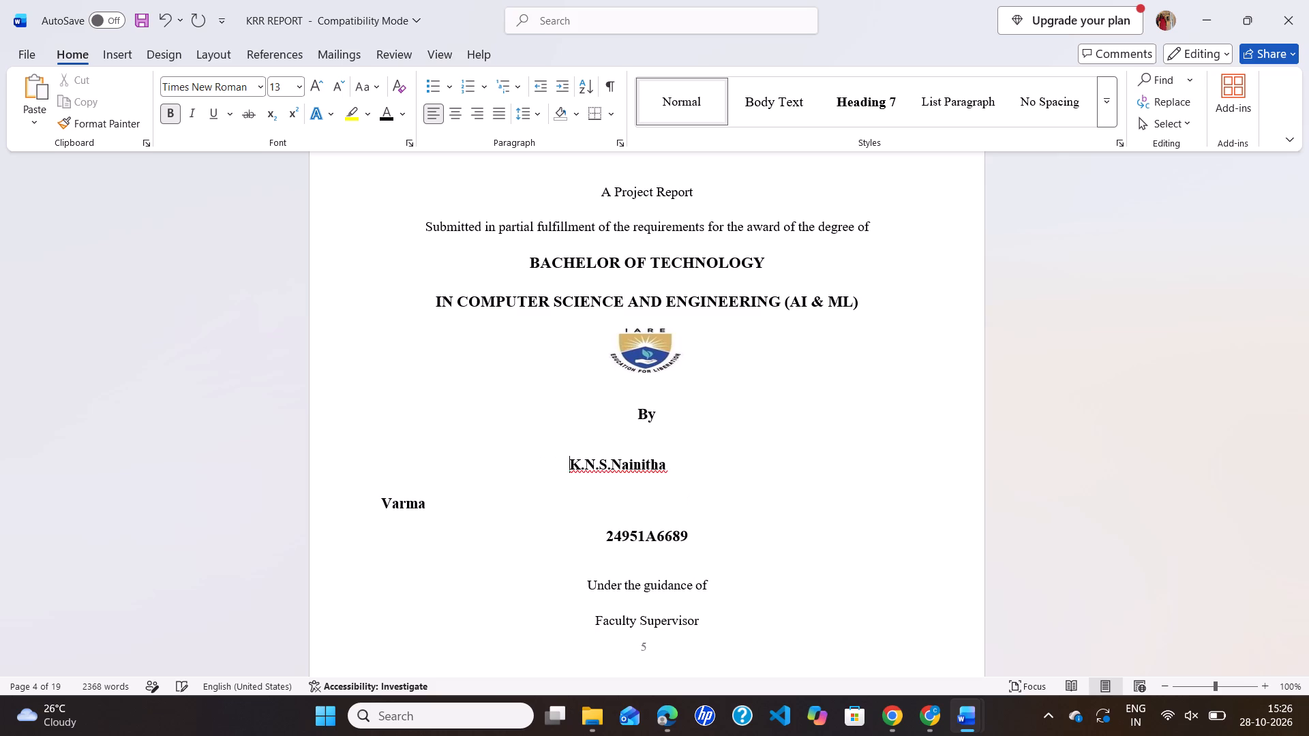
pyautogui.press('BackSpace')
pyautogui.press('BackSpace')
pyautogui.press('BackSpace')
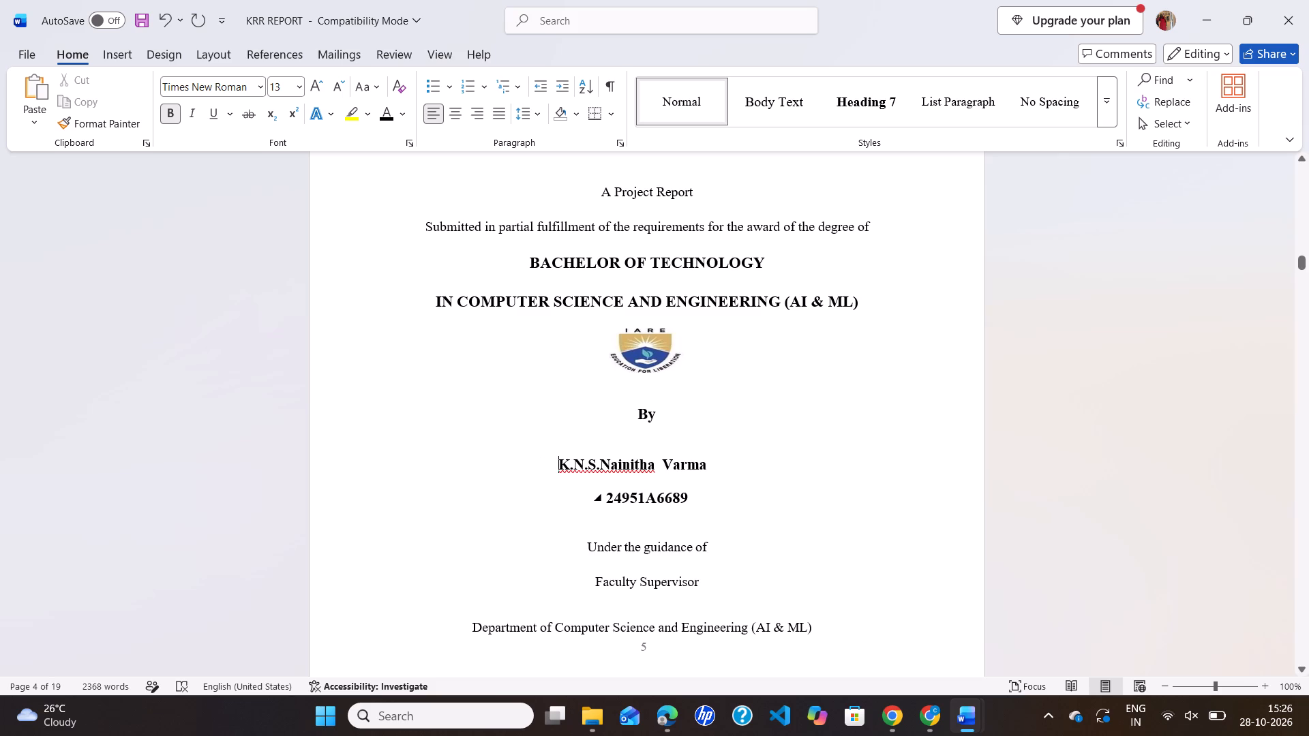
# Change the last two characters of the roll number on the title page to B0.
pyautogui.click(691, 499)
pyautogui.press('BackSpace')
pyautogui.press('BackSpace')
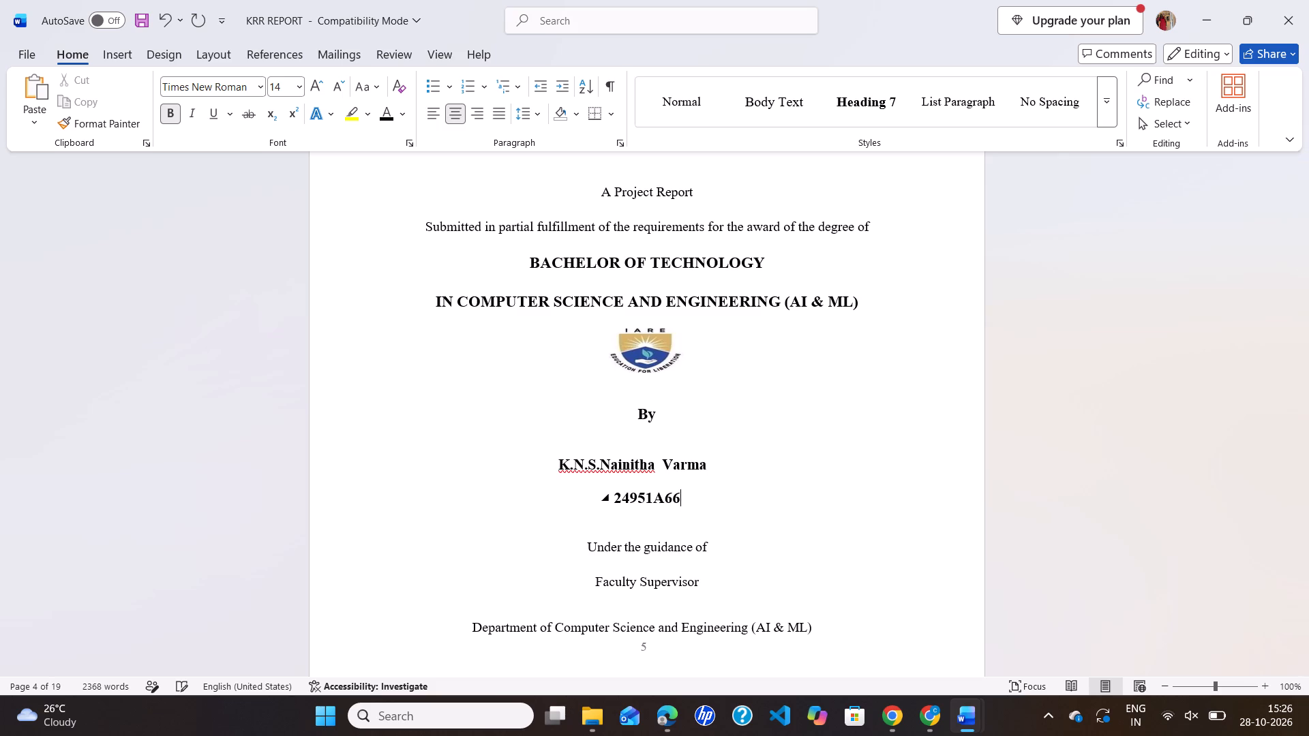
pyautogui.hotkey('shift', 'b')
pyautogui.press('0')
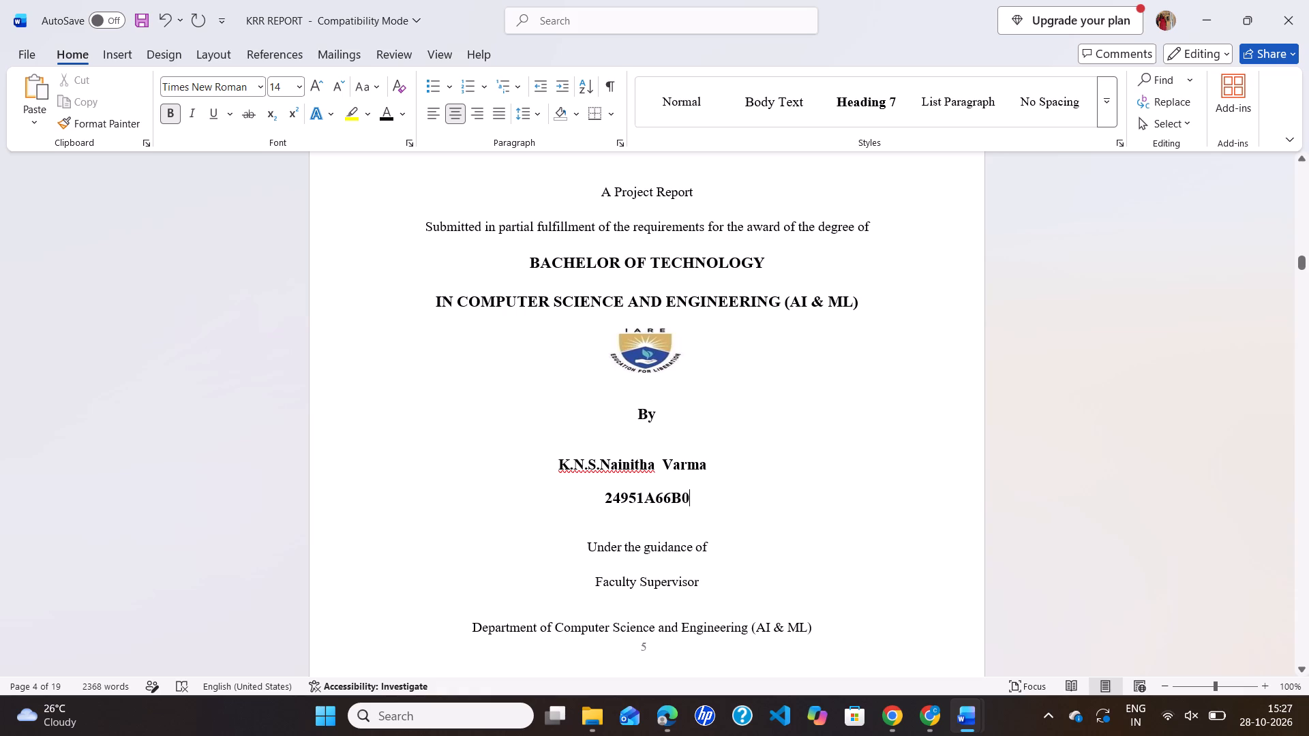
# Centre-align the student's name and roll number lines under "By" on the title page.
pyautogui.moveTo(556, 470); pyautogui.dragTo(712, 529)
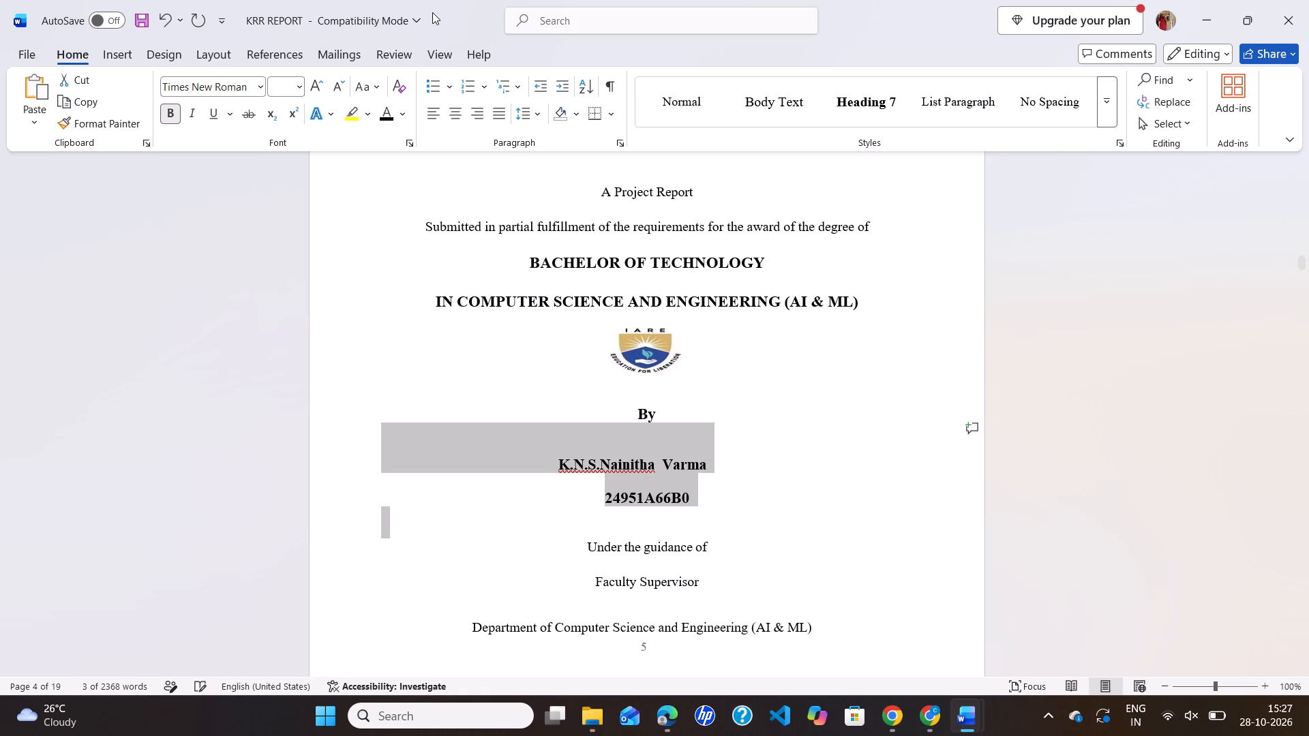
pyautogui.click(451, 110)
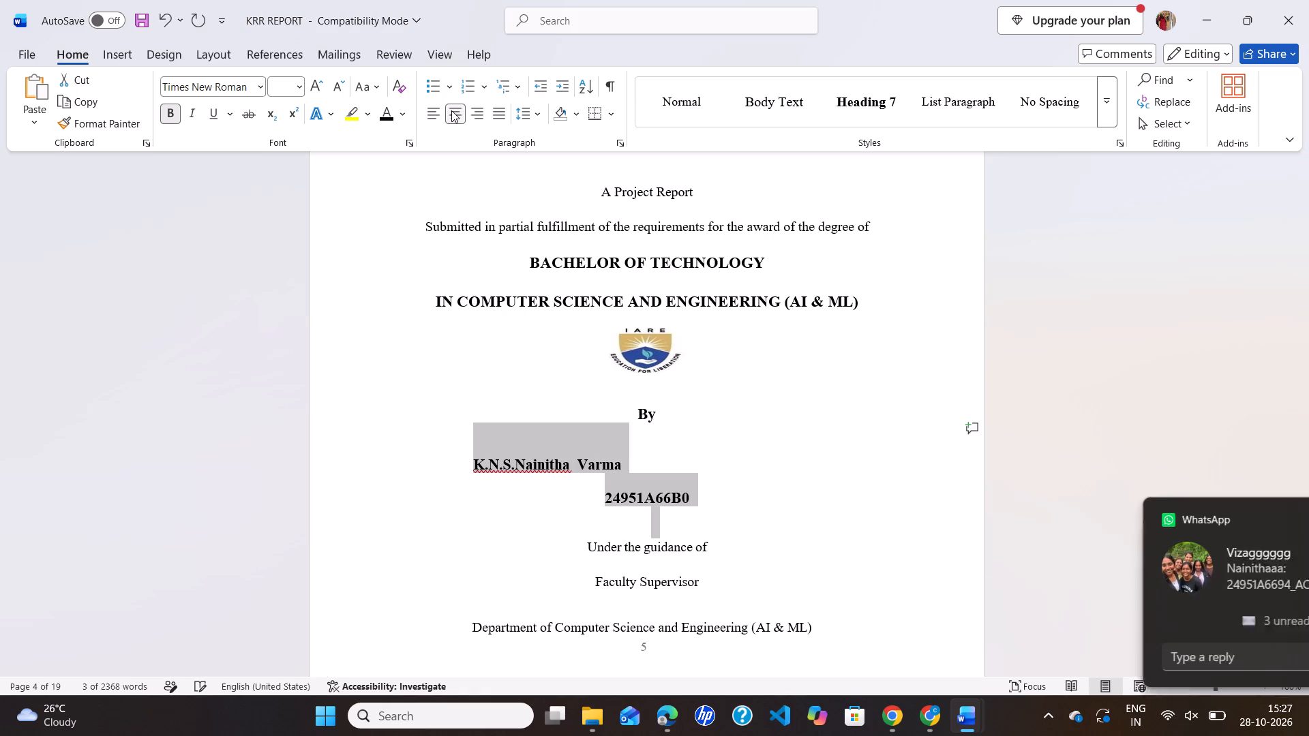
pyautogui.click(713, 427)
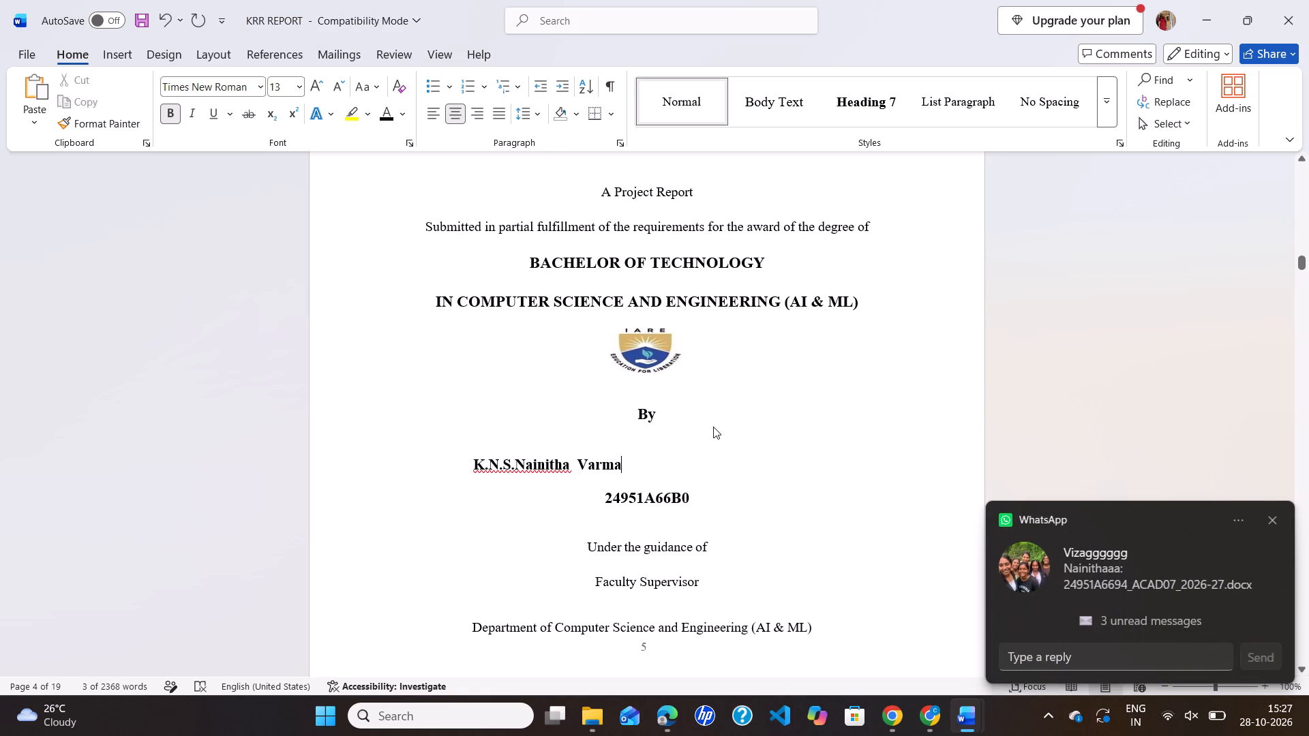
# Shift the student's name on the title page towards the centre with 14 more leading spaces, keeping it on one line.
pyautogui.click(474, 470)
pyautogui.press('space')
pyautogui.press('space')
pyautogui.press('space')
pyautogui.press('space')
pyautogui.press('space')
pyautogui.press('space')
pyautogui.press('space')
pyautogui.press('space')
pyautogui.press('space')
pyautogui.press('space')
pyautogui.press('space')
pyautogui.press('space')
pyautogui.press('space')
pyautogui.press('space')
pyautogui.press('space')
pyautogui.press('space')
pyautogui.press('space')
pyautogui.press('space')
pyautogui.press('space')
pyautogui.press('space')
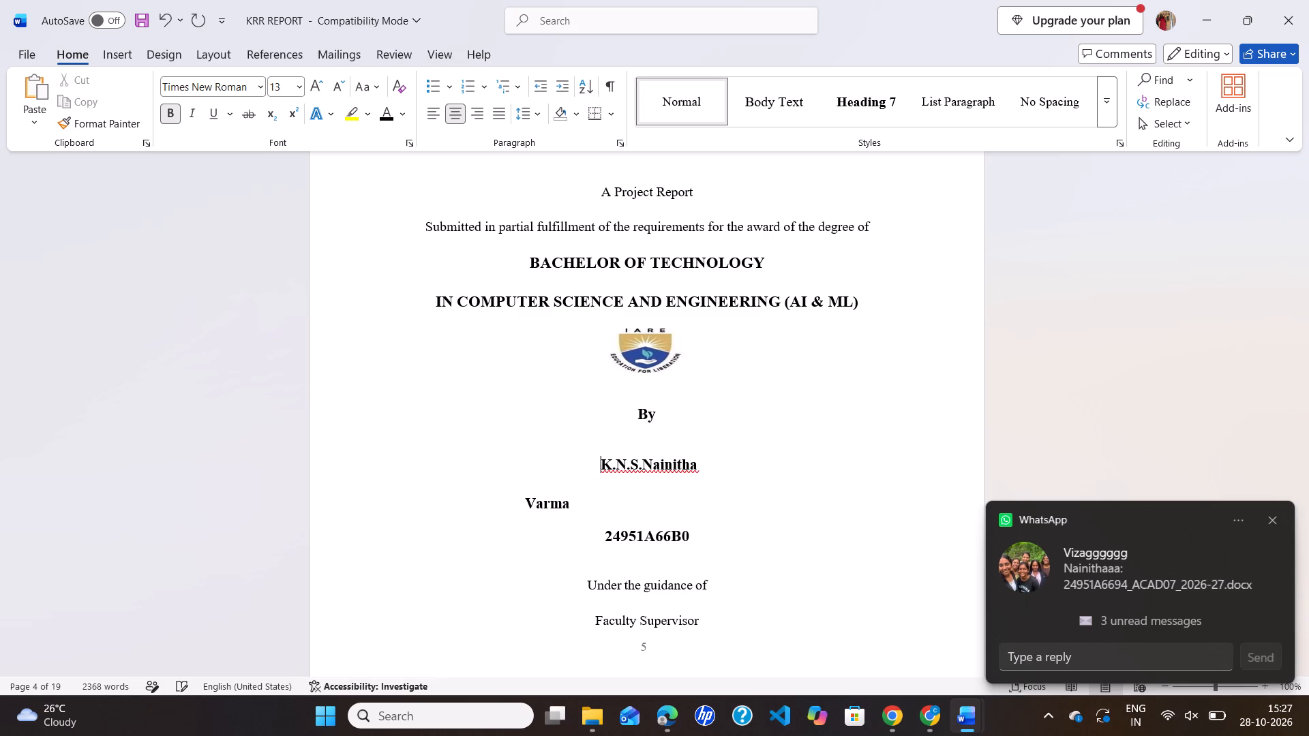
pyautogui.press('BackSpace')
pyautogui.press('BackSpace')
pyautogui.press('BackSpace')
pyautogui.press('BackSpace')
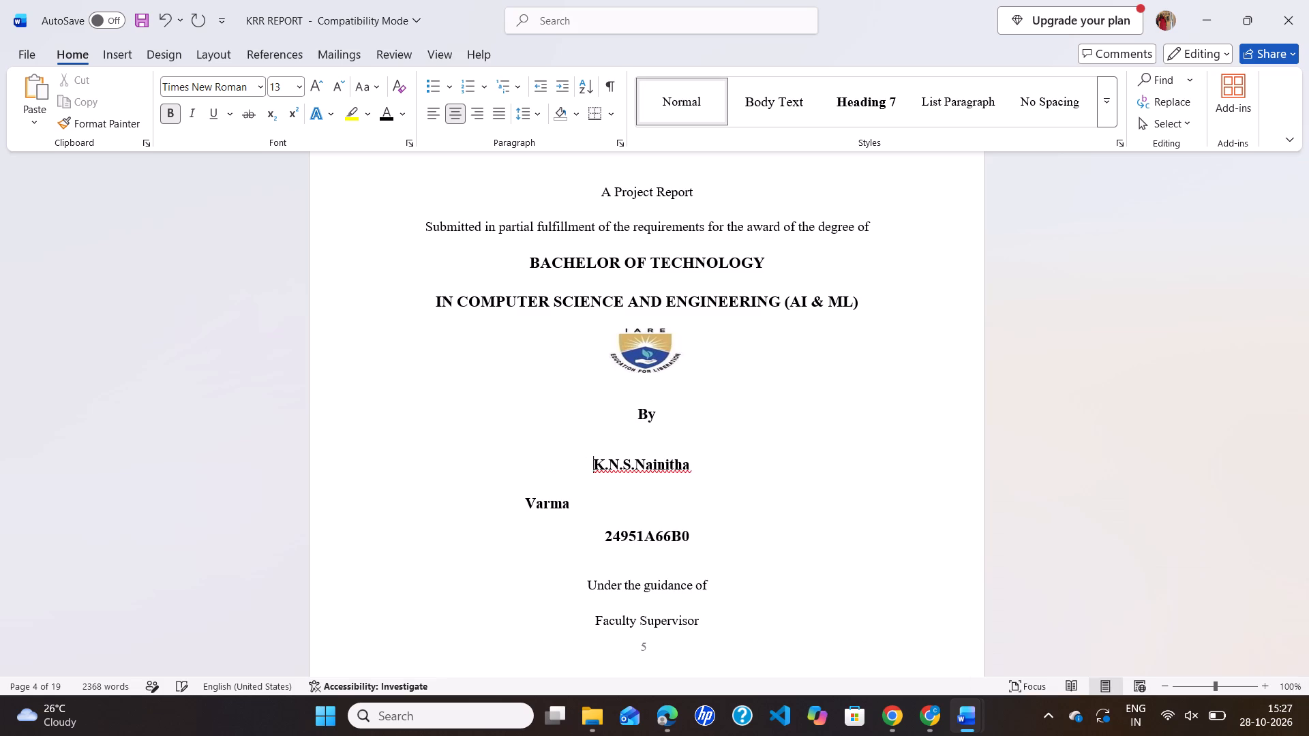
pyautogui.press('BackSpace')
pyautogui.press('BackSpace')
pyautogui.press('BackSpace')
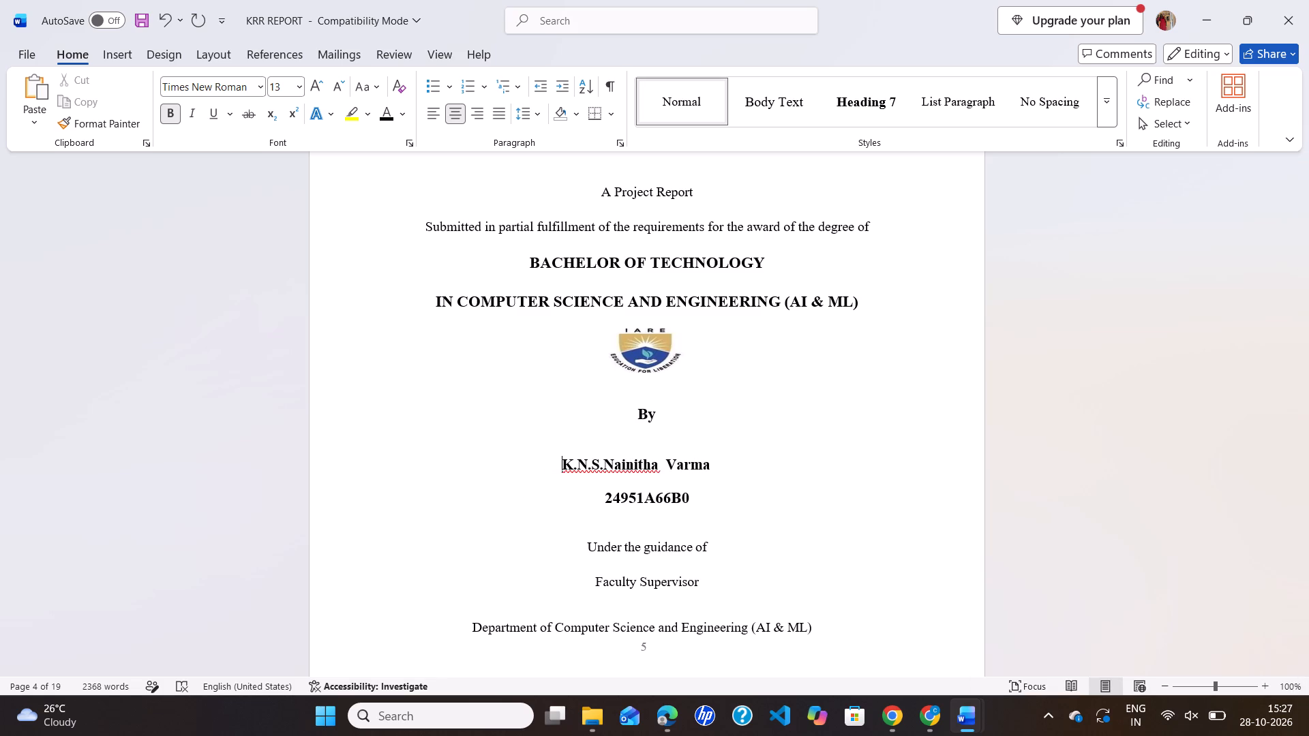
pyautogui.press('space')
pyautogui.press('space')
pyautogui.press('BackSpace')
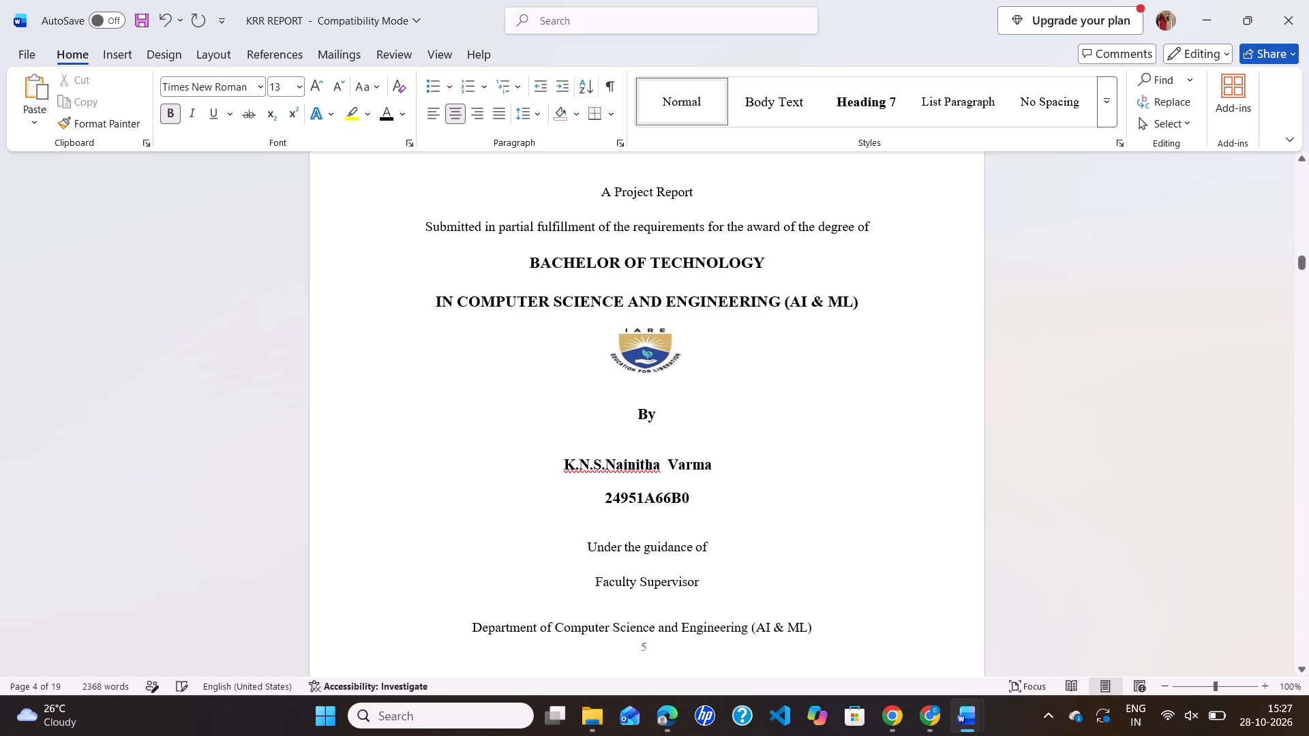
# Replace the student's name after "submitted by" in the CERTIFICATE paragraph with the second student's name, in mixed case with initials.
pyautogui.scroll(-2, 625, 480)
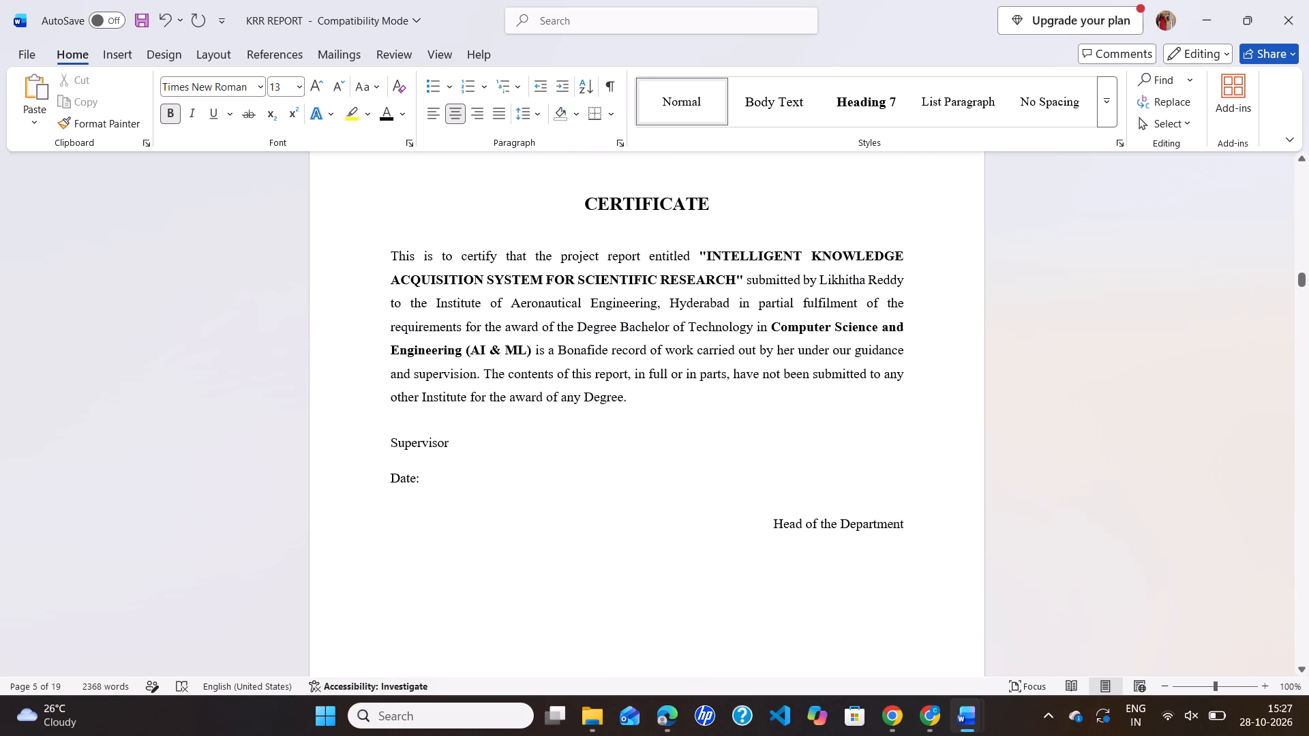
pyautogui.click(864, 281)
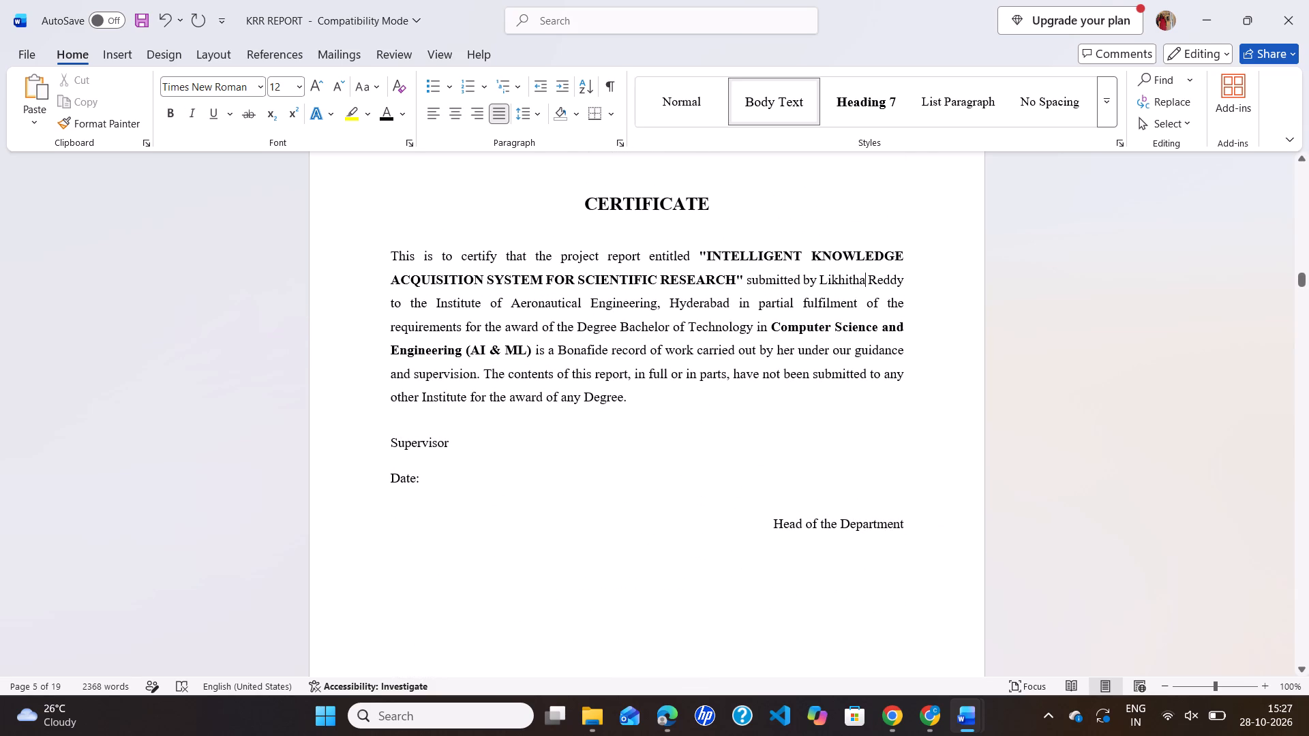
pyautogui.press('Right')
pyautogui.press('Right')
pyautogui.press('Right')
pyautogui.press('Right')
pyautogui.press('Right')
pyautogui.press('Right')
pyautogui.press('BackSpace')
pyautogui.press('BackSpace')
pyautogui.press('BackSpace')
pyautogui.press('BackSpace')
pyautogui.press('BackSpace')
pyautogui.press('BackSpace')
pyautogui.press('BackSpace')
pyautogui.press('BackSpace')
pyautogui.press('BackSpace')
pyautogui.press('BackSpace')
pyautogui.press('BackSpace')
pyautogui.press('BackSpace')
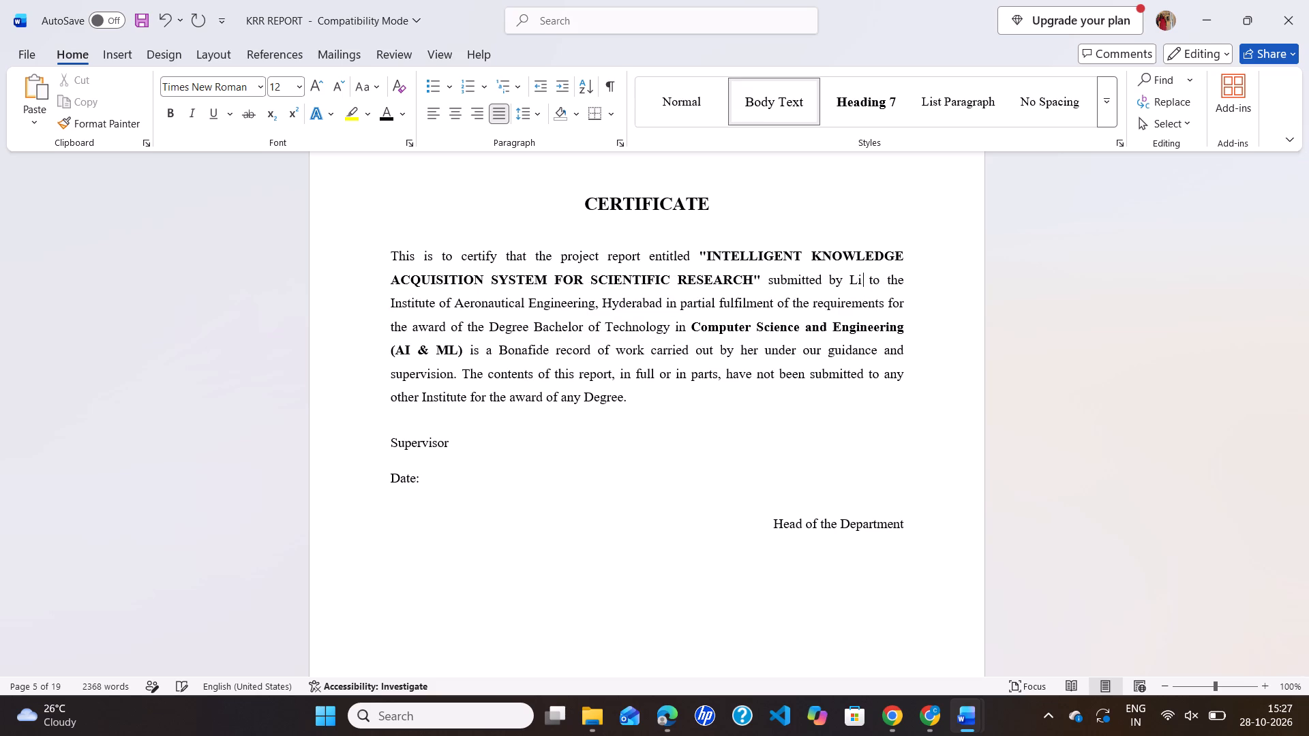
pyautogui.press('BackSpace')
pyautogui.press('BackSpace')
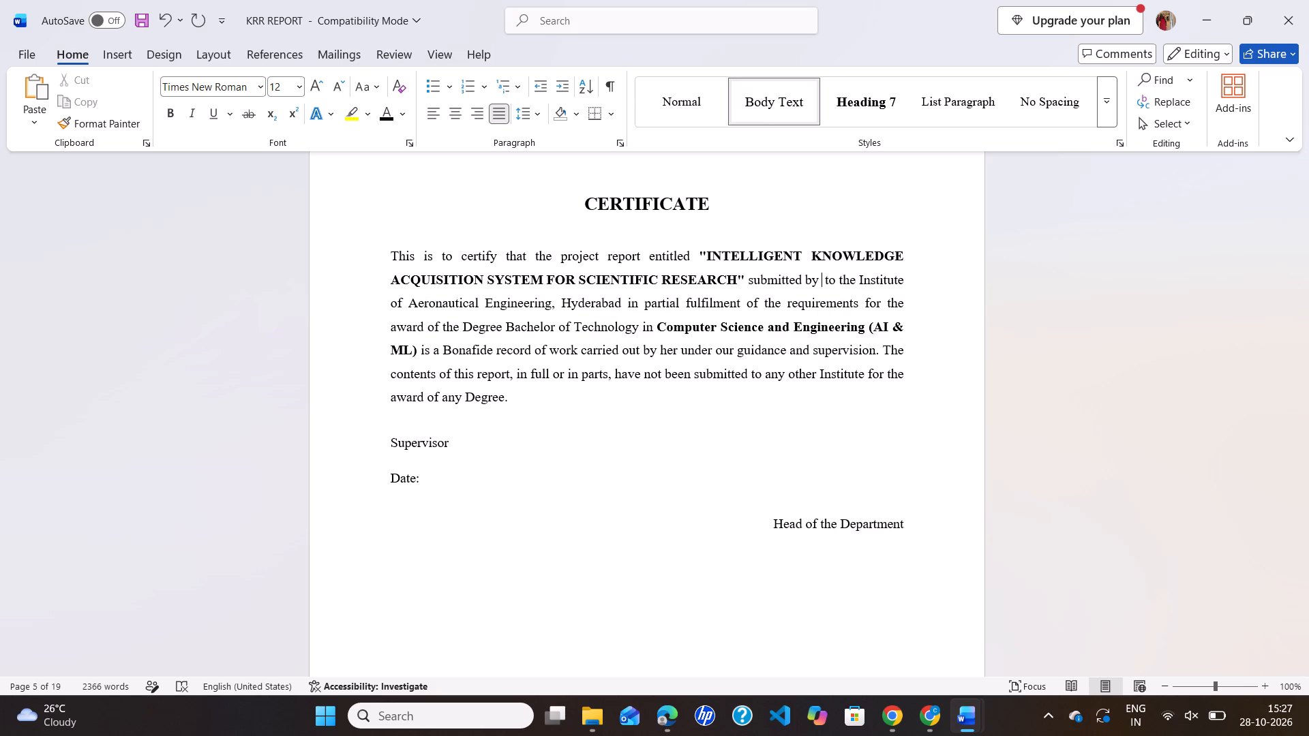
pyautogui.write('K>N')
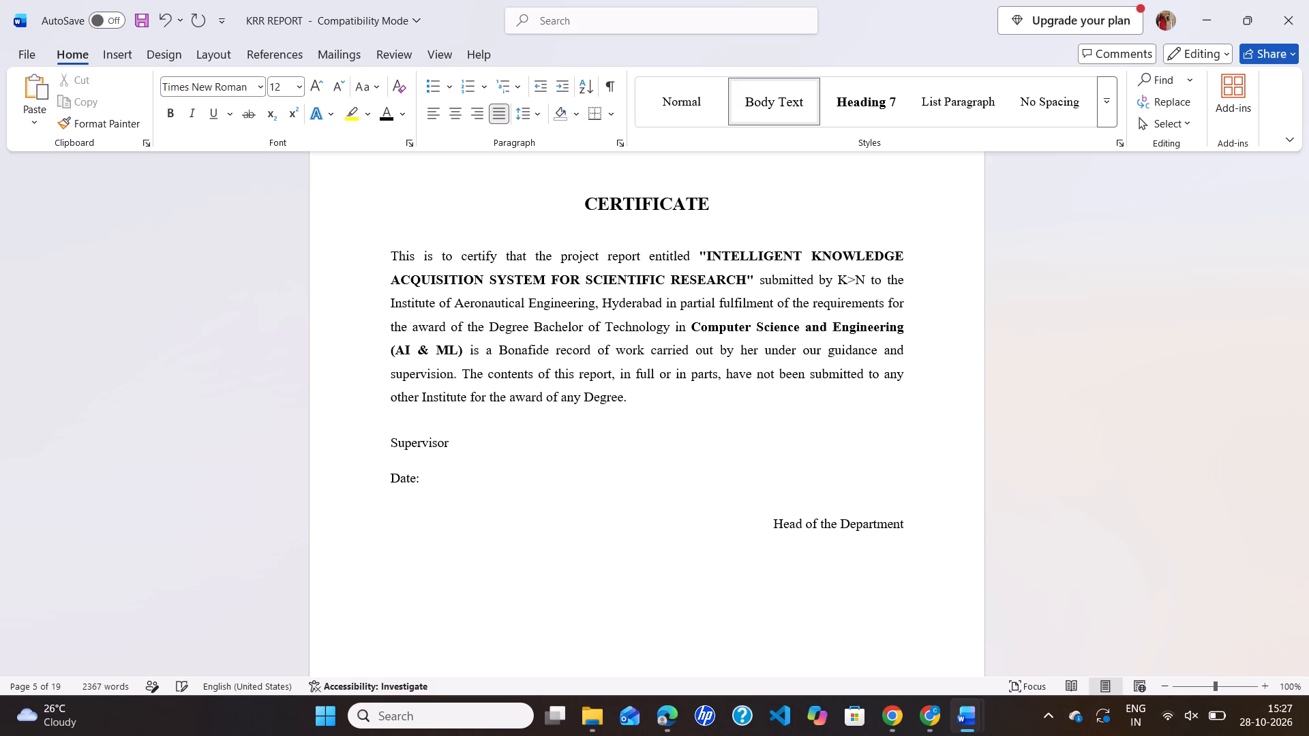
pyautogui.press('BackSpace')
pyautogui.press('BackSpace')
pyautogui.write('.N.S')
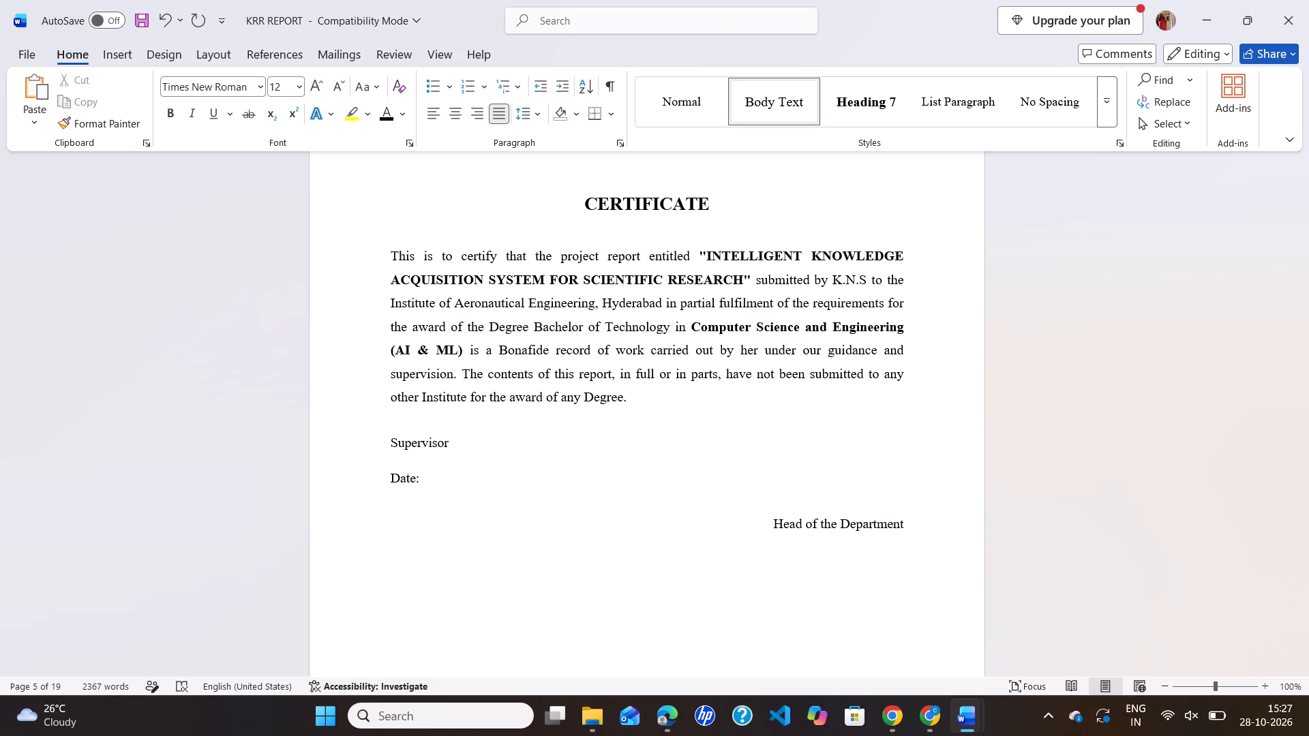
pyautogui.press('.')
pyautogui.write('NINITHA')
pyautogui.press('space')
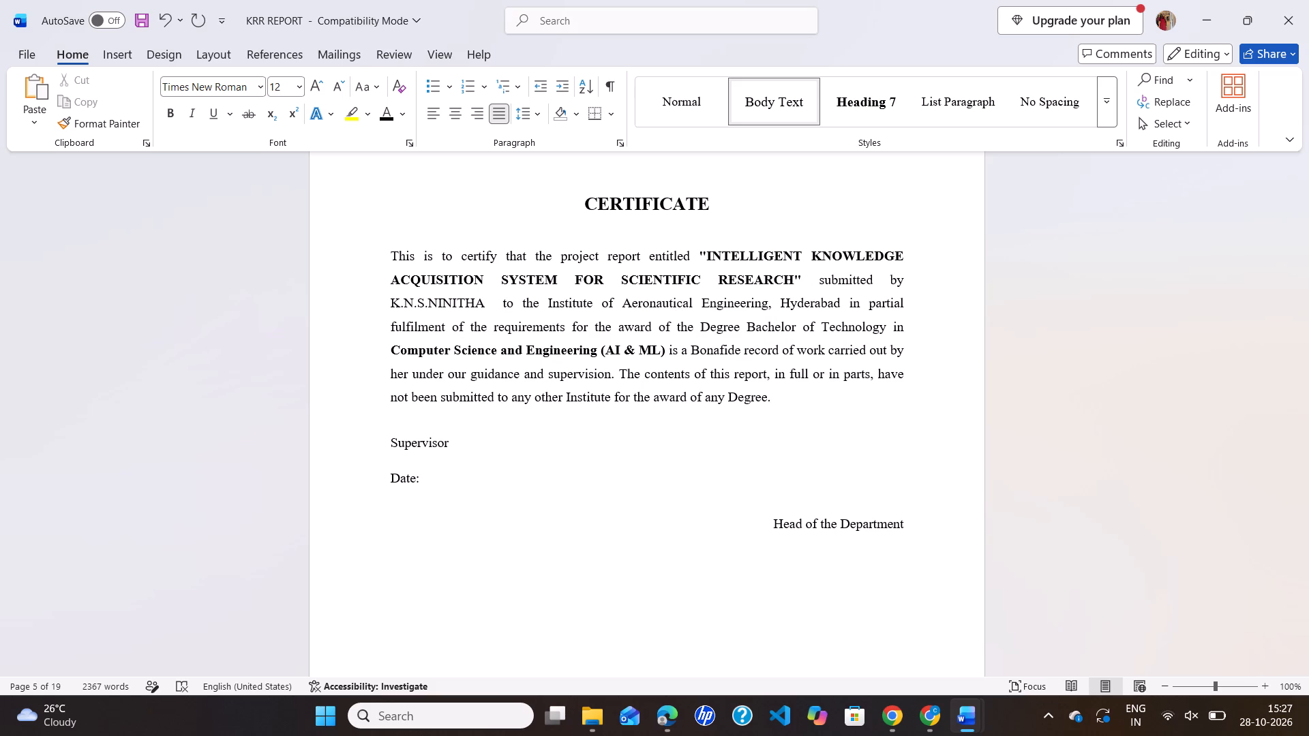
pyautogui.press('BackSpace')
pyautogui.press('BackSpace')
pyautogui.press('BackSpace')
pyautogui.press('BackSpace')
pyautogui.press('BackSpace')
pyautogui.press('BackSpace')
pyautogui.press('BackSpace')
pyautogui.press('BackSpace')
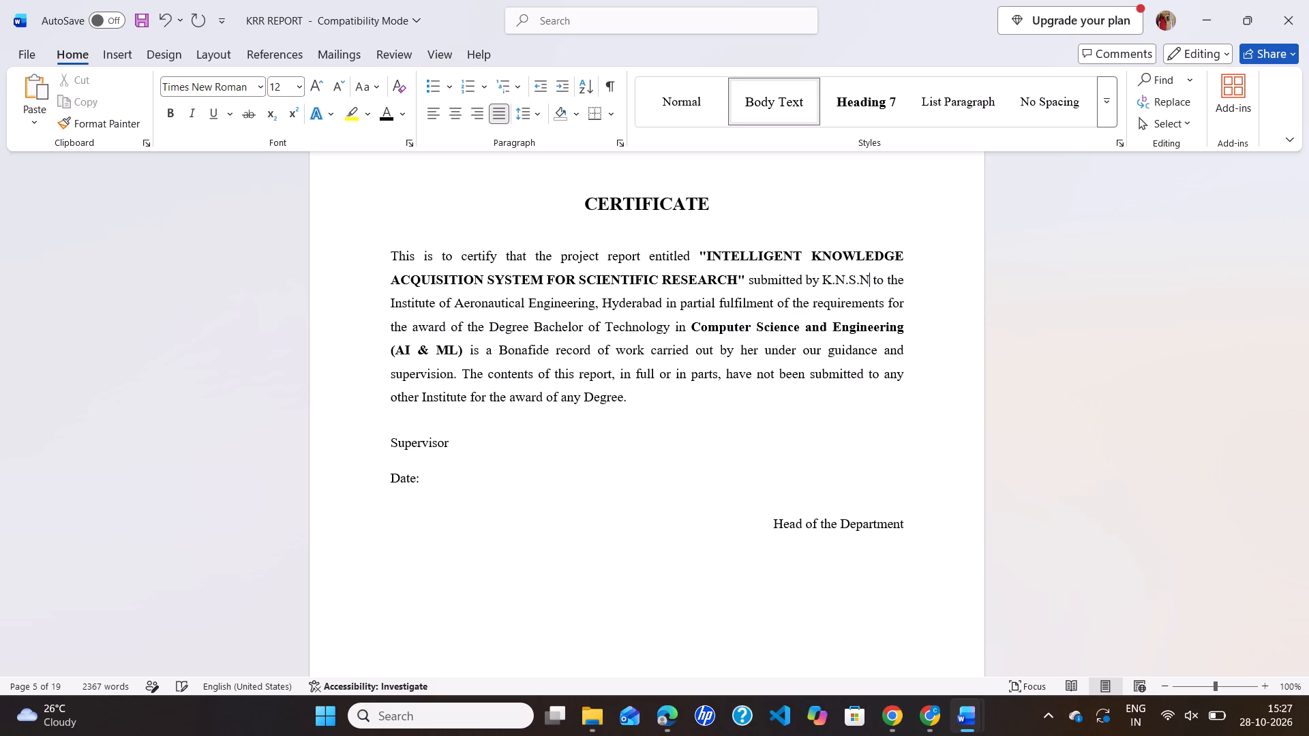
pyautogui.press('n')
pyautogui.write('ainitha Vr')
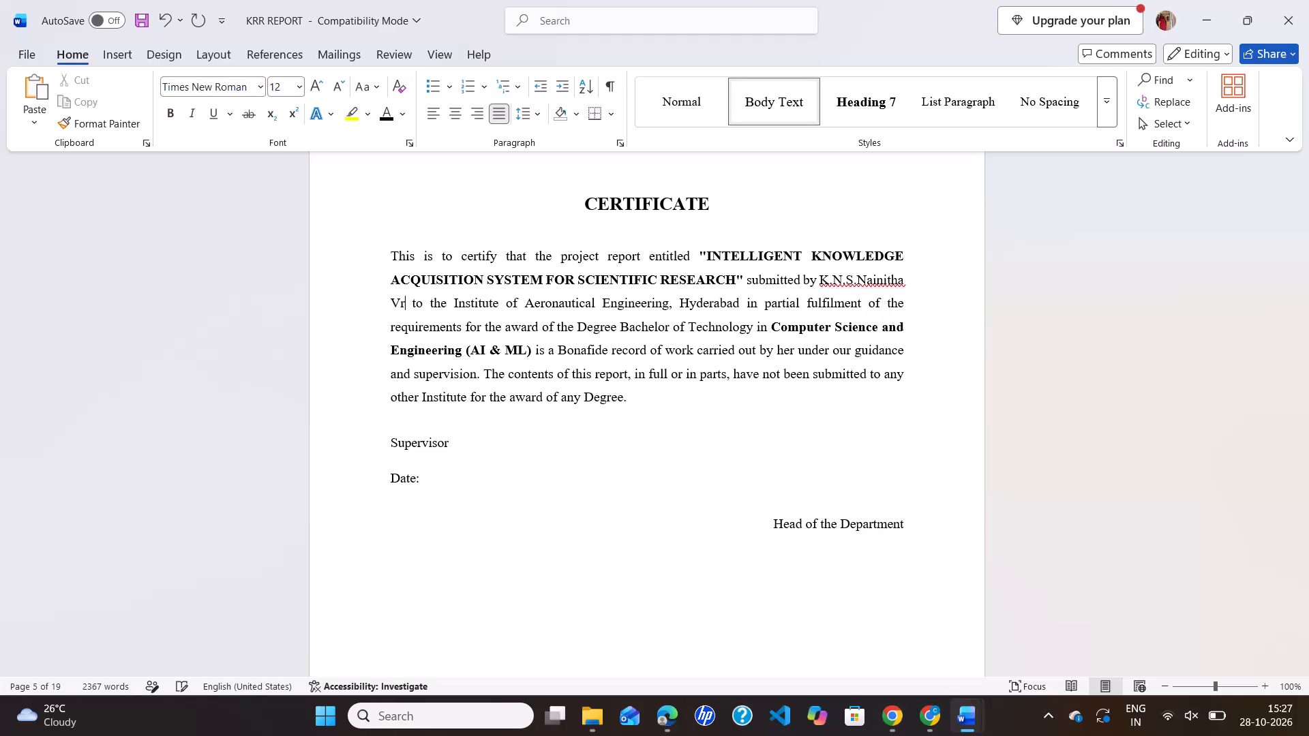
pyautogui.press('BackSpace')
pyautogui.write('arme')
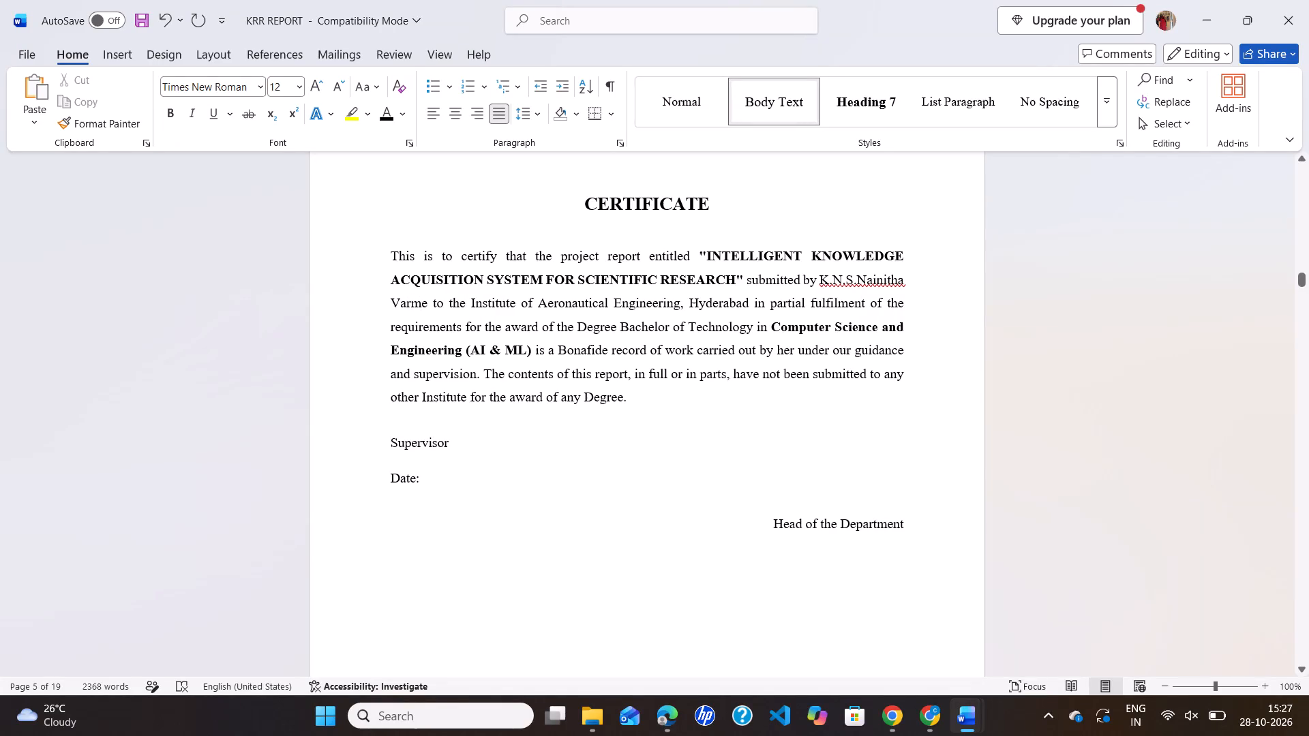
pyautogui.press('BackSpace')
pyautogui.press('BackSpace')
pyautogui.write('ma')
# Replace the student's name in the APPROVAL SHEET paragraph with the second student's name.
pyautogui.scroll(-3, 706, 446)
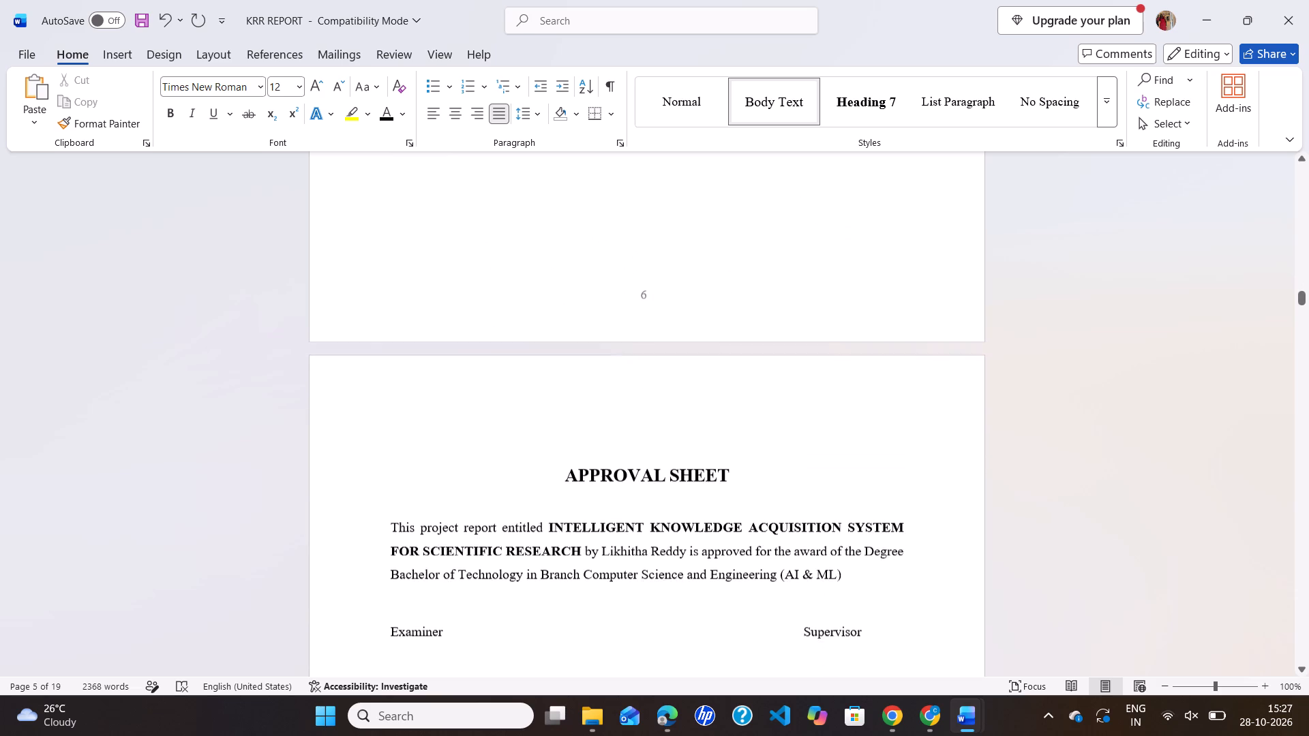
pyautogui.scroll(-1, 706, 446)
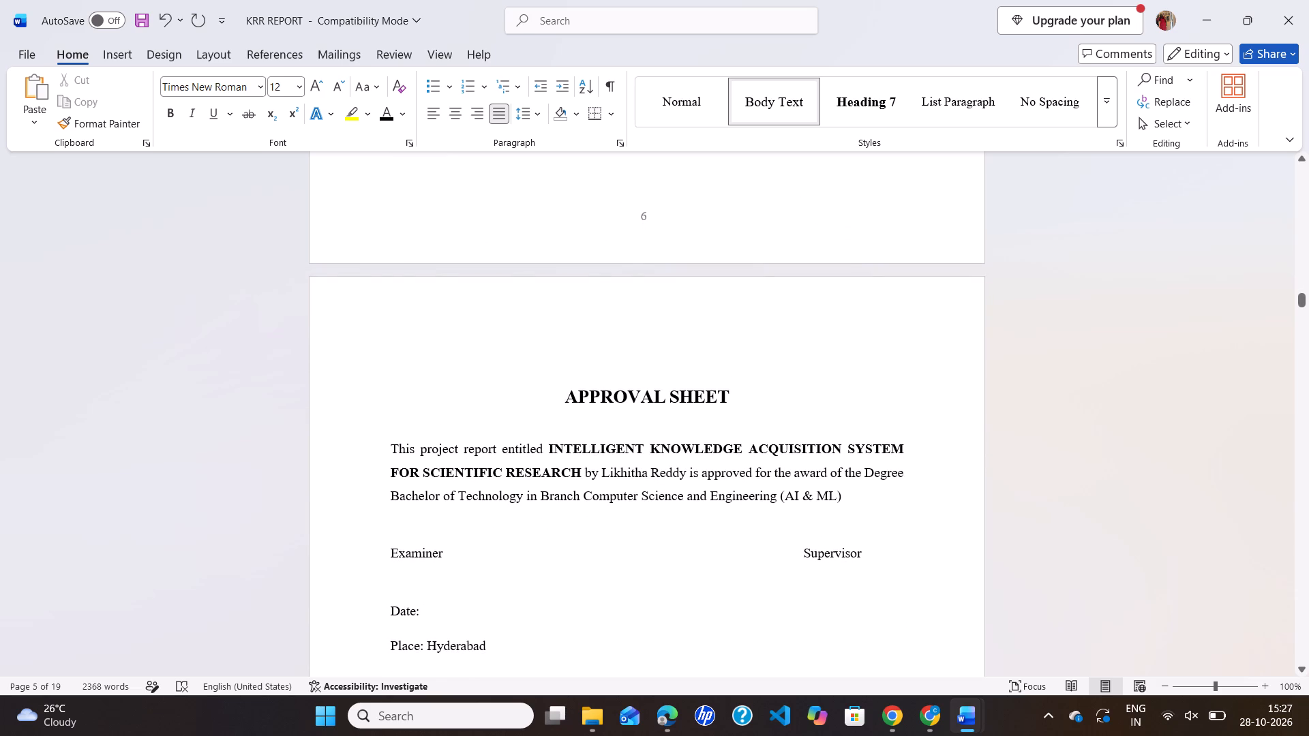
# Replace the student's name in the Approval Sheet paragraph with the second student's name.
pyautogui.click(683, 476)
pyautogui.press('BackSpace')
pyautogui.press('BackSpace')
pyautogui.press('BackSpace')
pyautogui.press('BackSpace')
pyautogui.press('BackSpace')
pyautogui.press('BackSpace')
pyautogui.press('BackSpace')
pyautogui.press('BackSpace')
pyautogui.press('BackSpace')
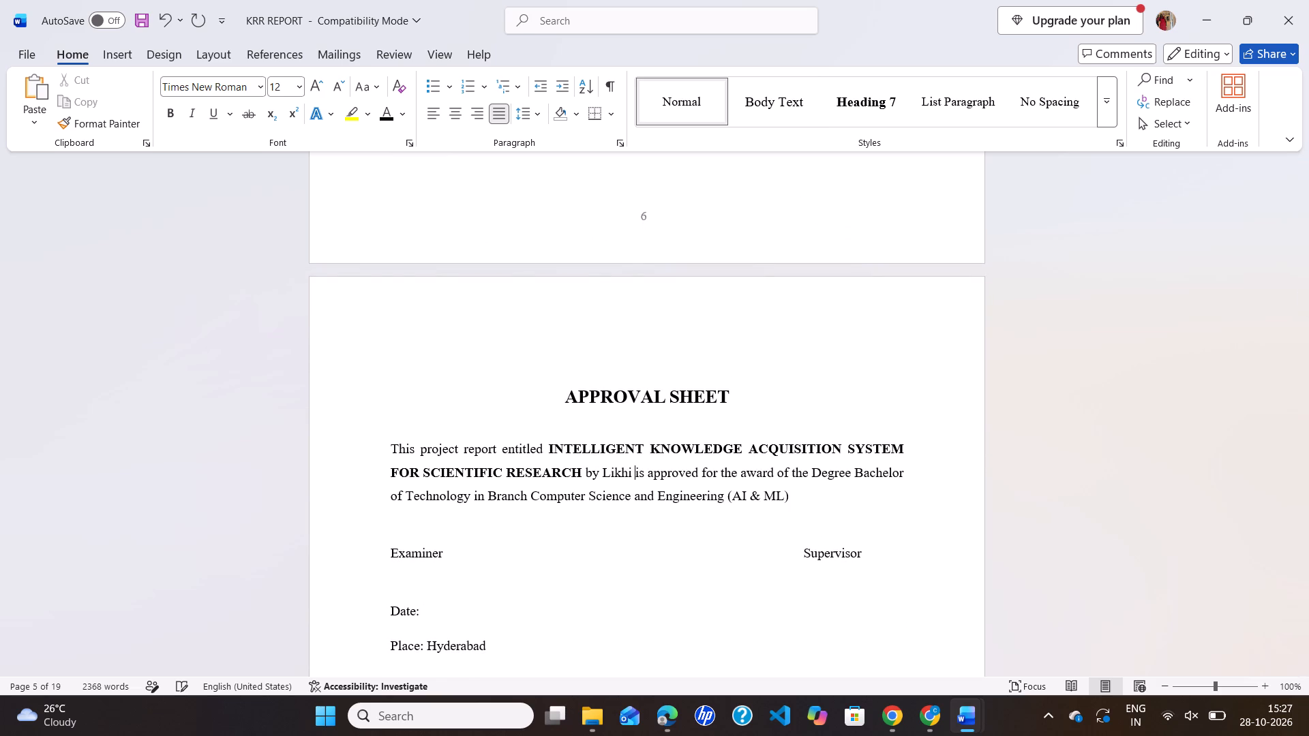
pyautogui.press('BackSpace')
pyautogui.press('BackSpace')
pyautogui.press('BackSpace')
pyautogui.press('BackSpace')
pyautogui.press('BackSpace')
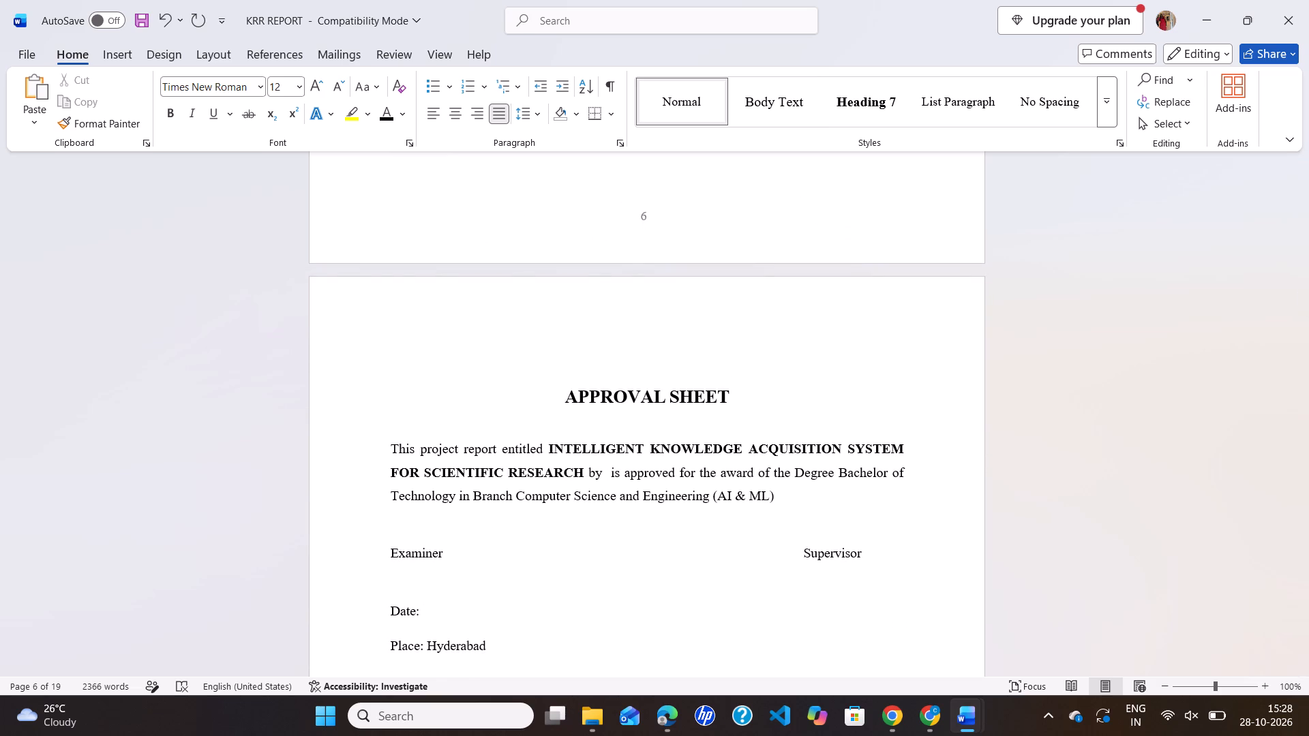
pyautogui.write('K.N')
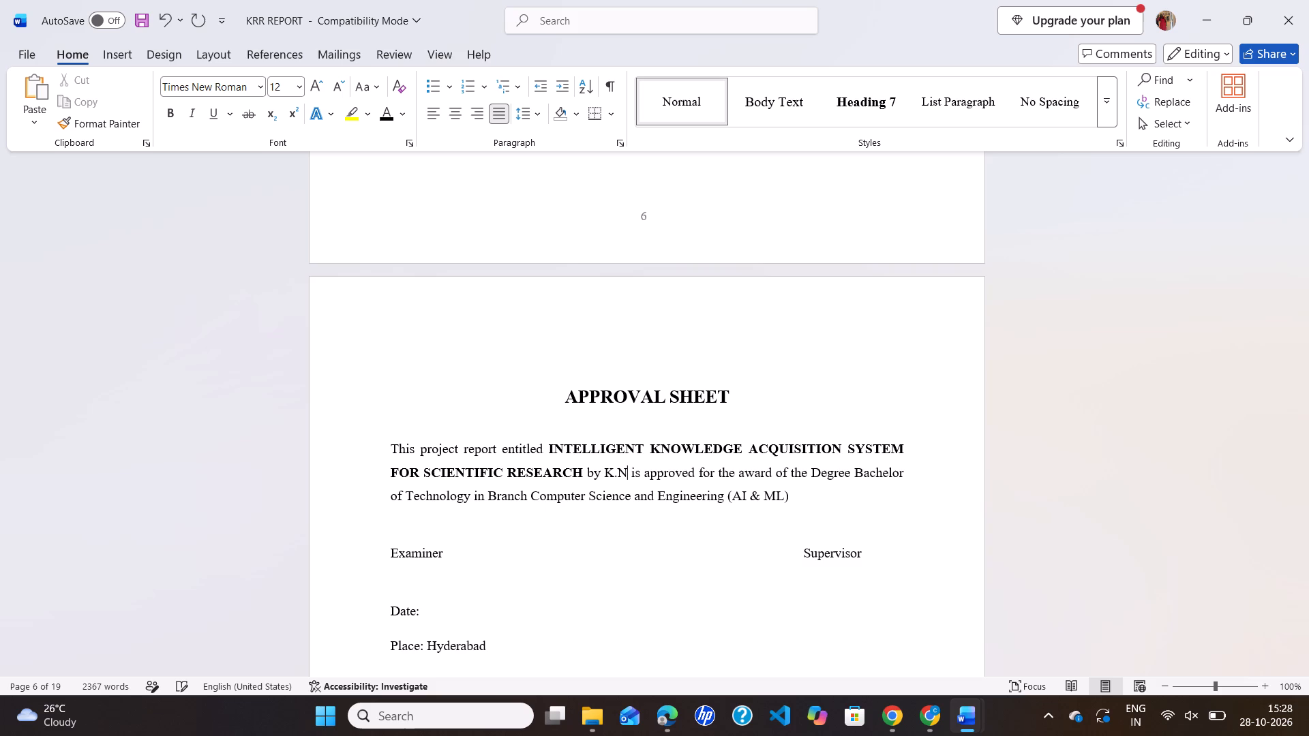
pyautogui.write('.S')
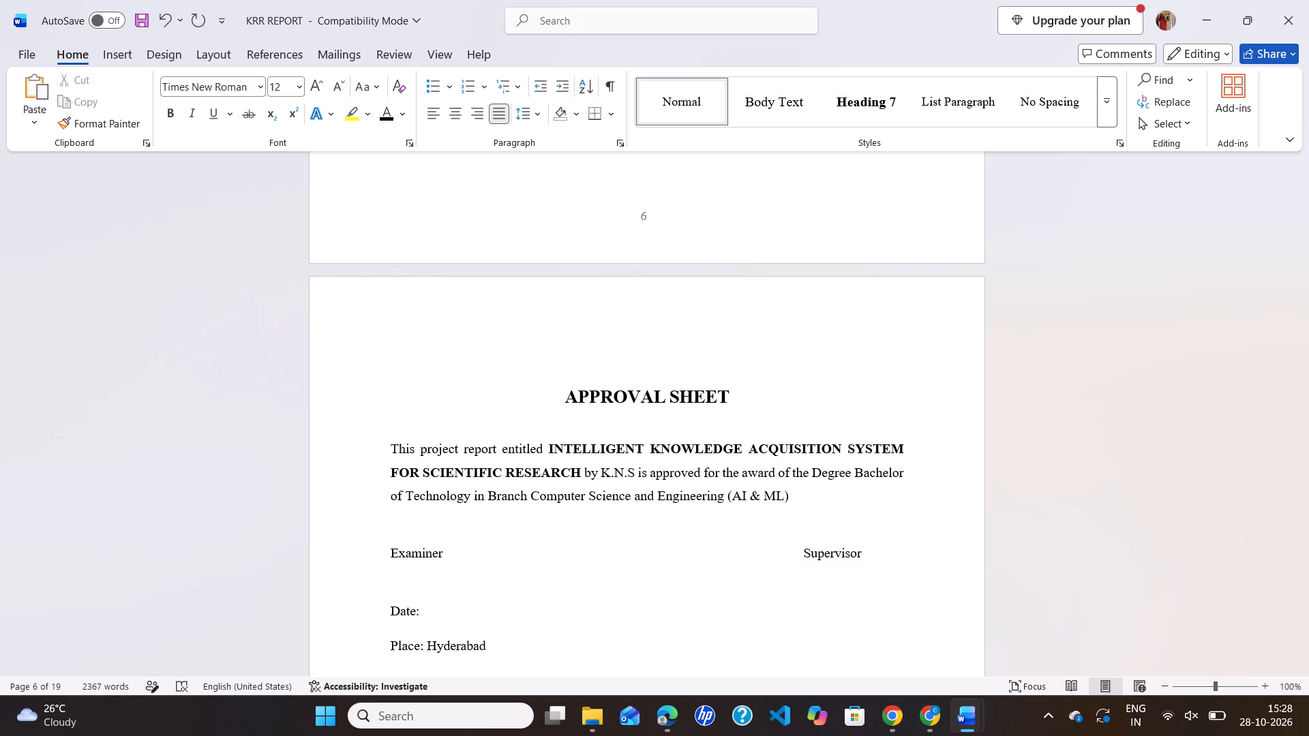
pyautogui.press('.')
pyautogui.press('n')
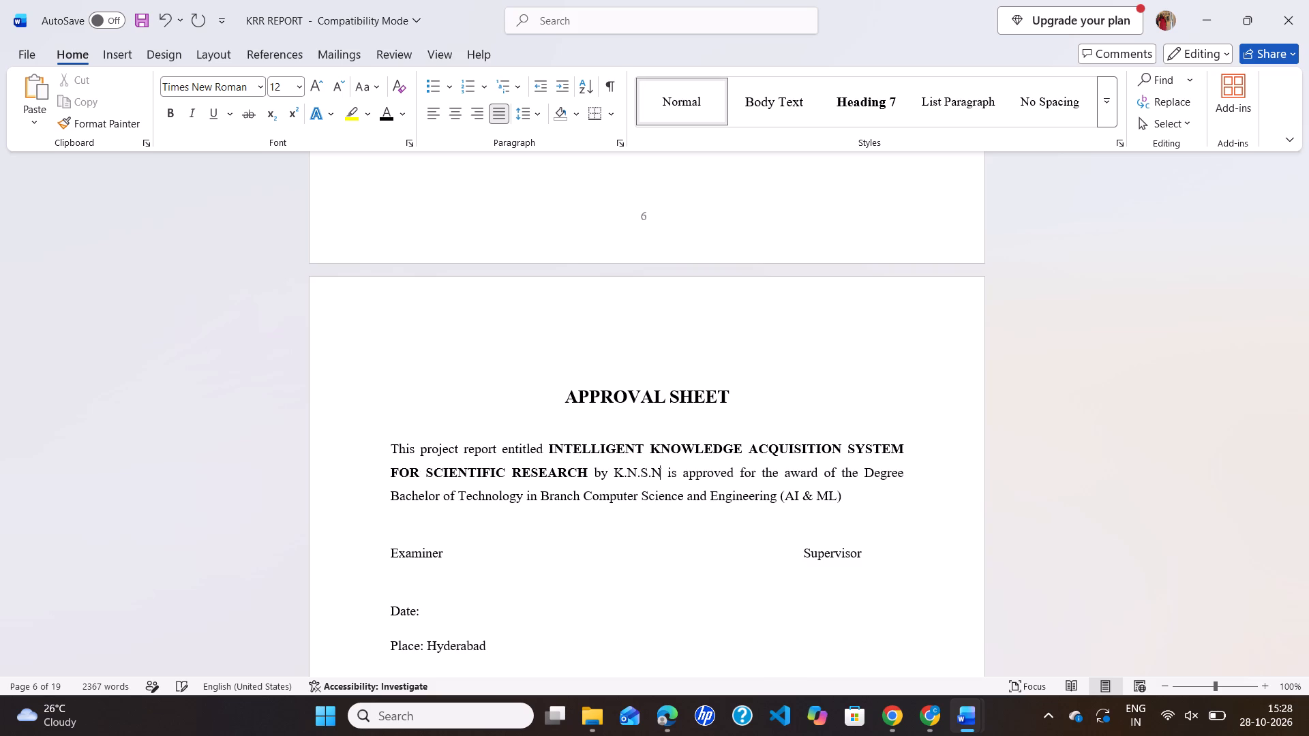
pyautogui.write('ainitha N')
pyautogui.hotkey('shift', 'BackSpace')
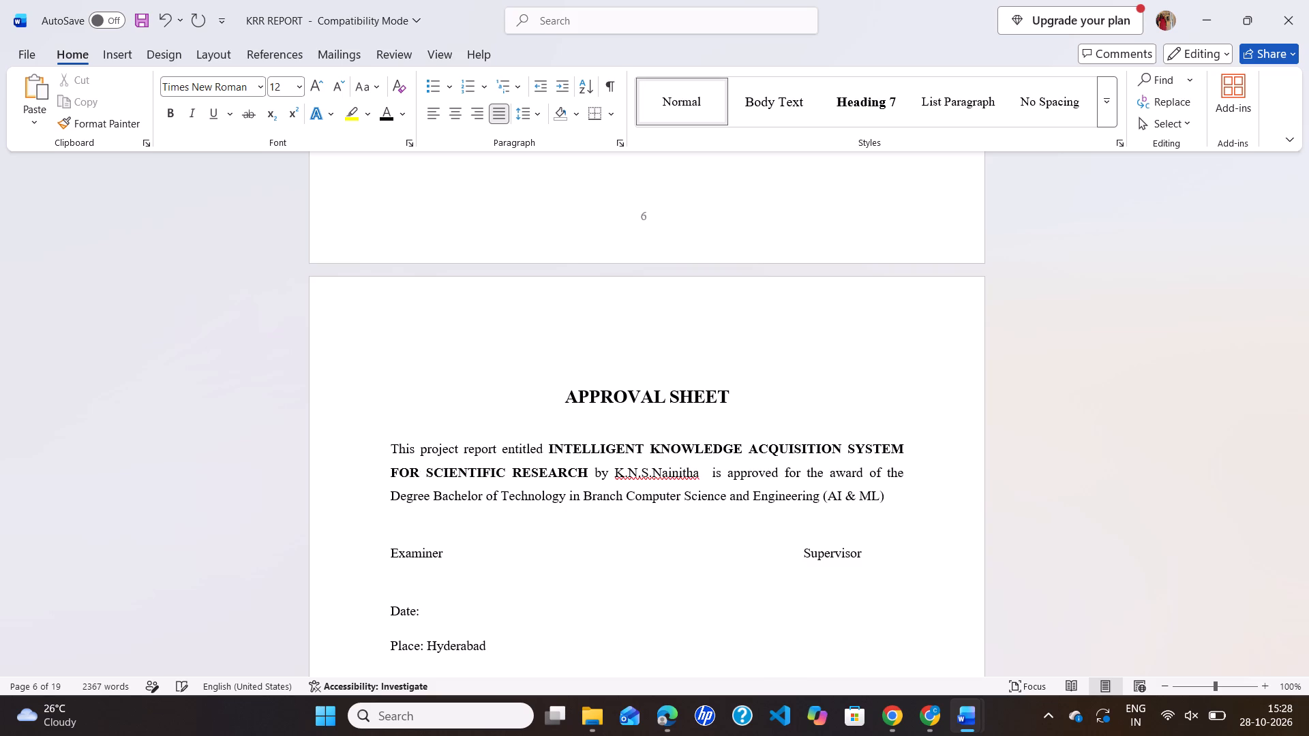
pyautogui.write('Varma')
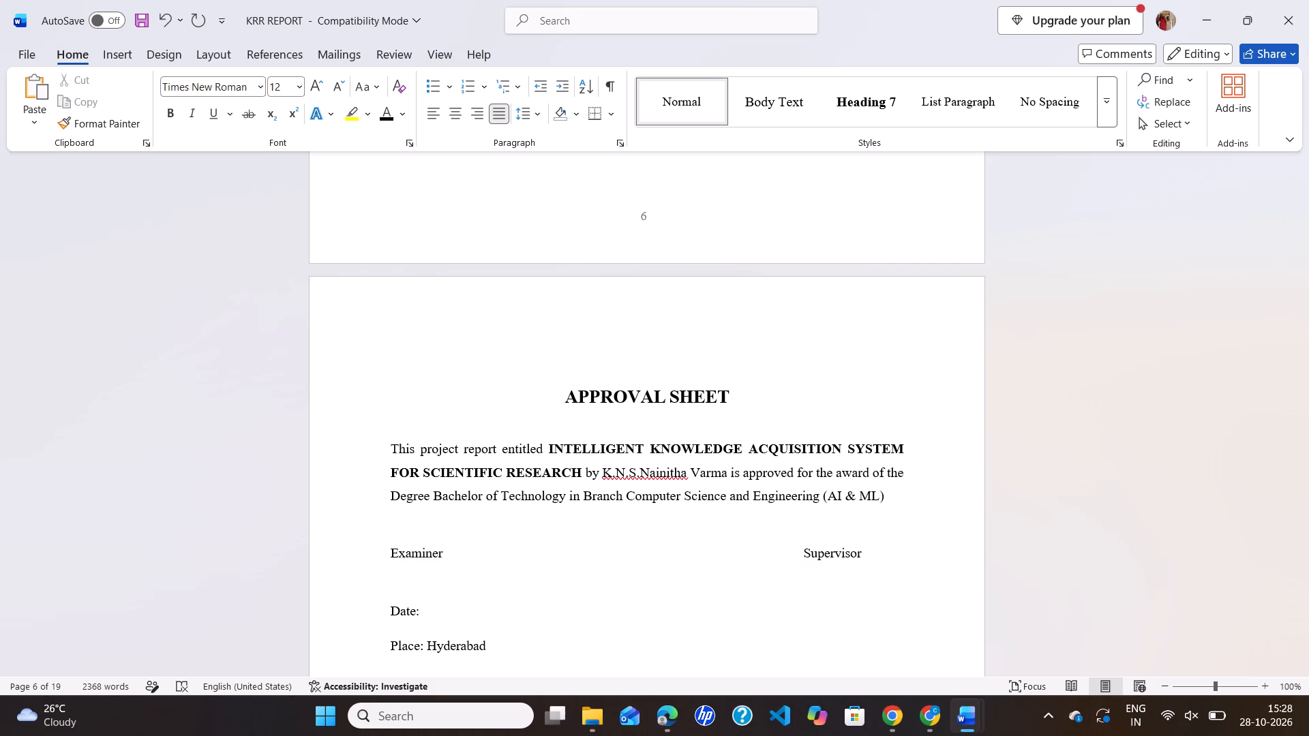
# Replace the signature name above the roll number in the Declaration with the second student's initial and first name in lowercase.
pyautogui.scroll(-3, 718, 547)
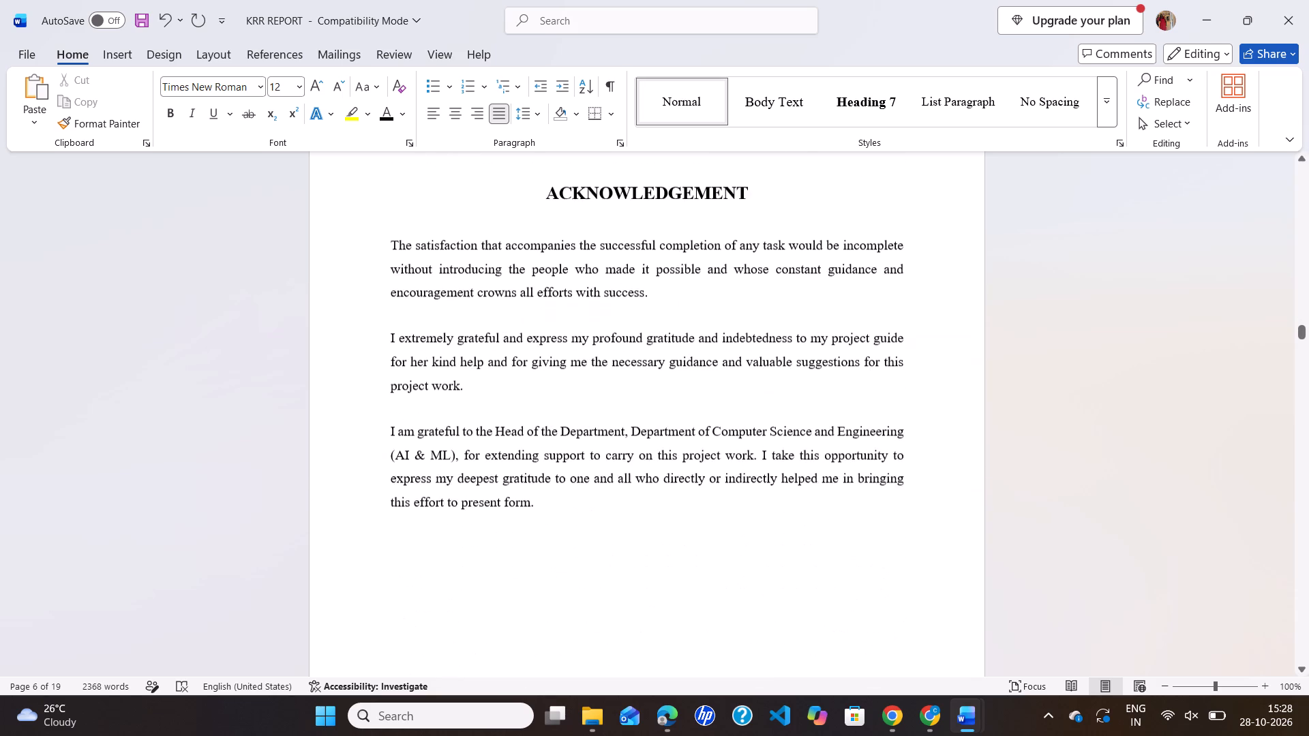
pyautogui.scroll(-5, 718, 547)
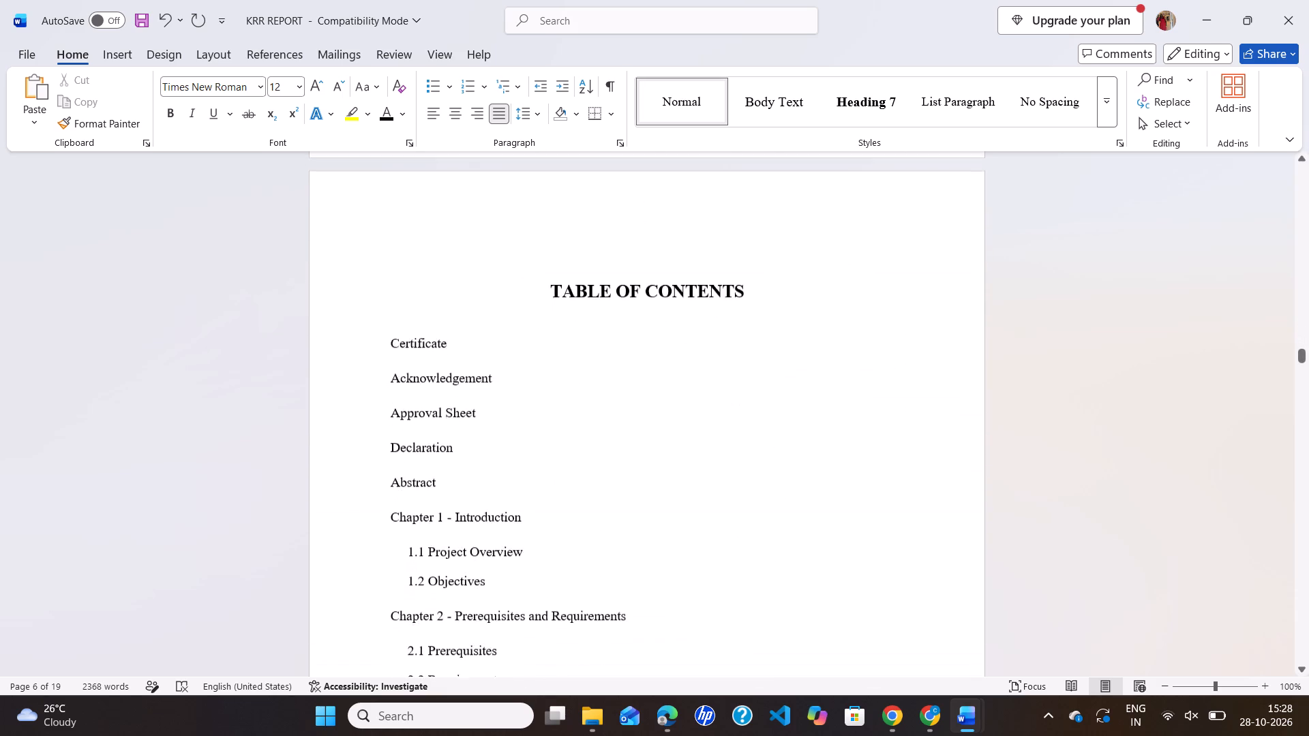
pyautogui.scroll(-5, 718, 547)
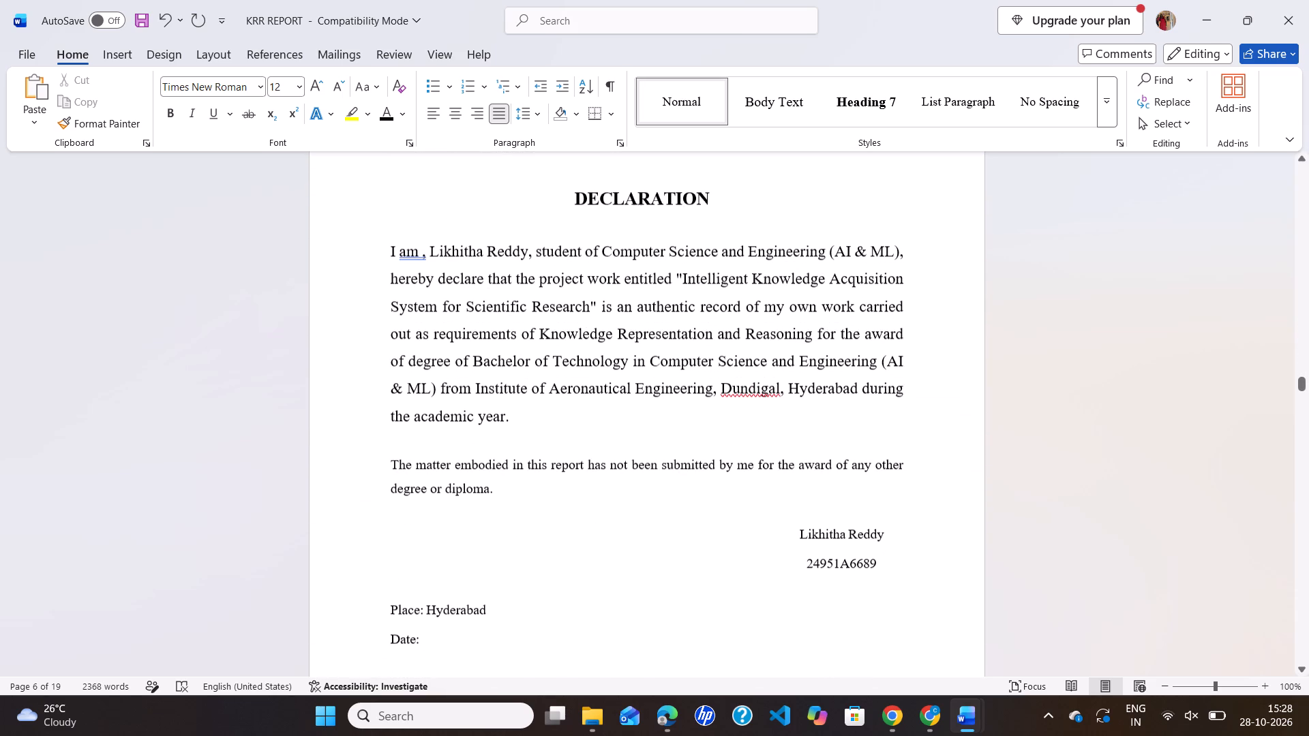
pyautogui.scroll(-1, 718, 547)
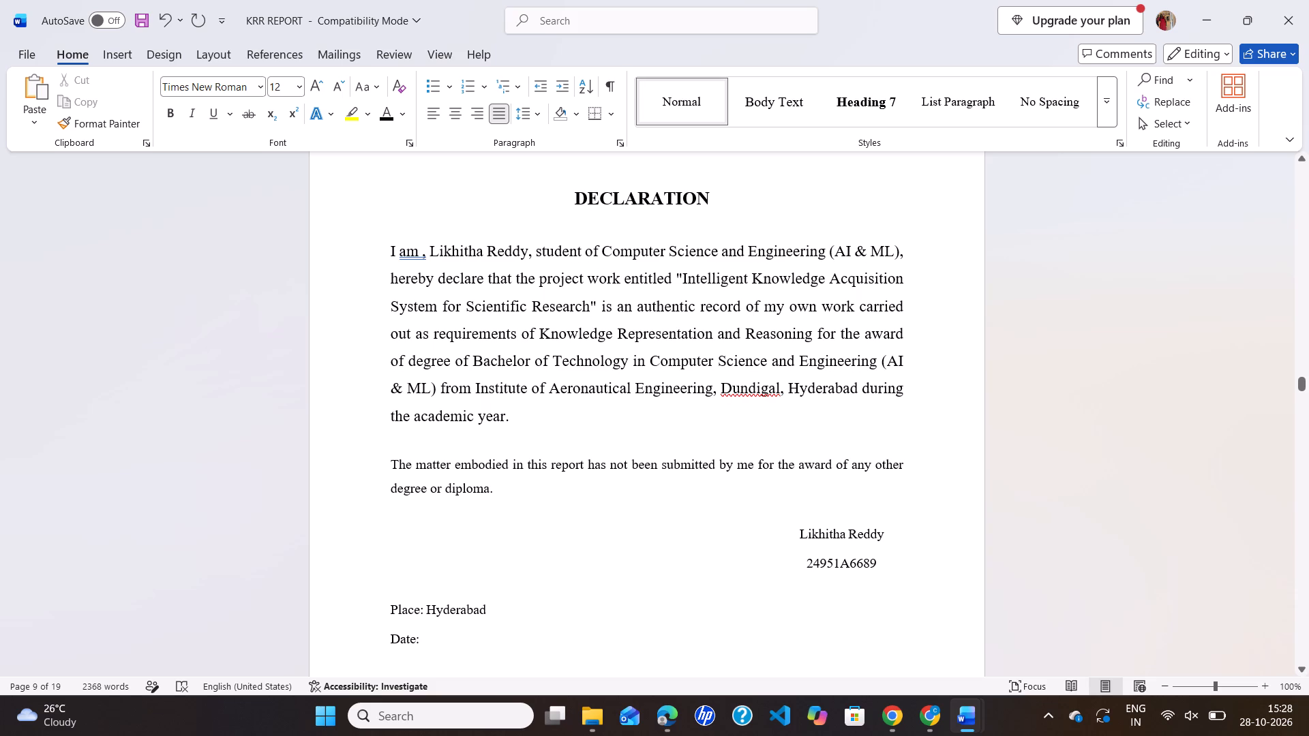
pyautogui.click(872, 531)
pyautogui.press('Right')
pyautogui.press('BackSpace')
pyautogui.press('BackSpace')
pyautogui.press('BackSpace')
pyautogui.press('BackSpace')
pyautogui.press('BackSpace')
pyautogui.press('BackSpace')
pyautogui.press('BackSpace')
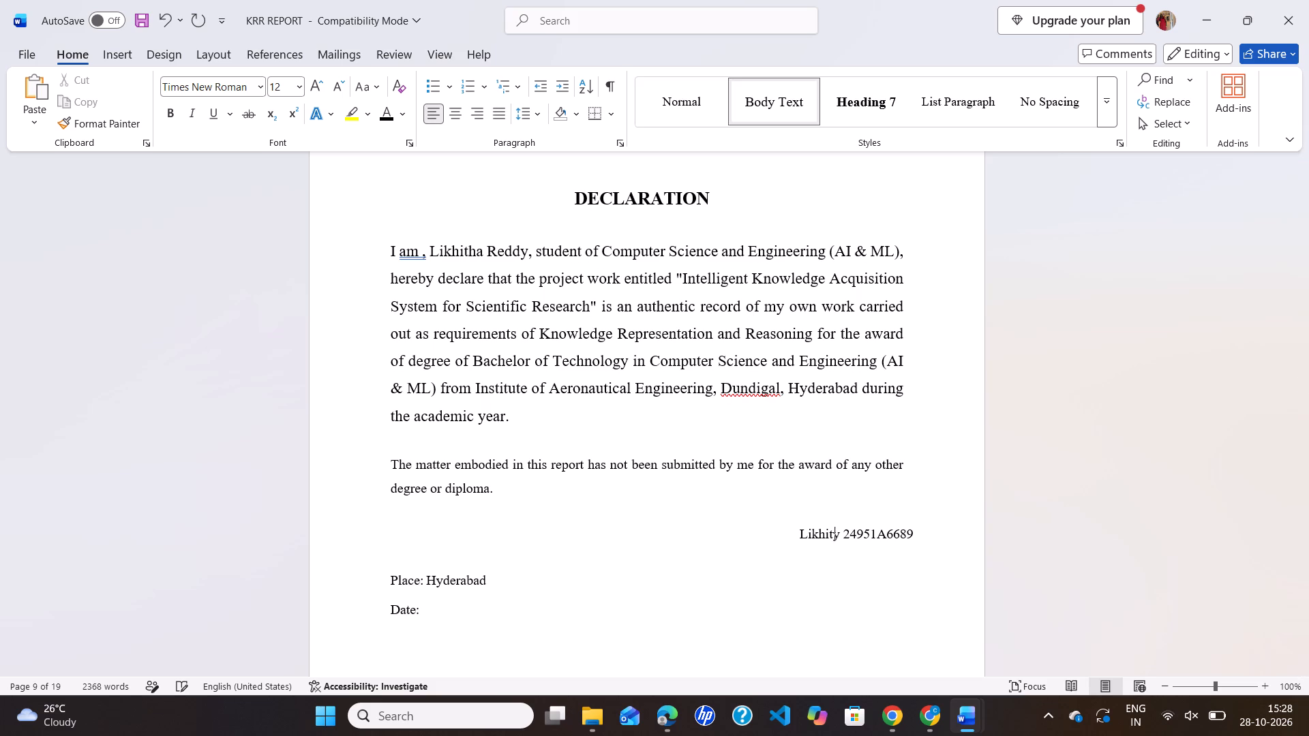
pyautogui.press('BackSpace')
pyautogui.press('BackSpace')
pyautogui.press('BackSpace')
pyautogui.press('BackSpace')
pyautogui.press('BackSpace')
pyautogui.press('Right')
pyautogui.press('BackSpace')
pyautogui.press('BackSpace')
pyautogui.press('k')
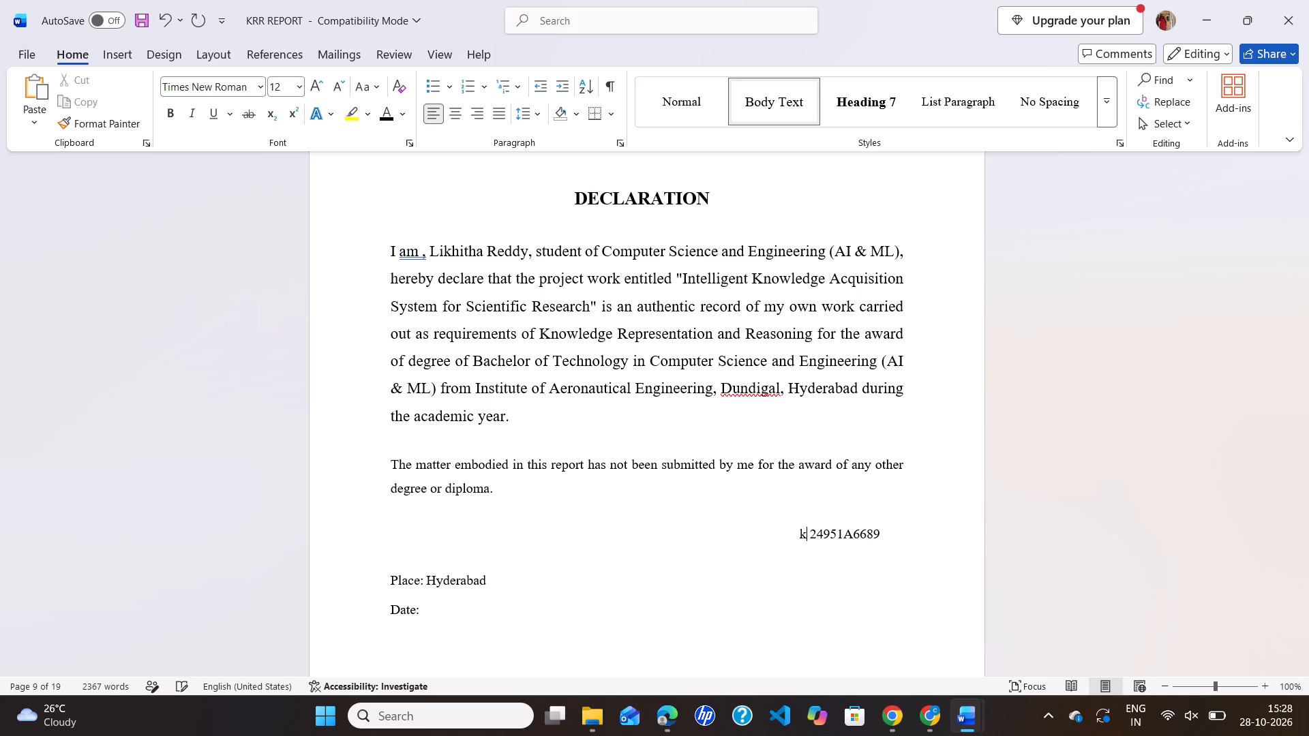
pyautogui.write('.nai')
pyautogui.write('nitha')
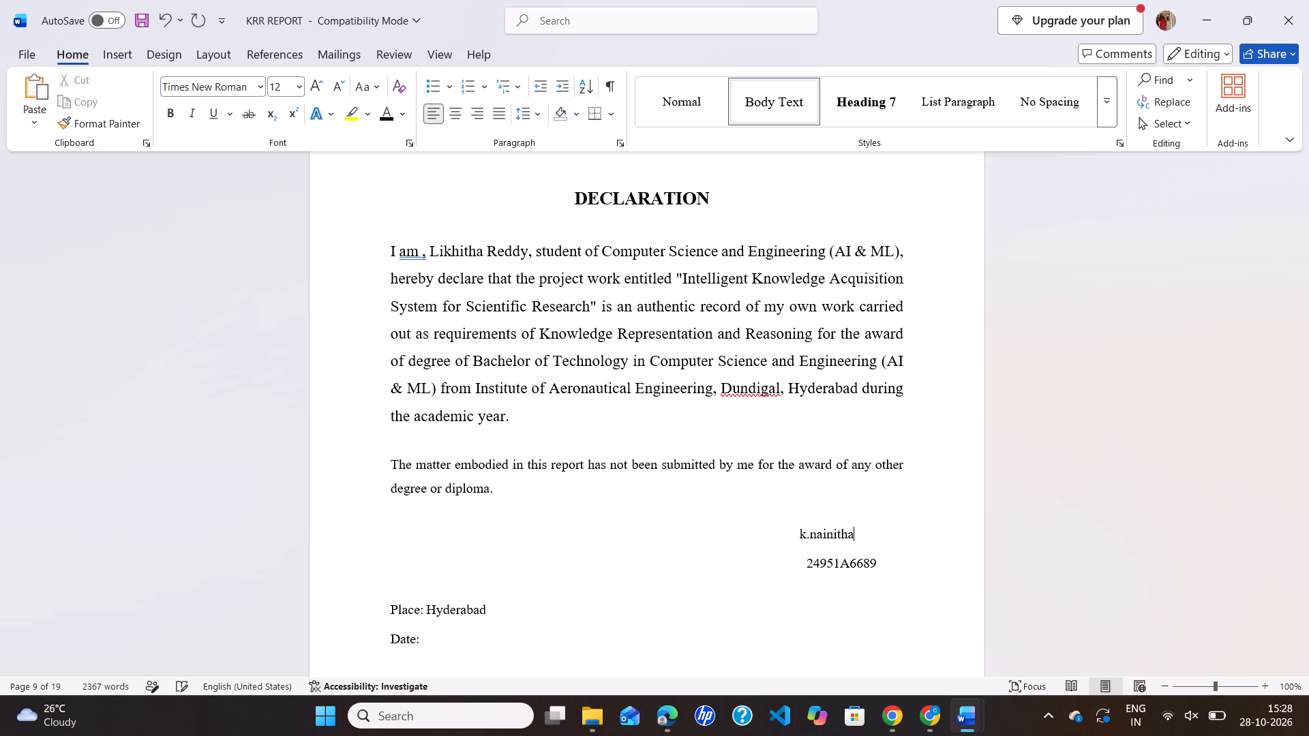
# Indent the signature name in the Declaration with four leading spaces to centre it over the roll number.
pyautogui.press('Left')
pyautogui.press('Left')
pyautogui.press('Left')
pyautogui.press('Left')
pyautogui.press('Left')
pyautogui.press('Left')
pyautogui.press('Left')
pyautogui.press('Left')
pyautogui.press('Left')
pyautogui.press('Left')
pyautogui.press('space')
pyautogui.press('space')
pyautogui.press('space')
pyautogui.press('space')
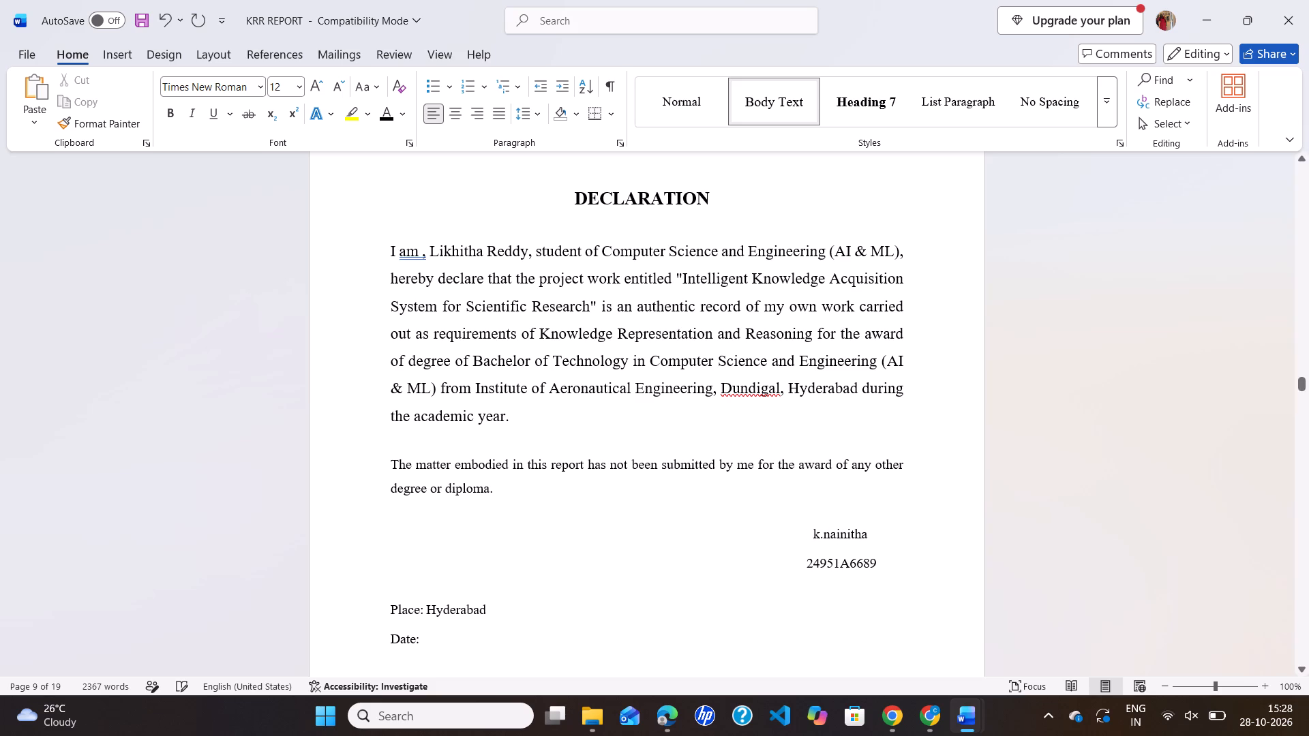
# Save the KRR REPORT document with the second student's details.
pyautogui.scroll(-6, 935, 585)
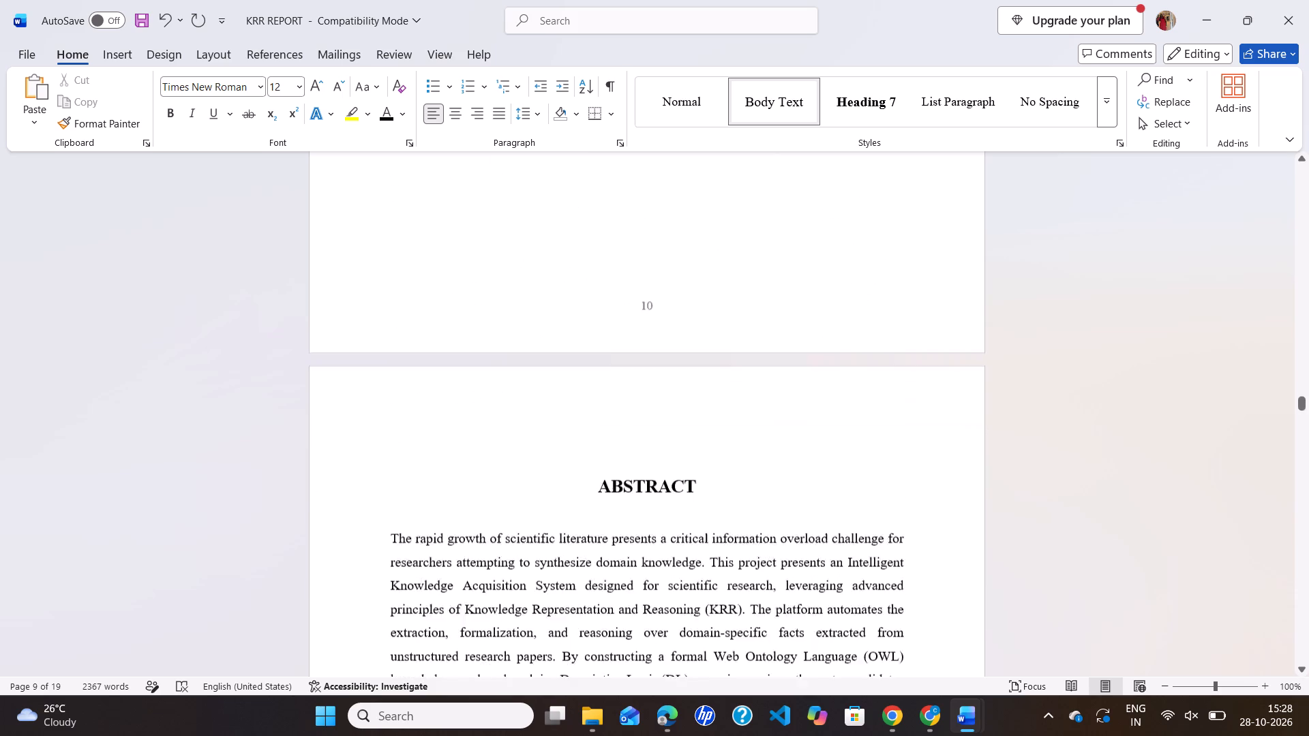
pyautogui.scroll(-20, 935, 585)
pyautogui.scroll(-2, 935, 585)
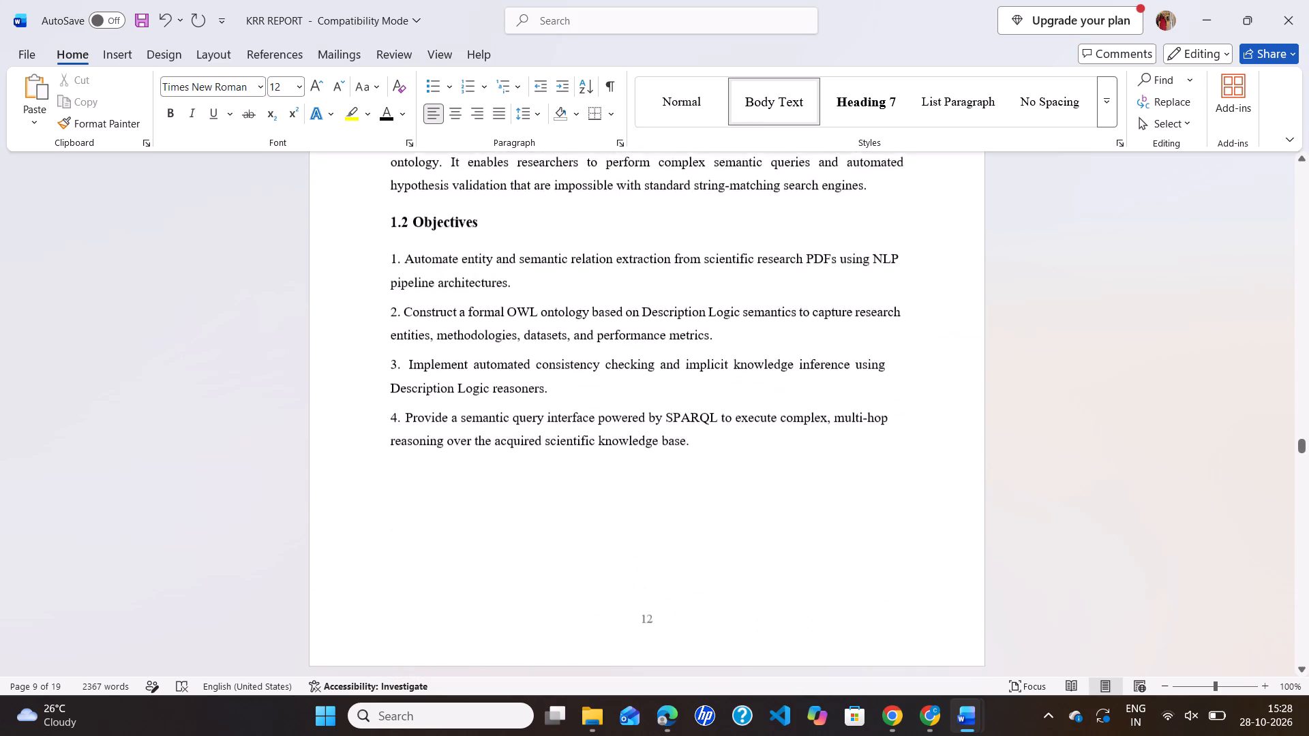
pyautogui.scroll(-20, 935, 585)
pyautogui.scroll(-2, 935, 585)
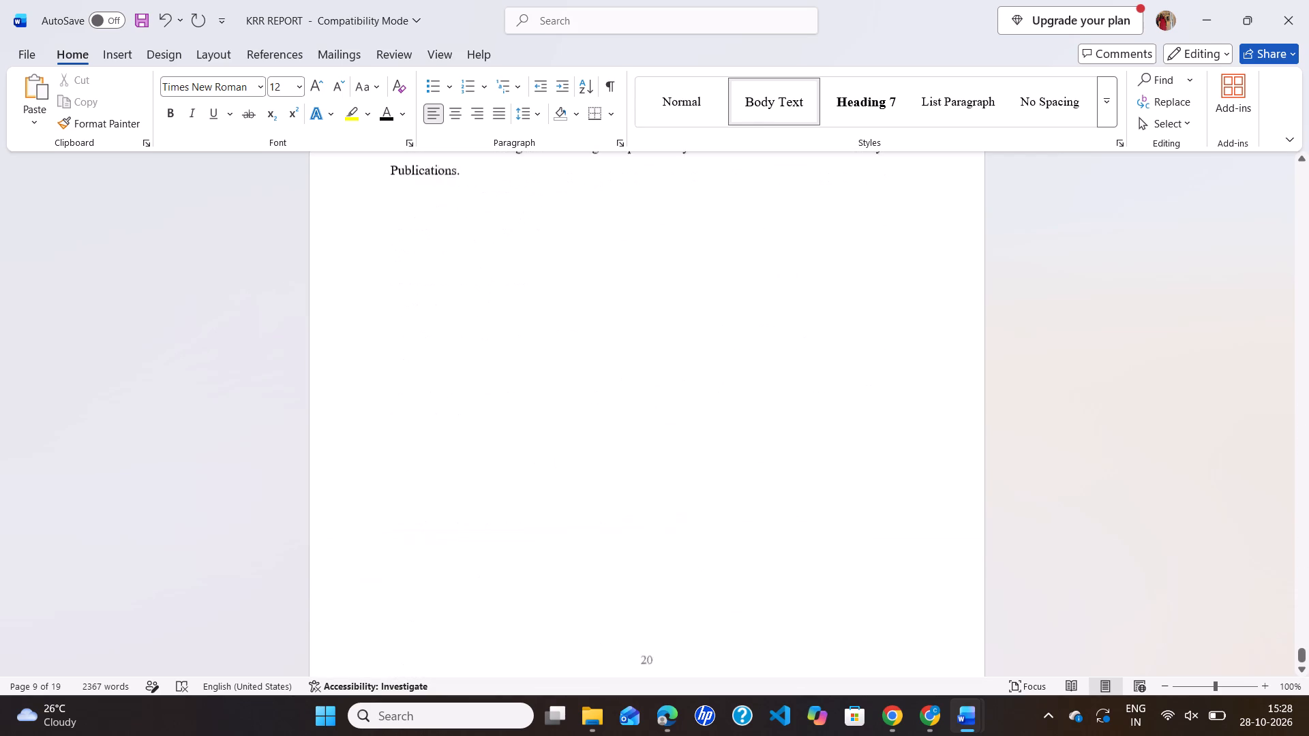
pyautogui.scroll(-5, 935, 585)
pyautogui.keyDown('ctrl'); pyautogui.scroll(-1, 935, 585); pyautogui.keyUp('ctrl')
pyautogui.hotkey('ctrl', 's')
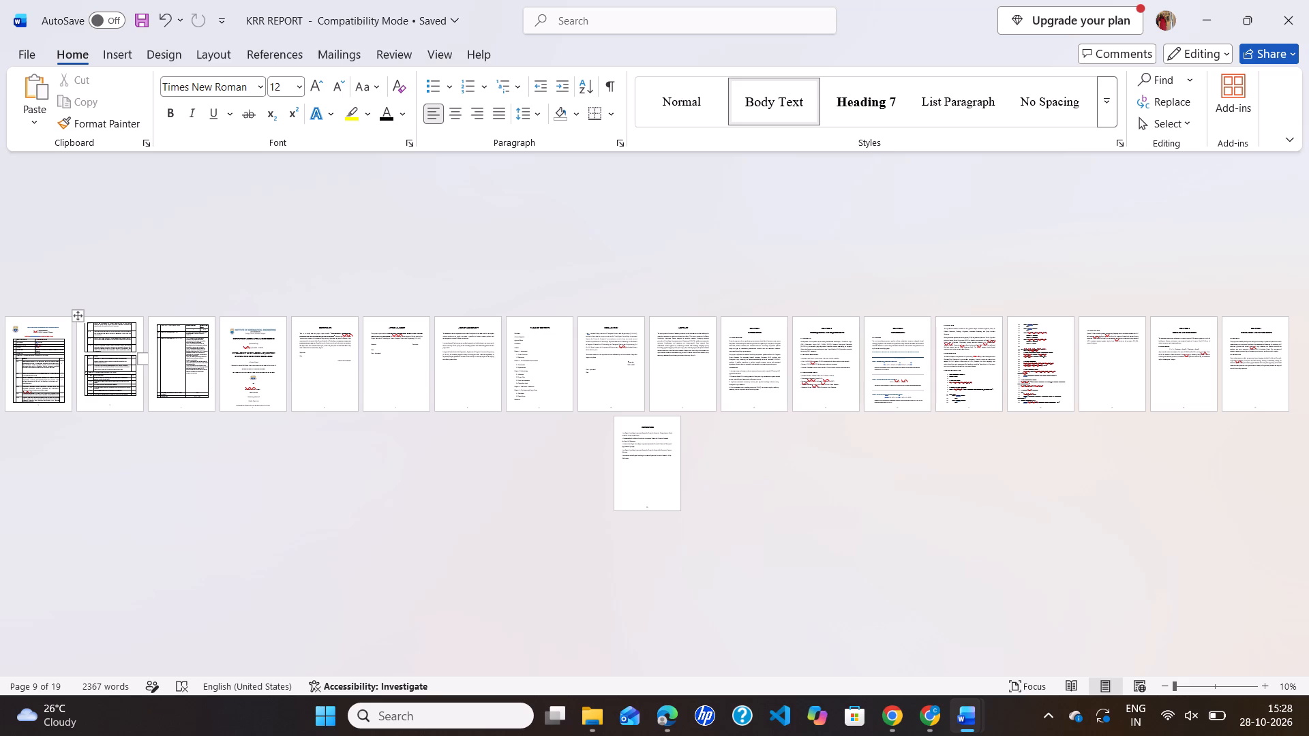
pyautogui.hotkey('ctrl', 's')
# Check the Declaration's signature lines and the student details in the self-assessment form on the first page.
pyautogui.hotkey('ctrl', '=')
pyautogui.hotkey('ctrl', '=')
pyautogui.hotkey('ctrl', '=')
pyautogui.hotkey('ctrl', '=')
pyautogui.hotkey('ctrl', '=')
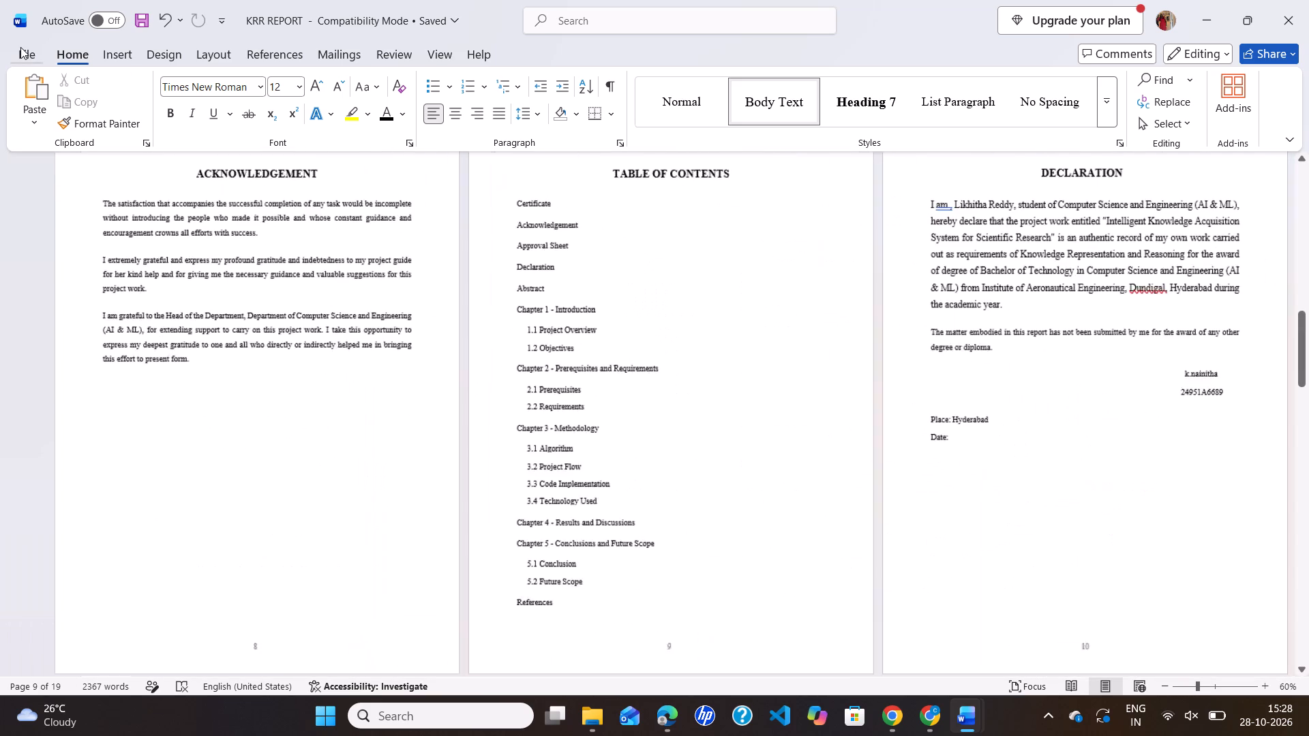
pyautogui.hotkey('ctrl', '=')
pyautogui.hotkey('ctrl', '=')
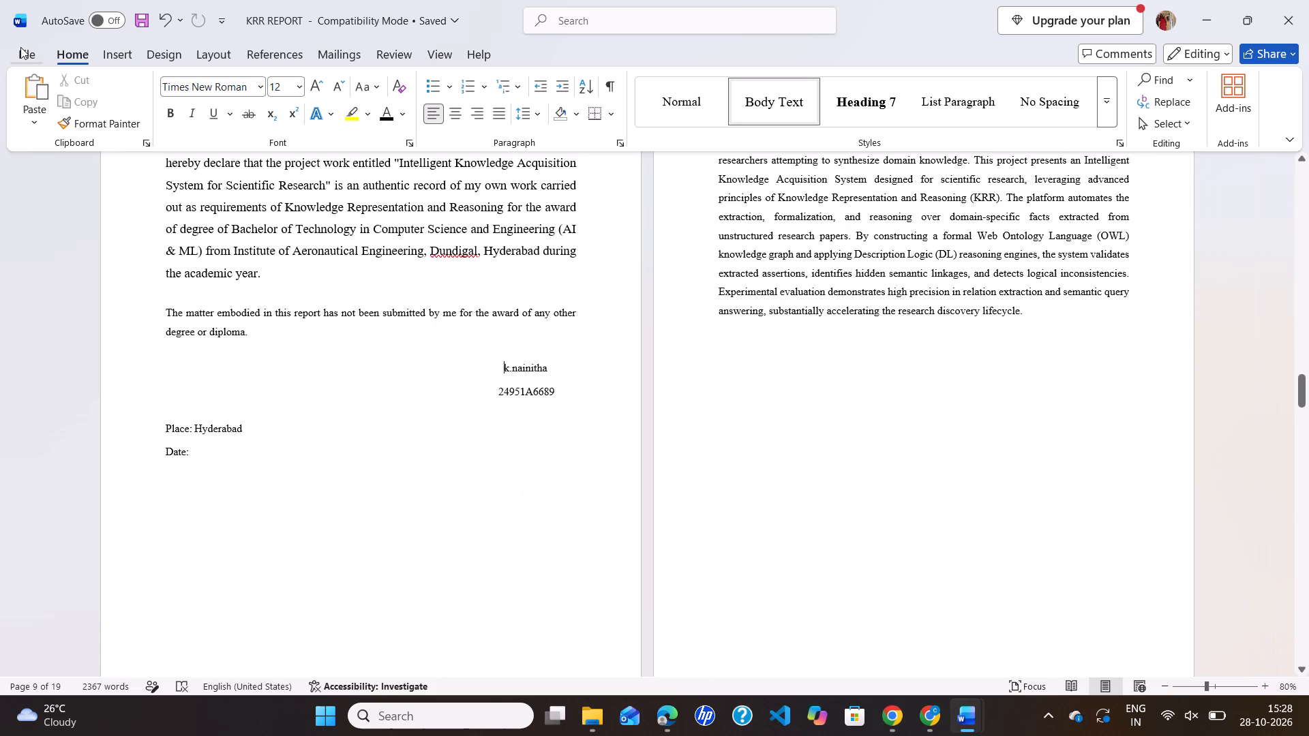
pyautogui.hotkey('ctrl', '=')
pyautogui.hotkey('ctrl', '=')
pyautogui.hotkey('ctrl', '=')
pyautogui.hotkey('ctrl', '=')
pyautogui.hotkey('ctrl', '=')
pyautogui.hotkey('ctrl', '=')
pyautogui.hotkey('ctrl', '=')
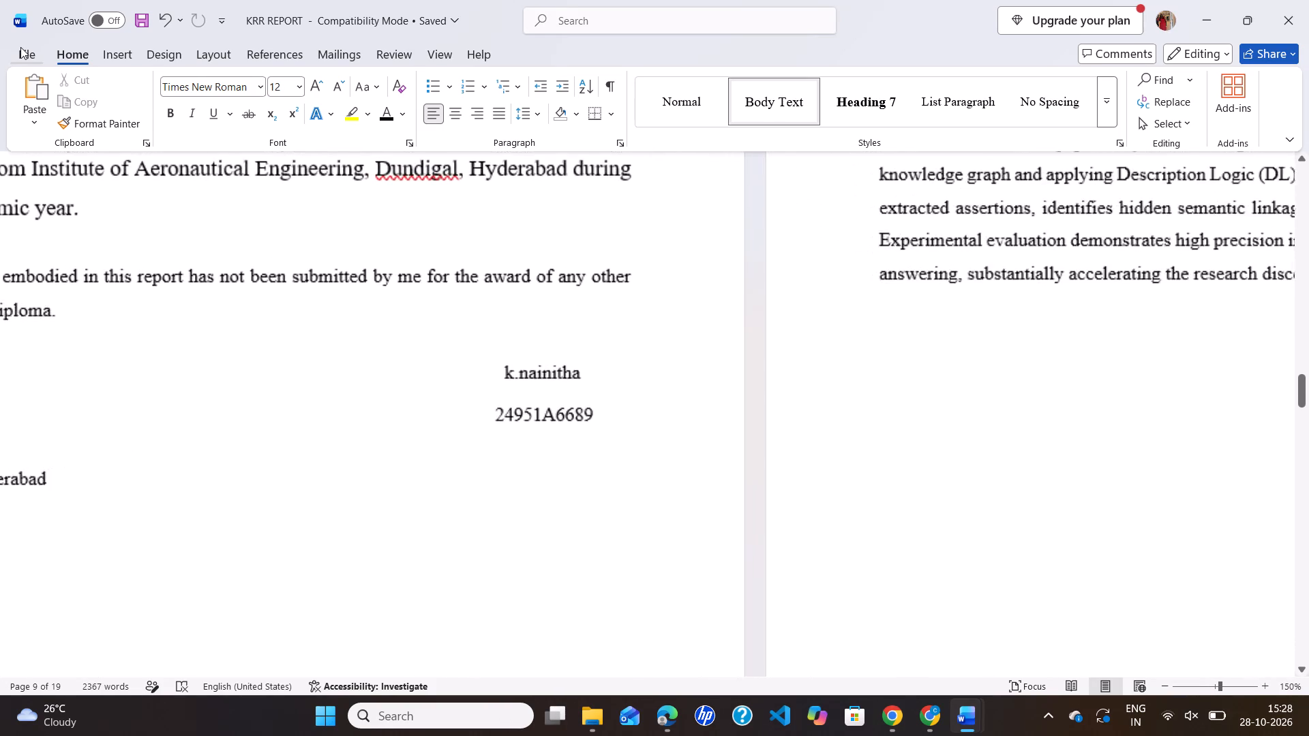
pyautogui.hotkey('ctrl', '-')
pyautogui.hotkey('ctrl', '-')
pyautogui.hotkey('ctrl', '-')
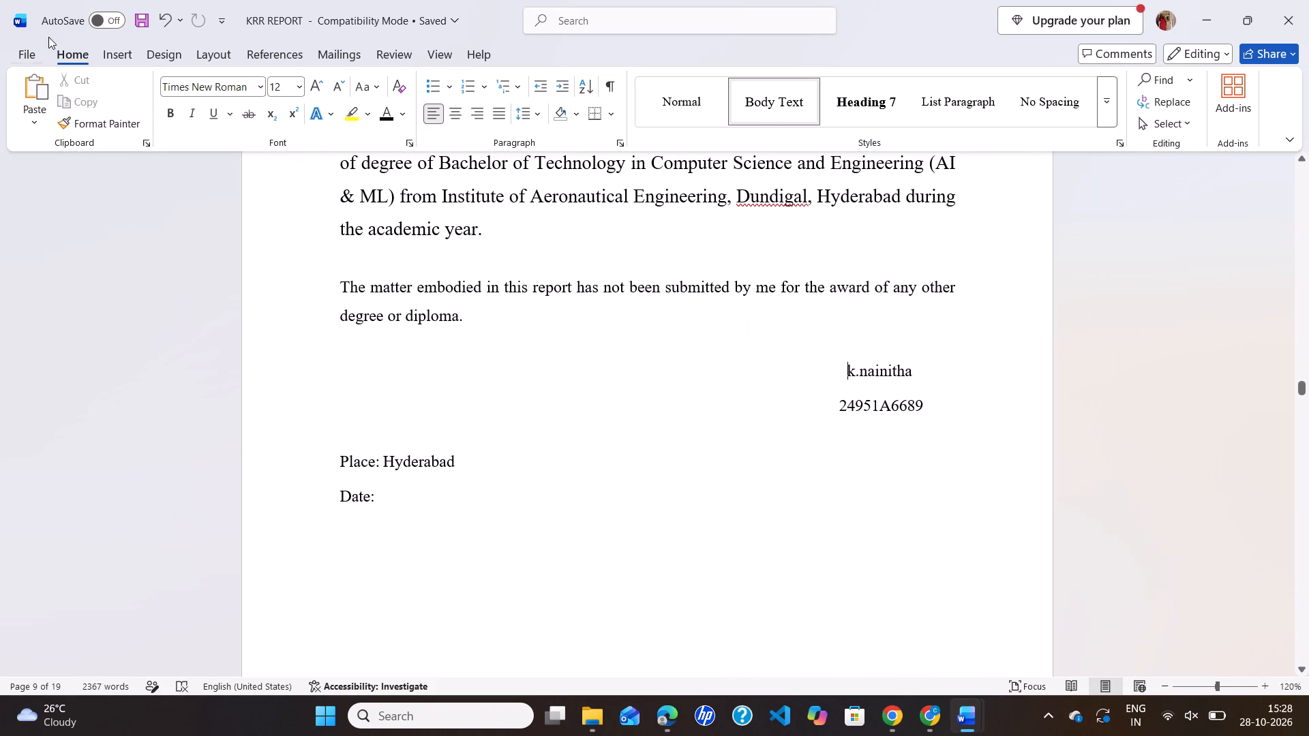
pyautogui.scroll(20, 61, 1)
pyautogui.scroll(6, 61, 1)
pyautogui.scroll(20, 355, 402)
pyautogui.scroll(17, 355, 402)
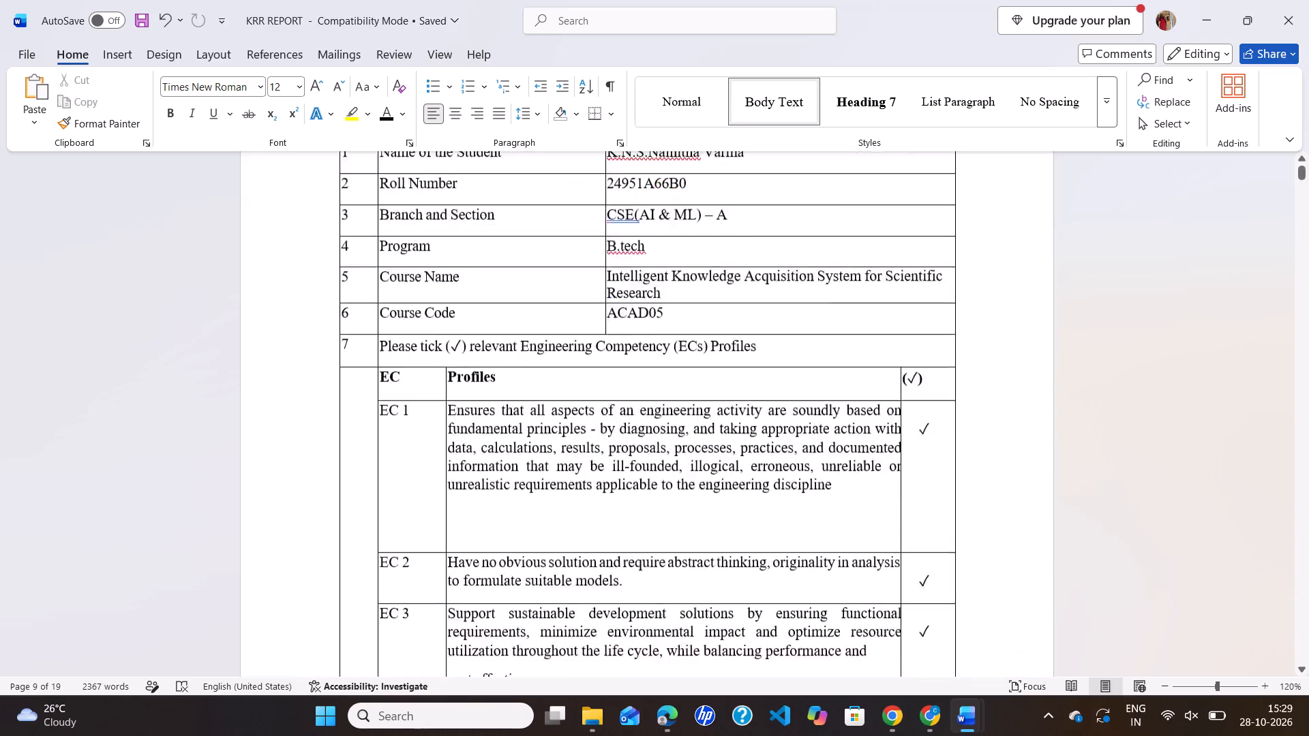
pyautogui.scroll(14, 355, 402)
pyautogui.scroll(10, 355, 402)
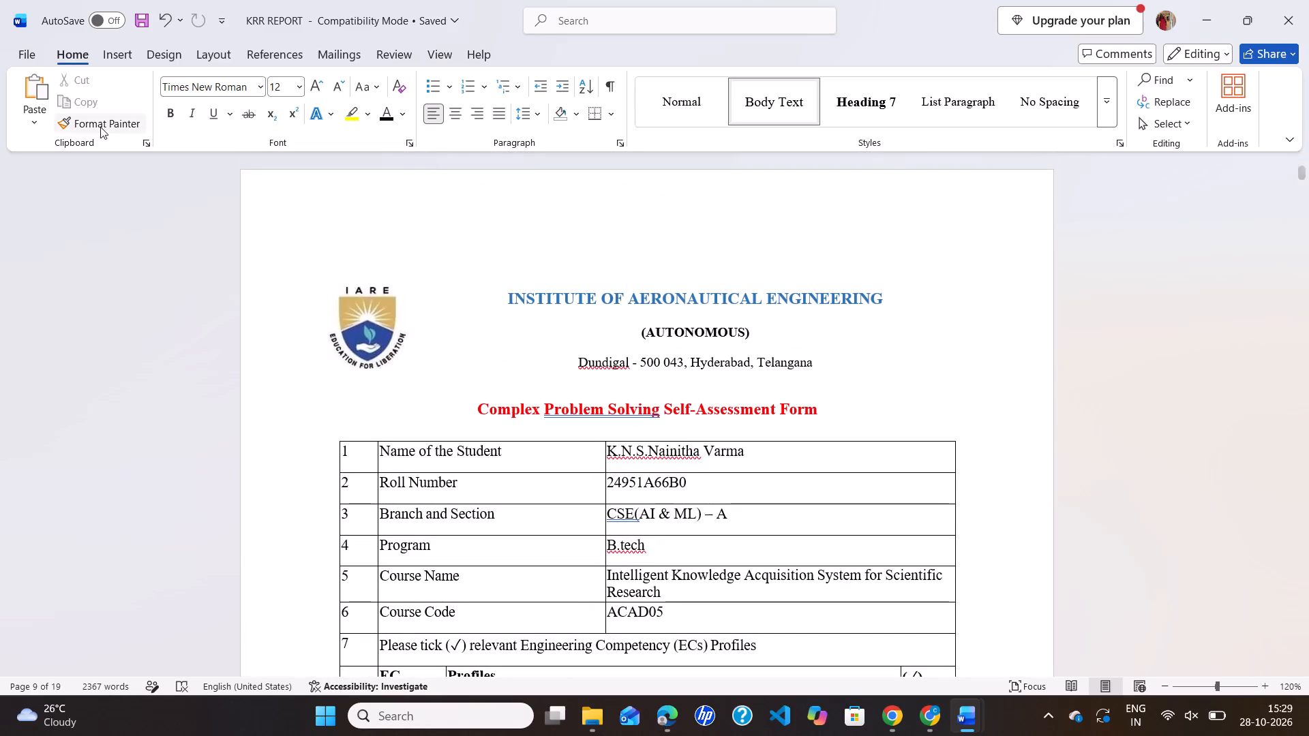
# Export the report as a PDF named KRR REPORT B0 to the Downloads folder, closing the PDF once it opens.
pyautogui.click(22, 48)
pyautogui.click(64, 301)
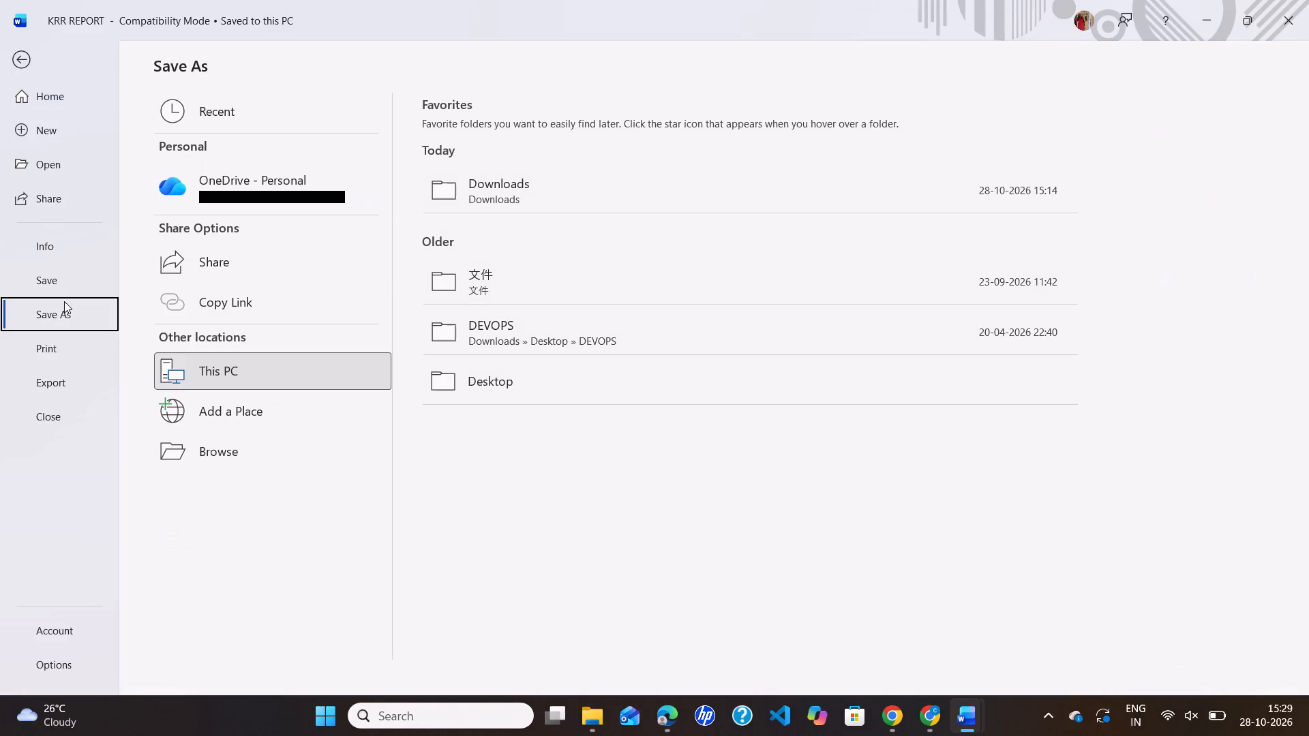
pyautogui.click(247, 446)
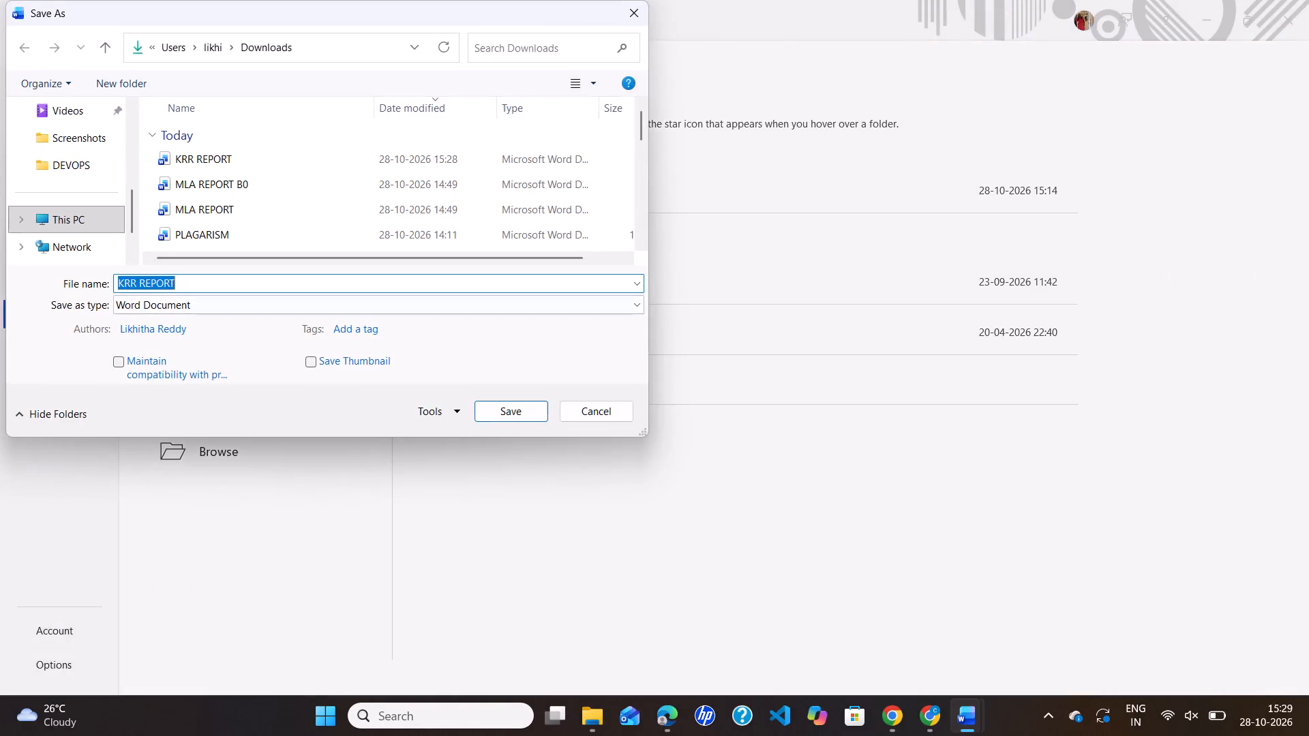
pyautogui.click(213, 290)
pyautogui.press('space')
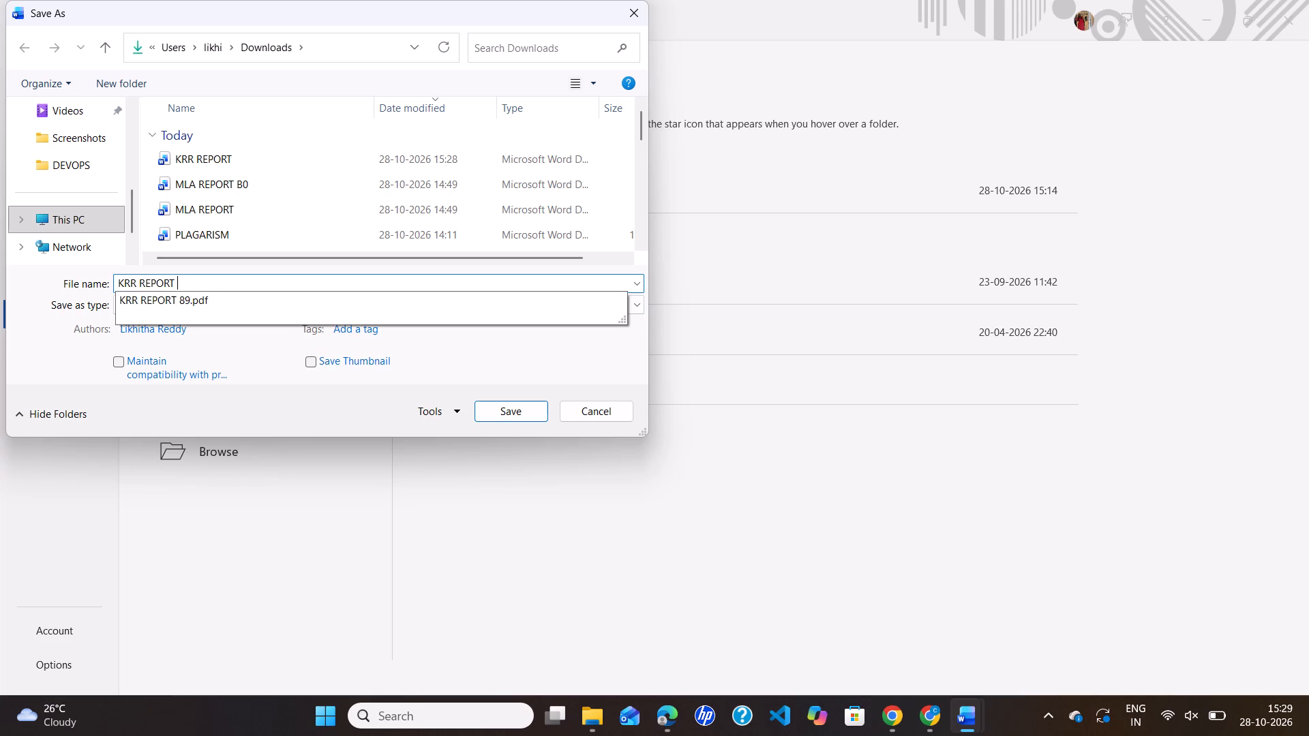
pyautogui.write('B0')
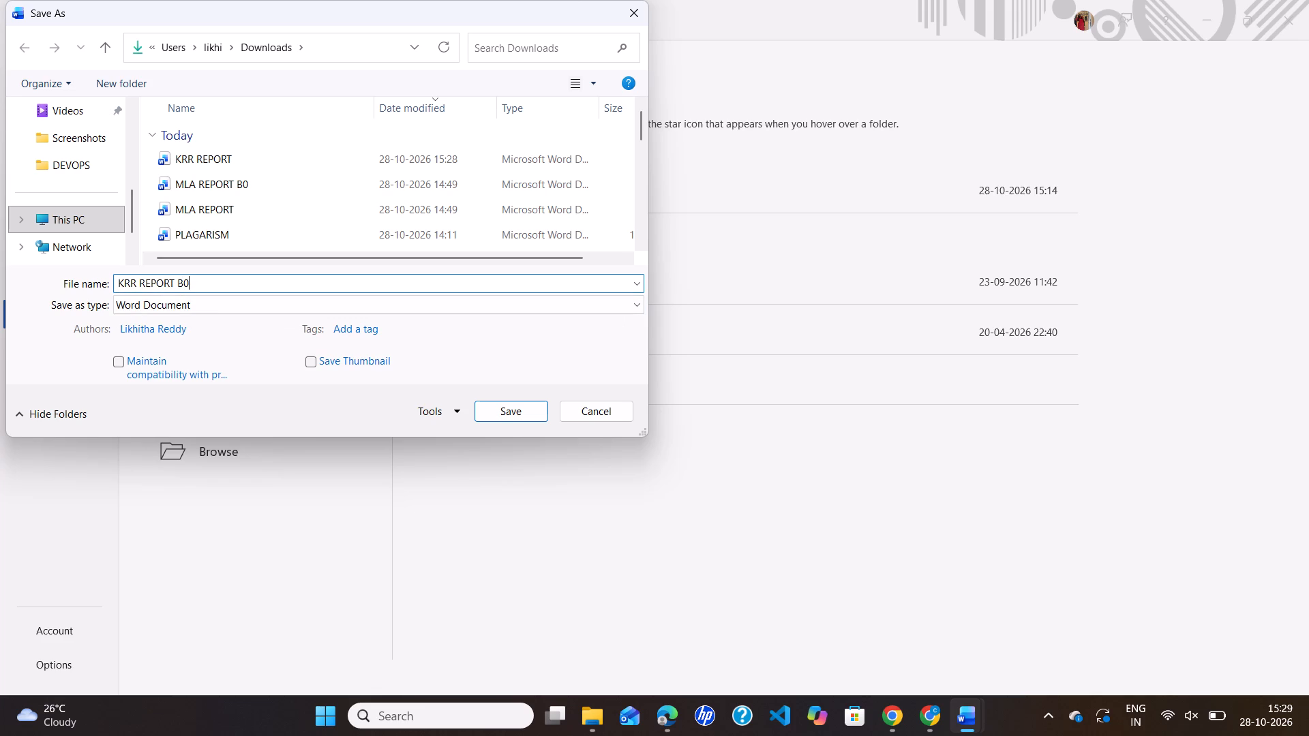
pyautogui.click(207, 303)
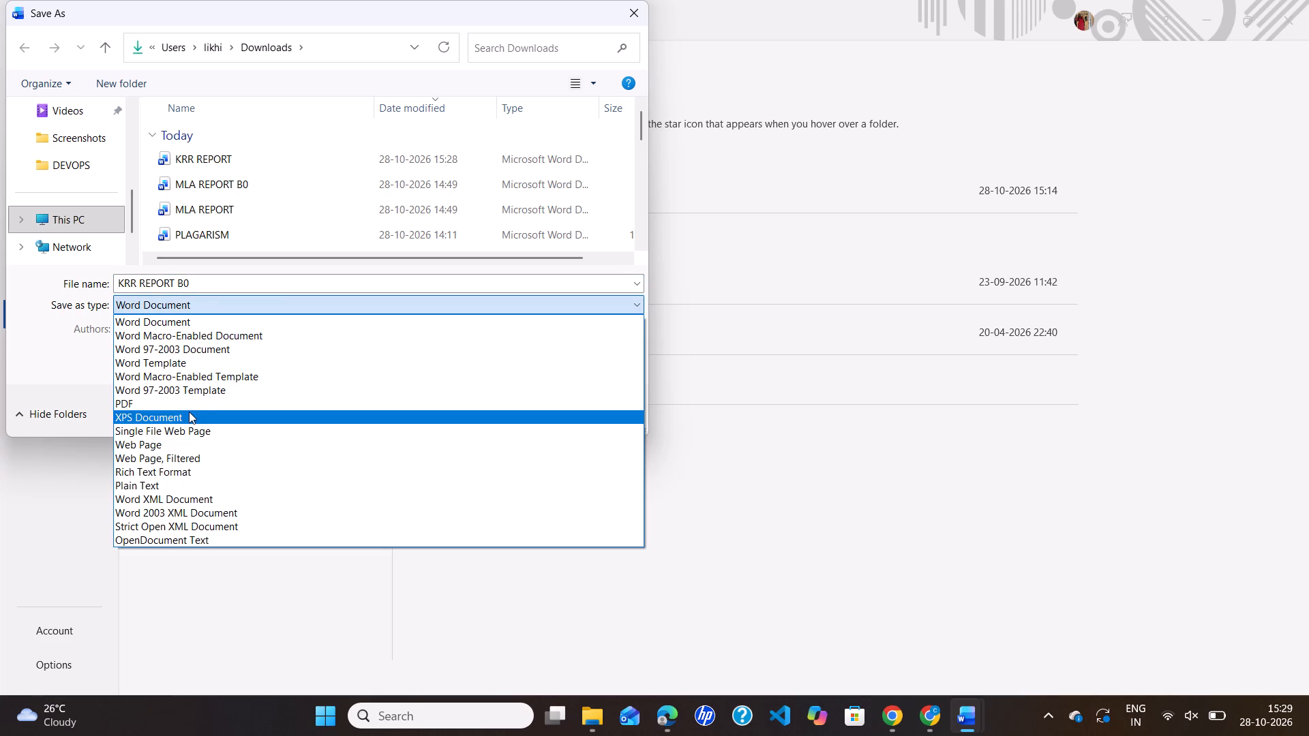
pyautogui.click(188, 409)
pyautogui.scroll(-1, 95, 215)
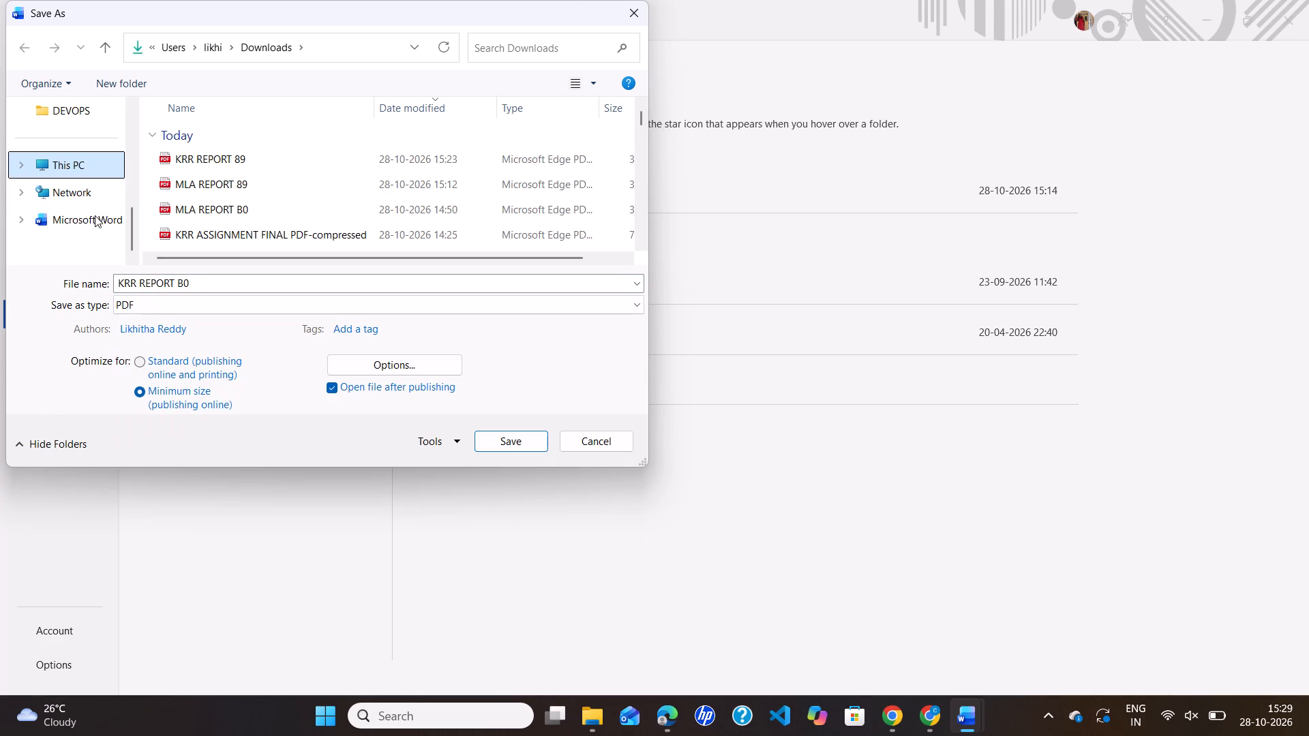
pyautogui.scroll(-1, 95, 215)
pyautogui.scroll(2, 85, 200)
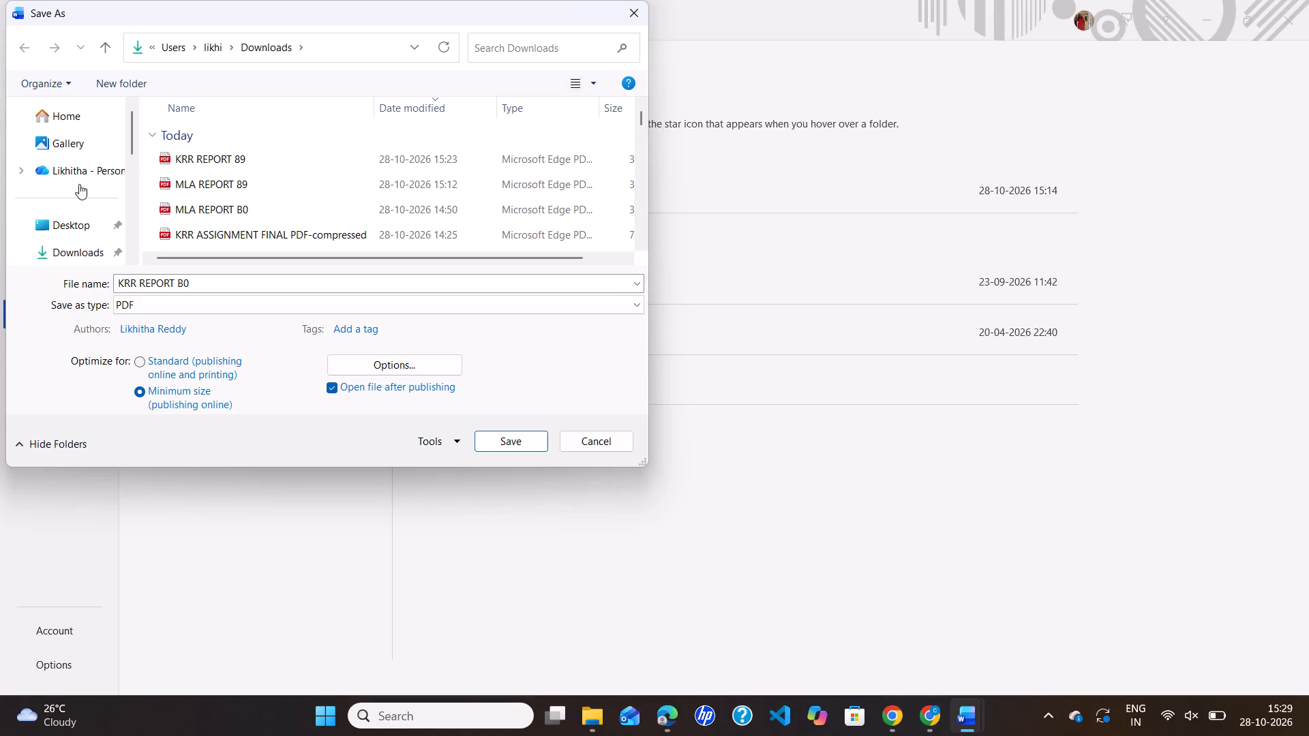
pyautogui.click(85, 245)
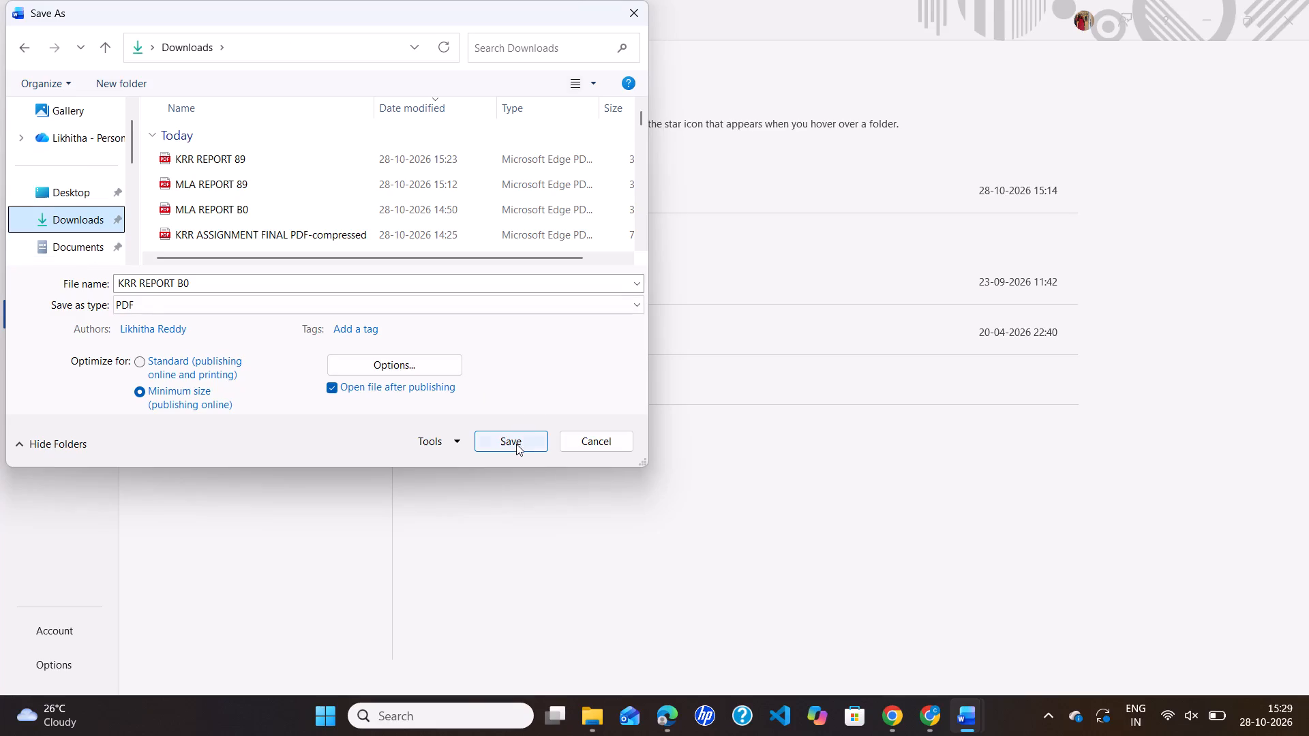
pyautogui.click(516, 444)
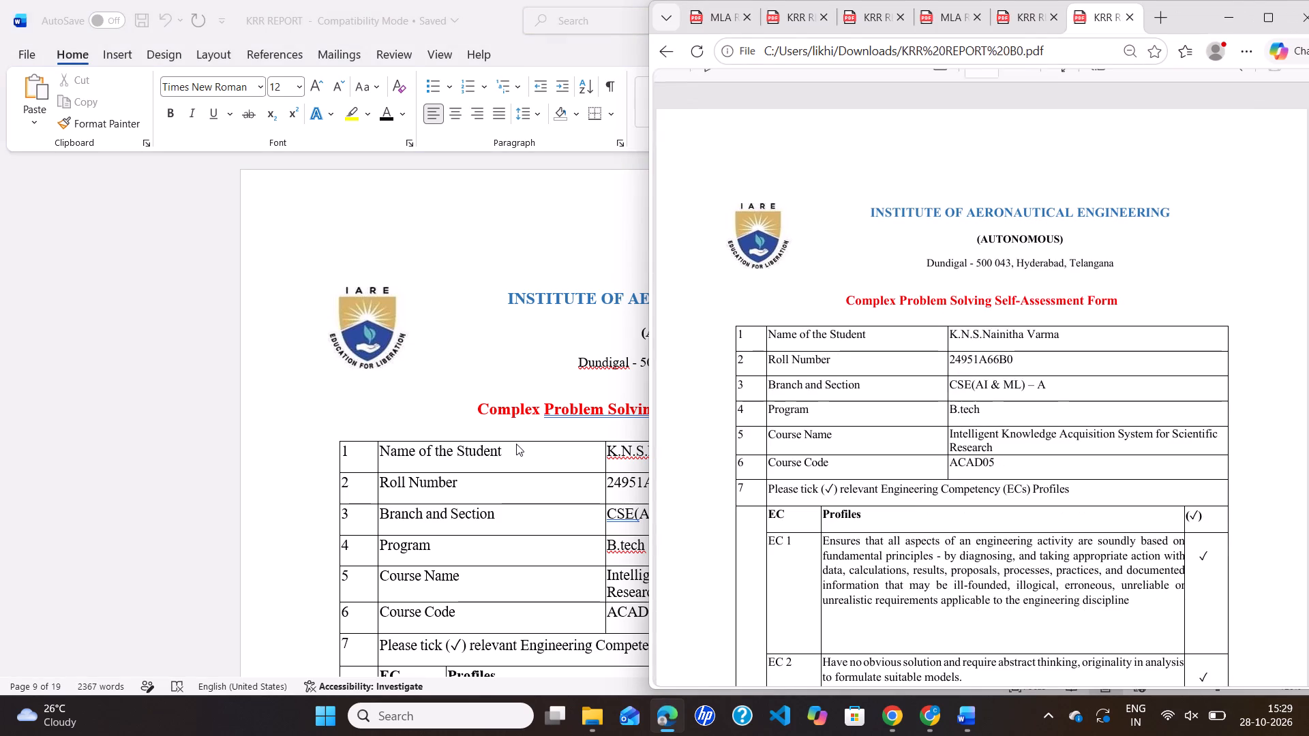
pyautogui.click(1308, 22)
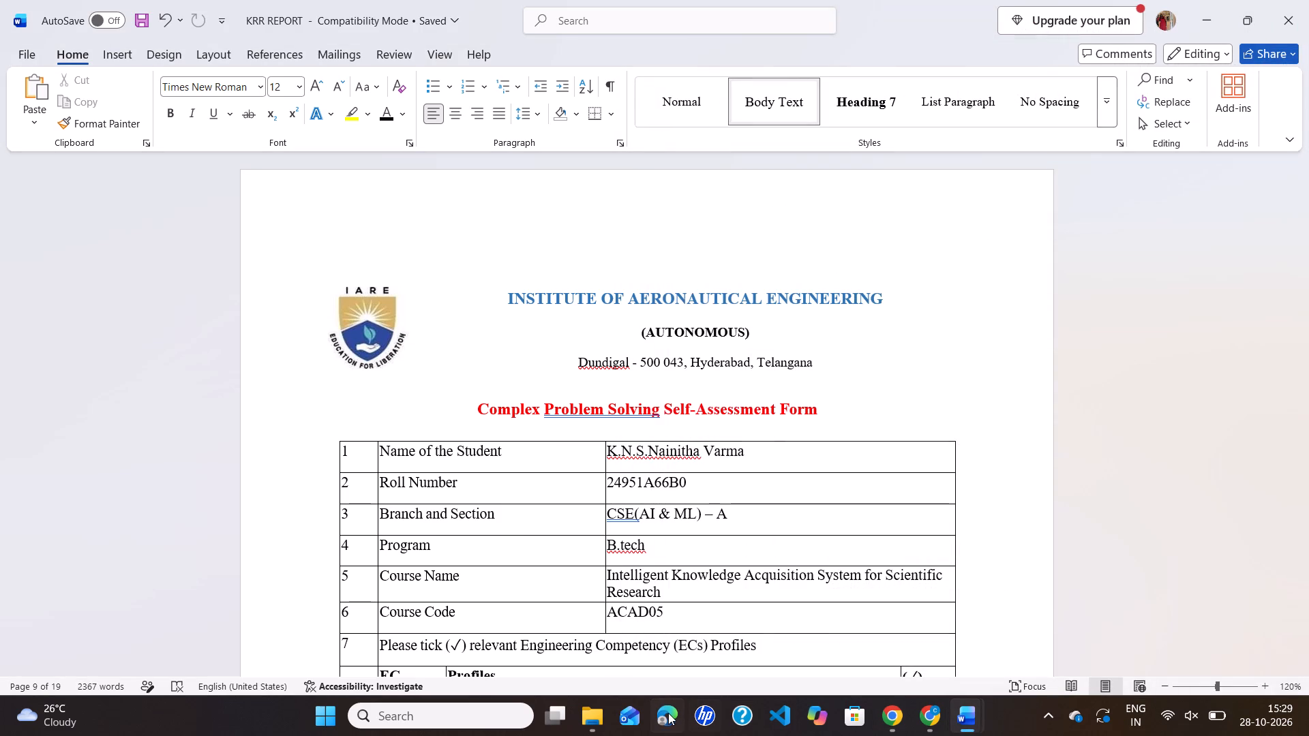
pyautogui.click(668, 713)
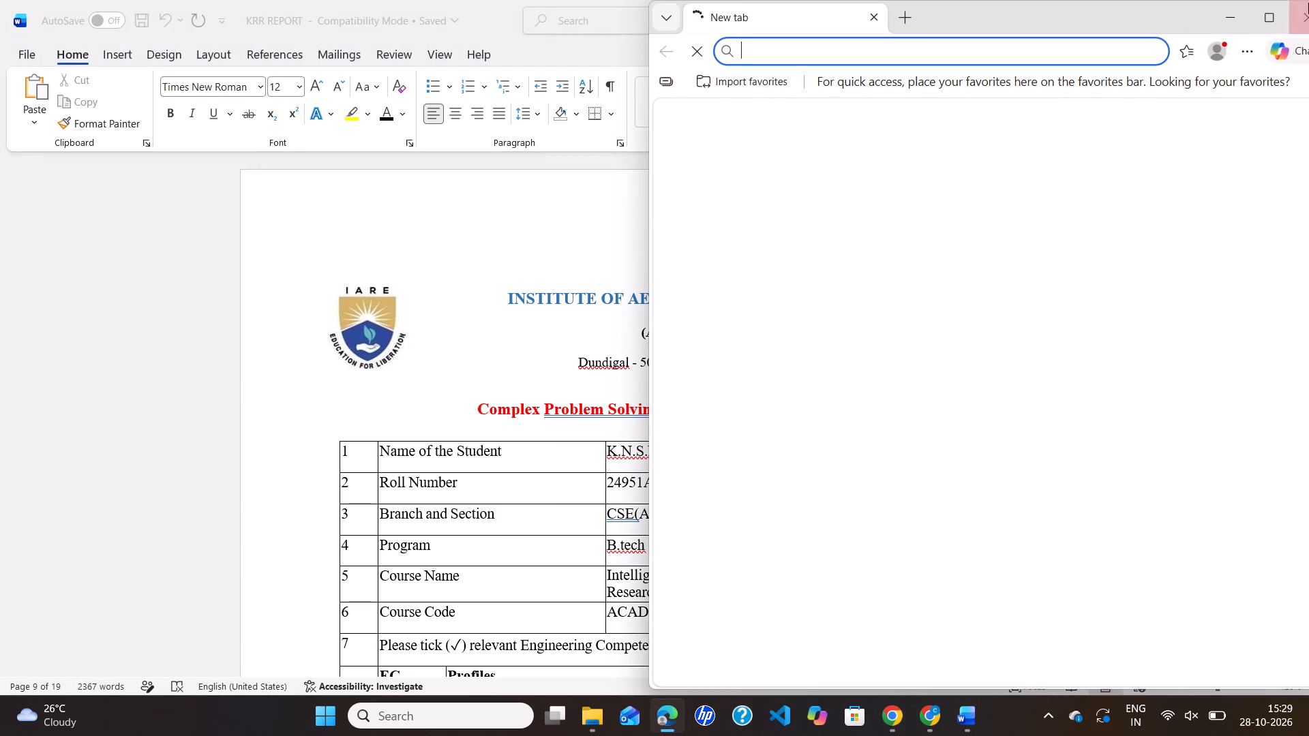
# Close the leftover Edge window, and send the KRR REPORT B0 PDF from Downloads to the second student's chat in Telegram Web.
pyautogui.click(1308, 3)
pyautogui.click(900, 709)
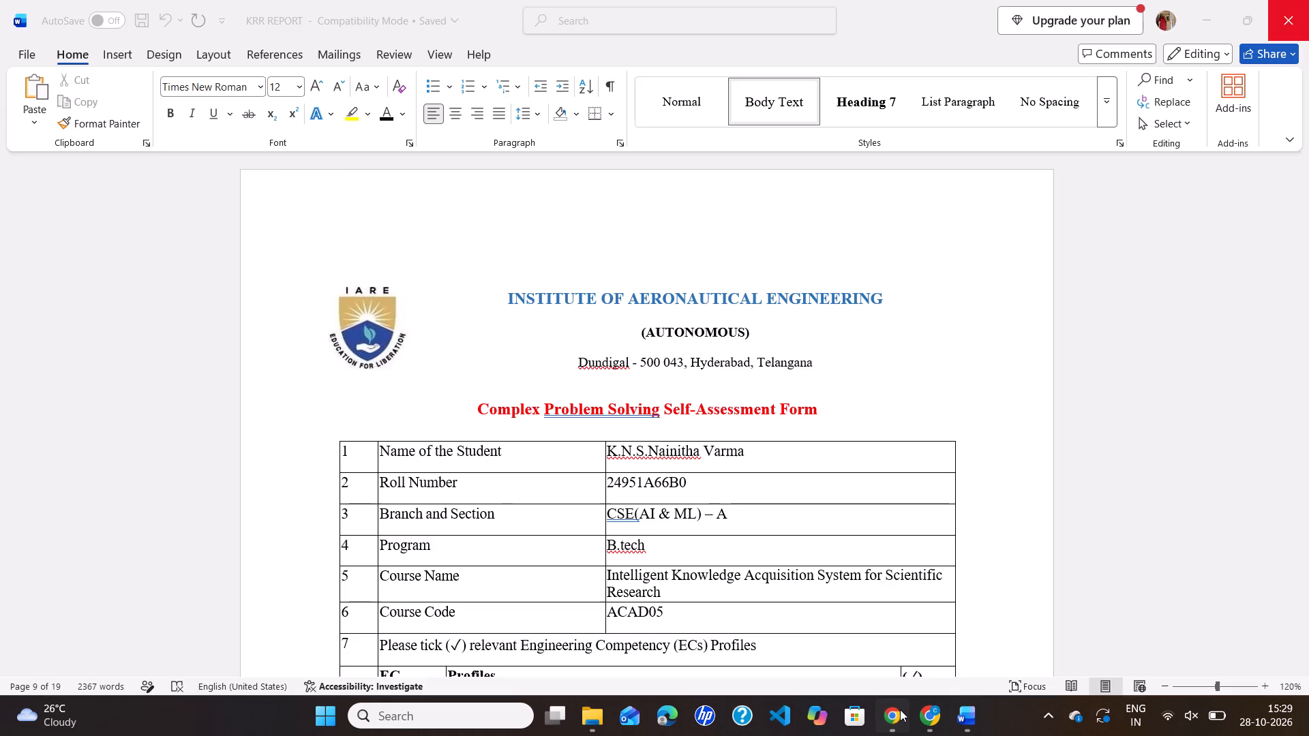
pyautogui.click(547, 20)
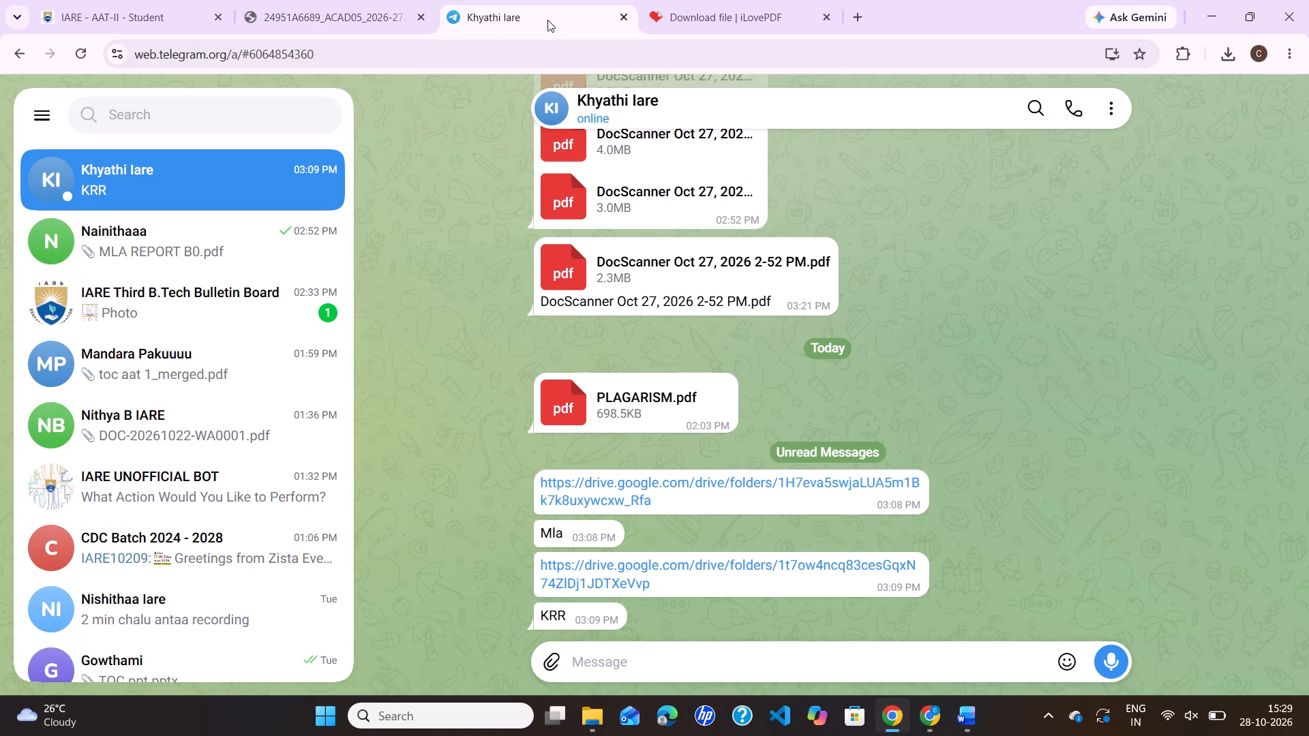
pyautogui.click(181, 241)
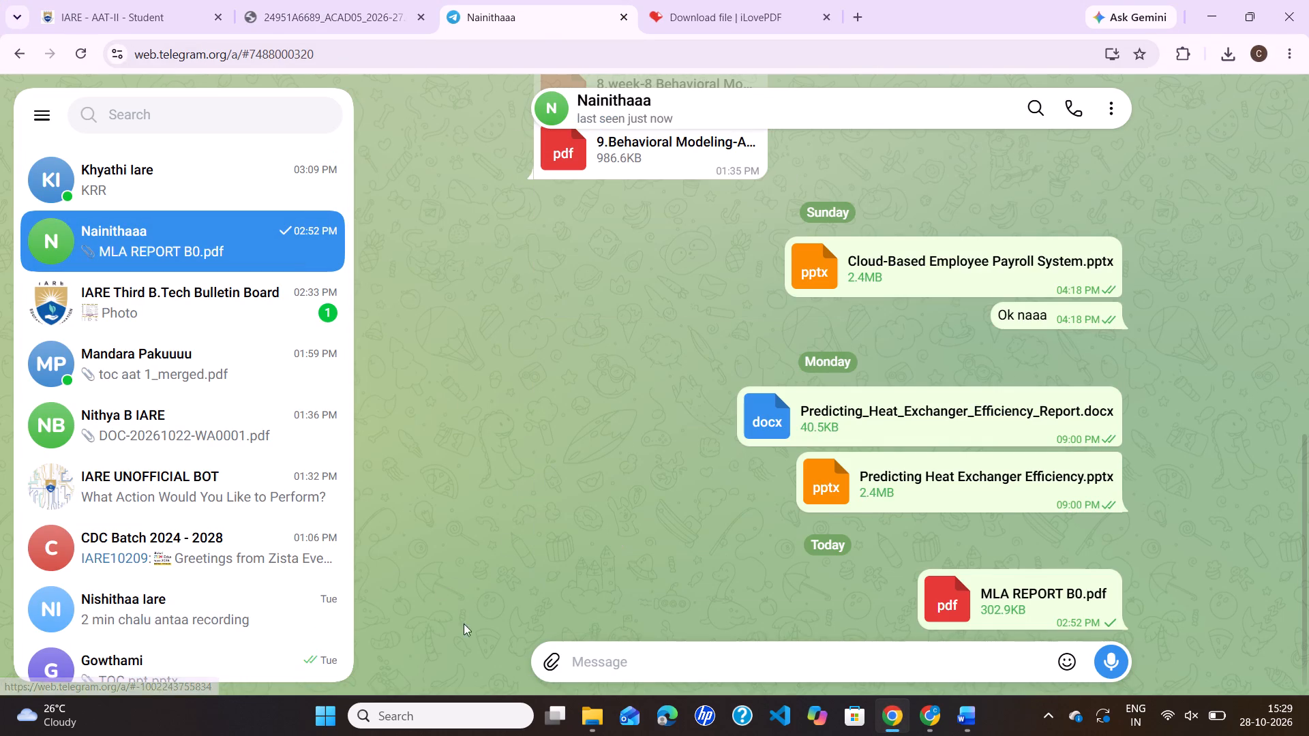
pyautogui.click(550, 657)
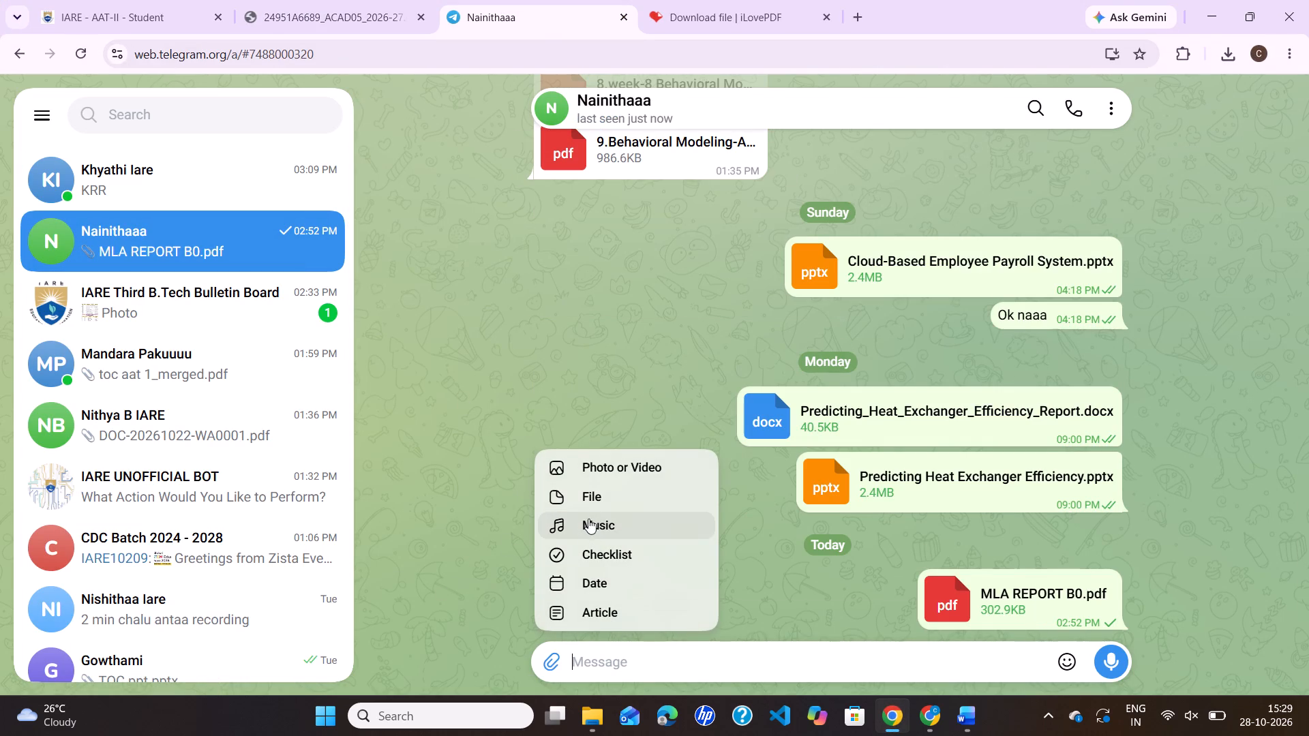
pyautogui.click(591, 496)
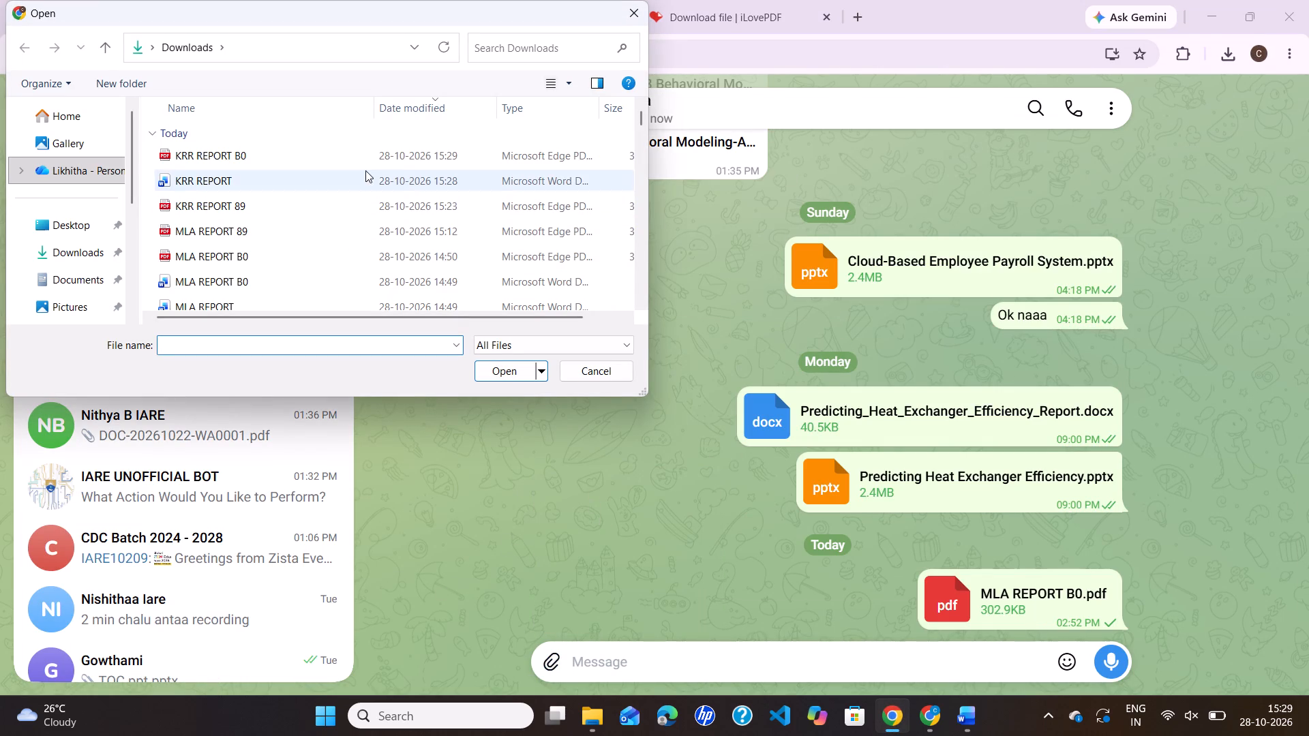
pyautogui.click(355, 154)
pyautogui.click(501, 377)
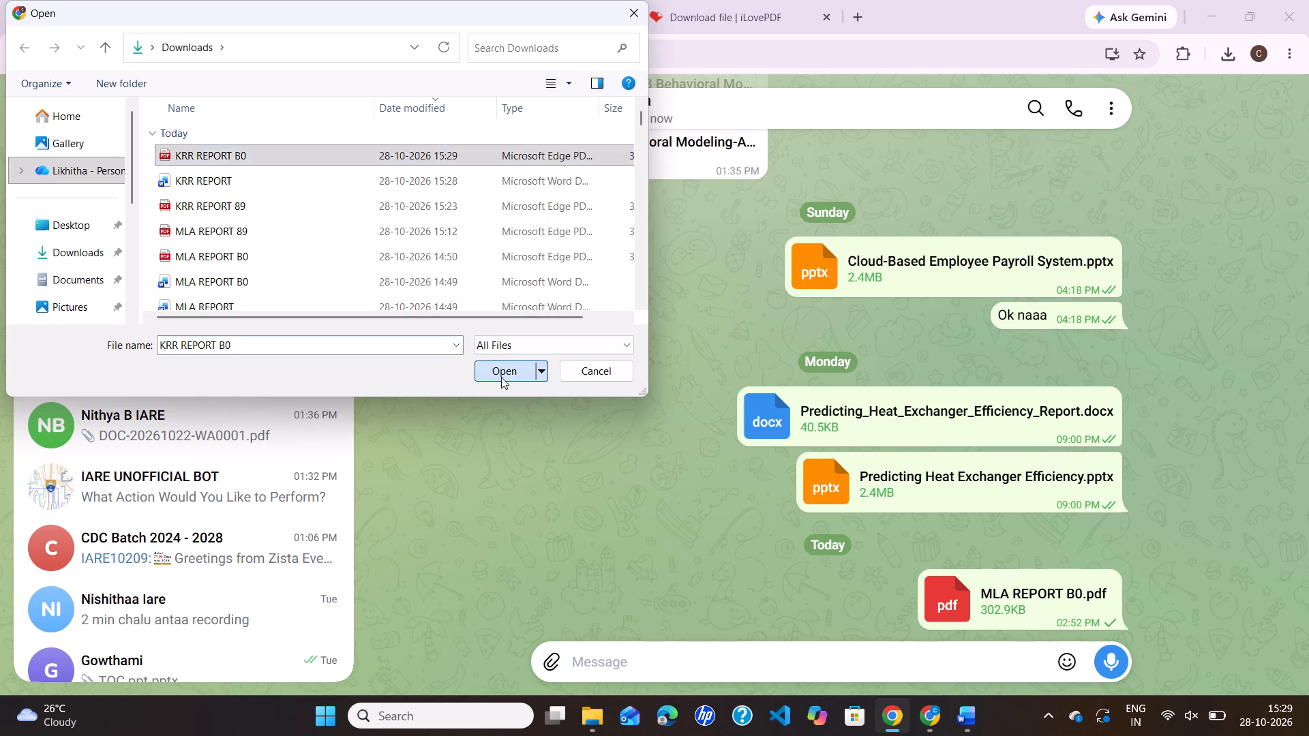
pyautogui.click(784, 446)
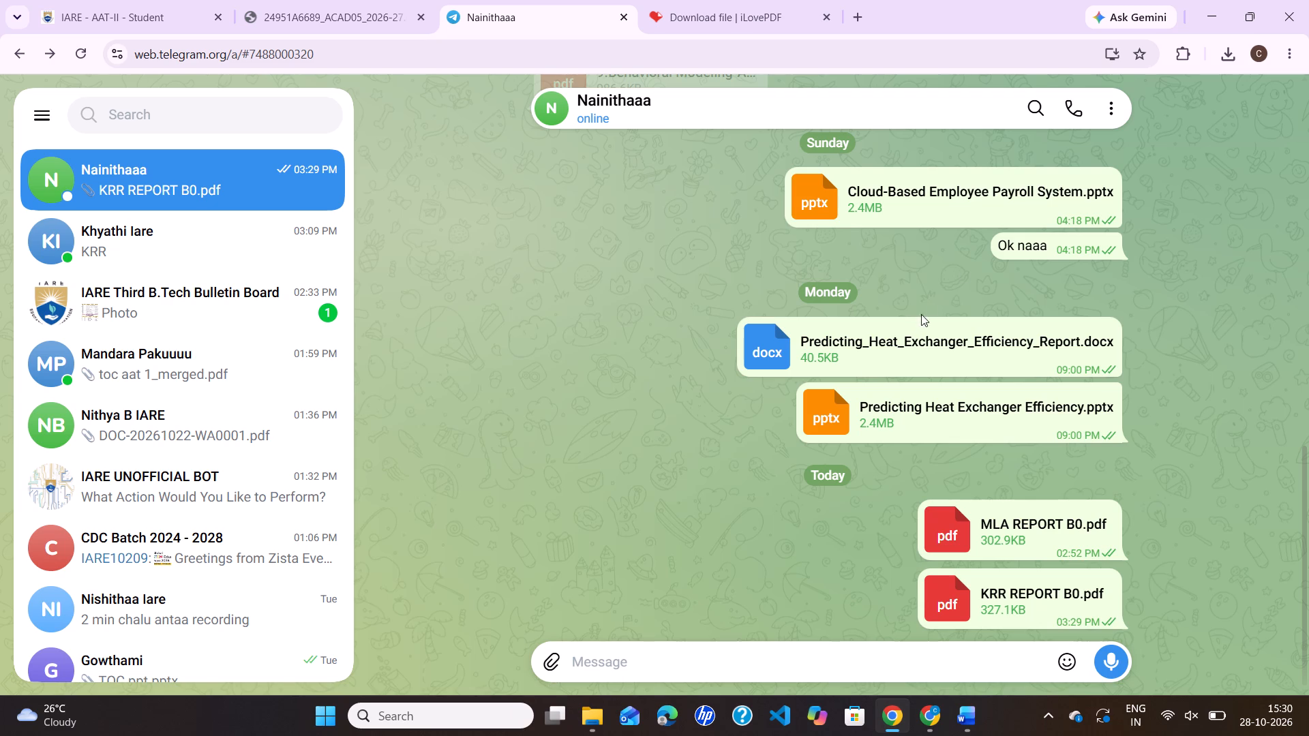
# Close the leftover windows: the Telegram browser window, the KRR REPORT document and the remaining Chrome window.
pyautogui.click(1296, 8)
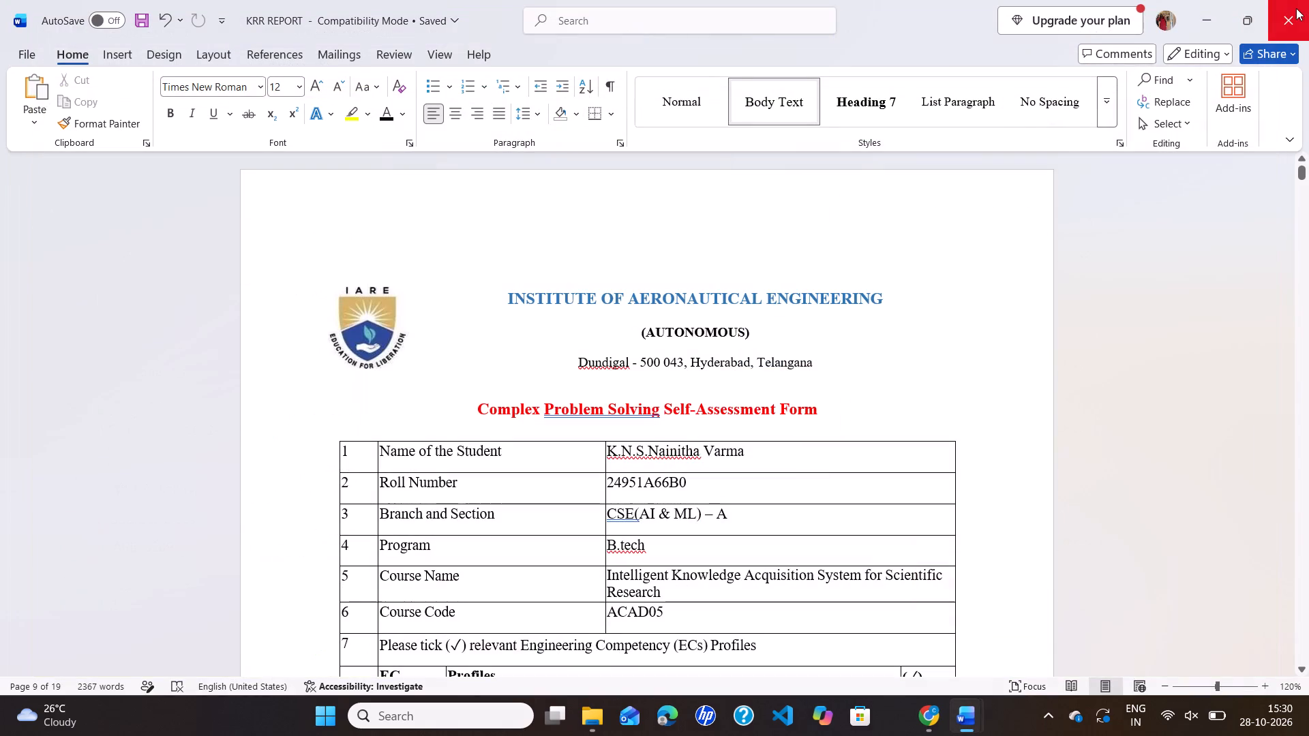
pyautogui.click(1291, 19)
pyautogui.rightClick(1134, 142)
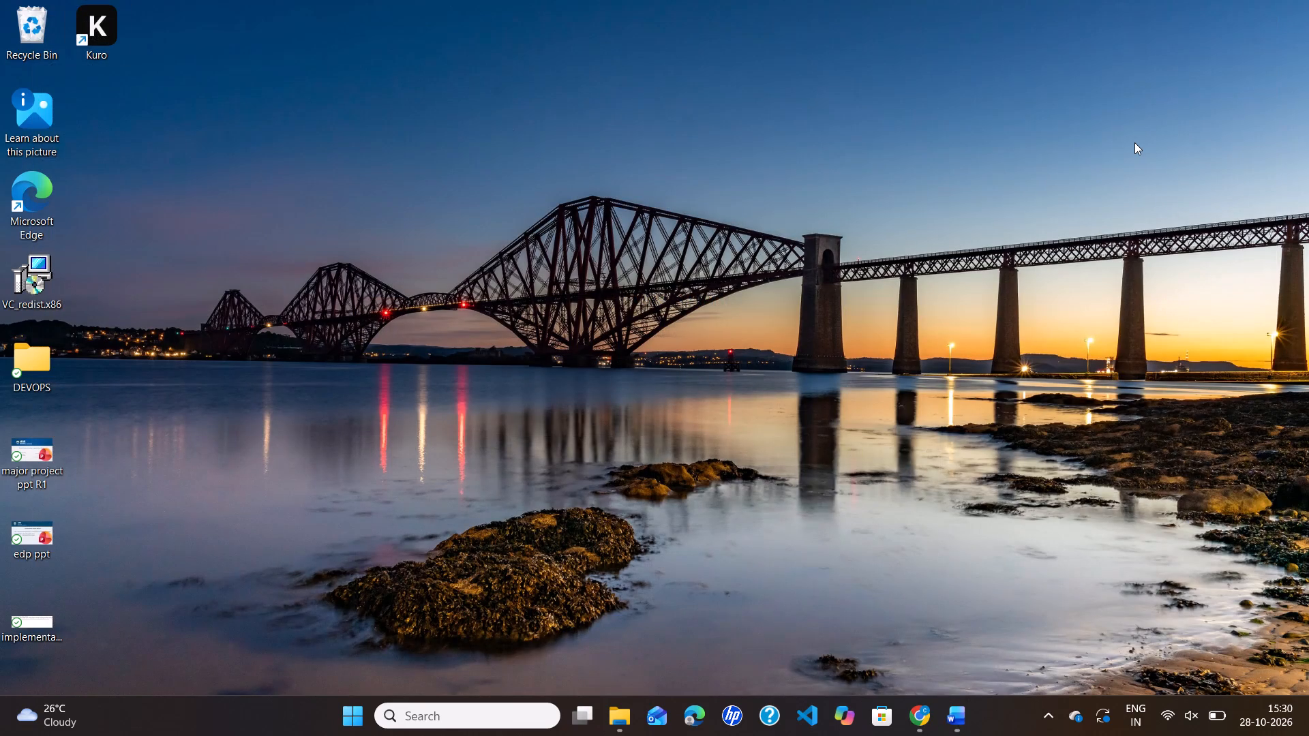
pyautogui.click(1040, 206)
pyautogui.click(995, 563)
# Close the remaining Downloads and MLA REPORT B0 windows, discarding the unsaved changes to the MLA report.
pyautogui.click(1012, 579)
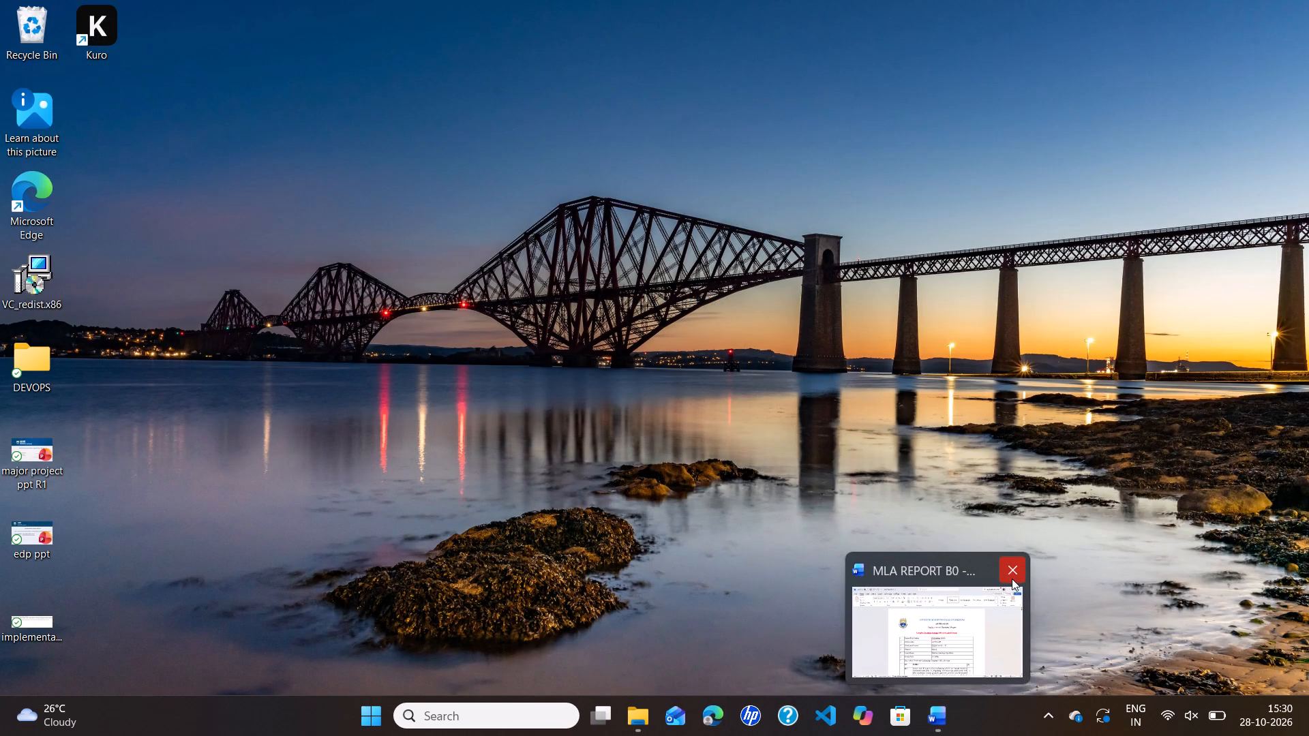
pyautogui.click(1012, 557)
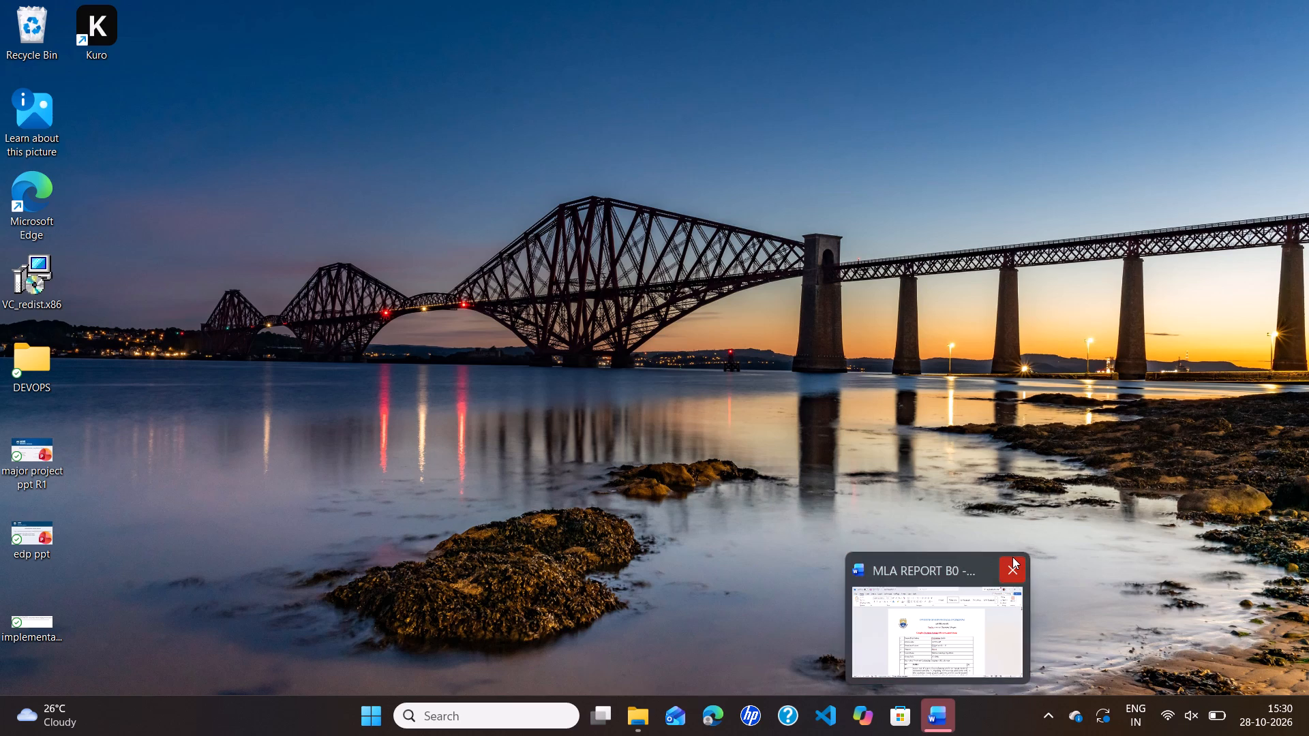
pyautogui.tripleClick(1012, 557)
pyautogui.tripleClick(1012, 557)
pyautogui.tripleClick(1012, 557)
pyautogui.click(1012, 557)
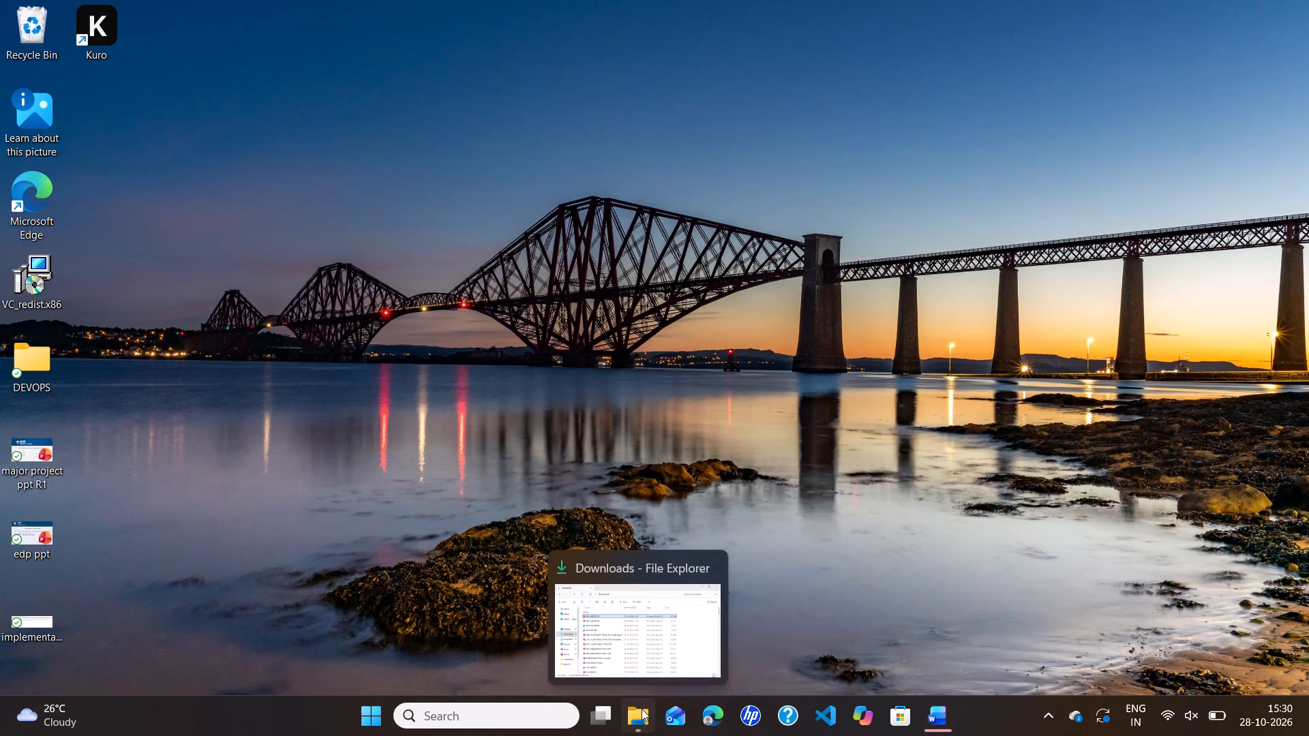
pyautogui.click(709, 566)
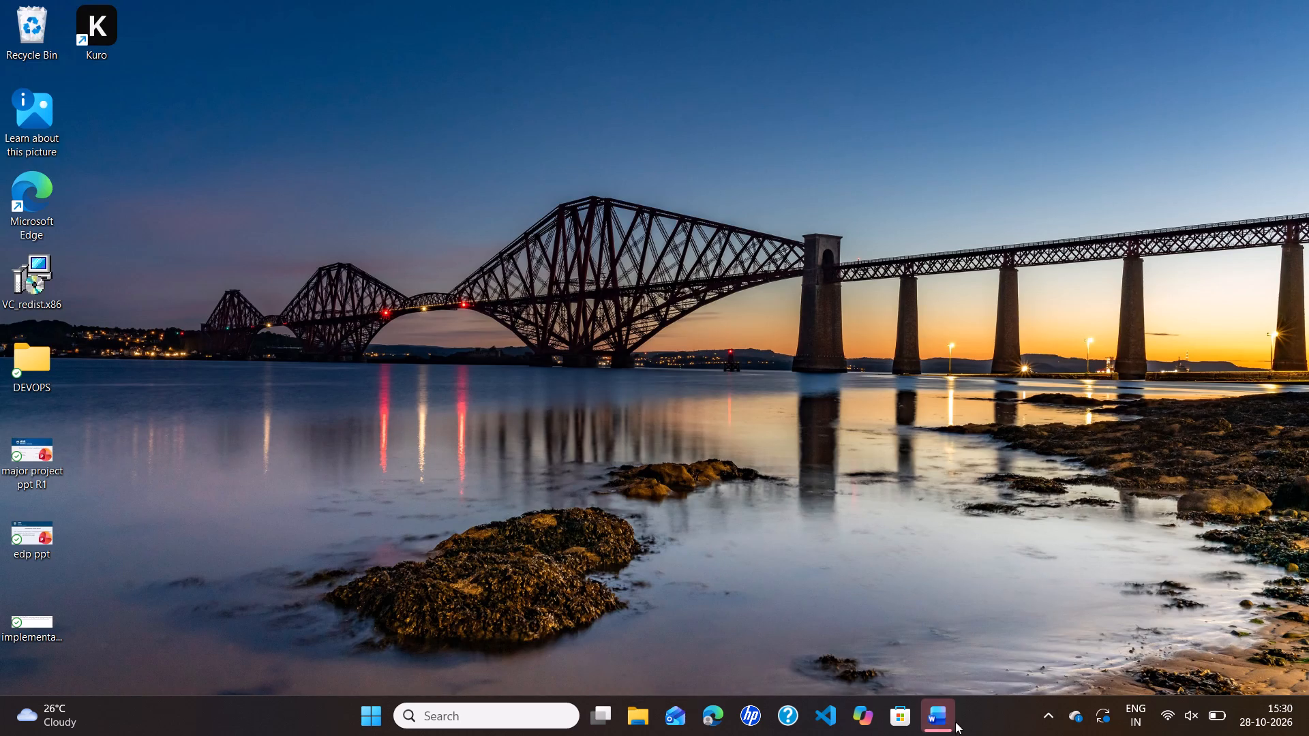
pyautogui.click(1009, 559)
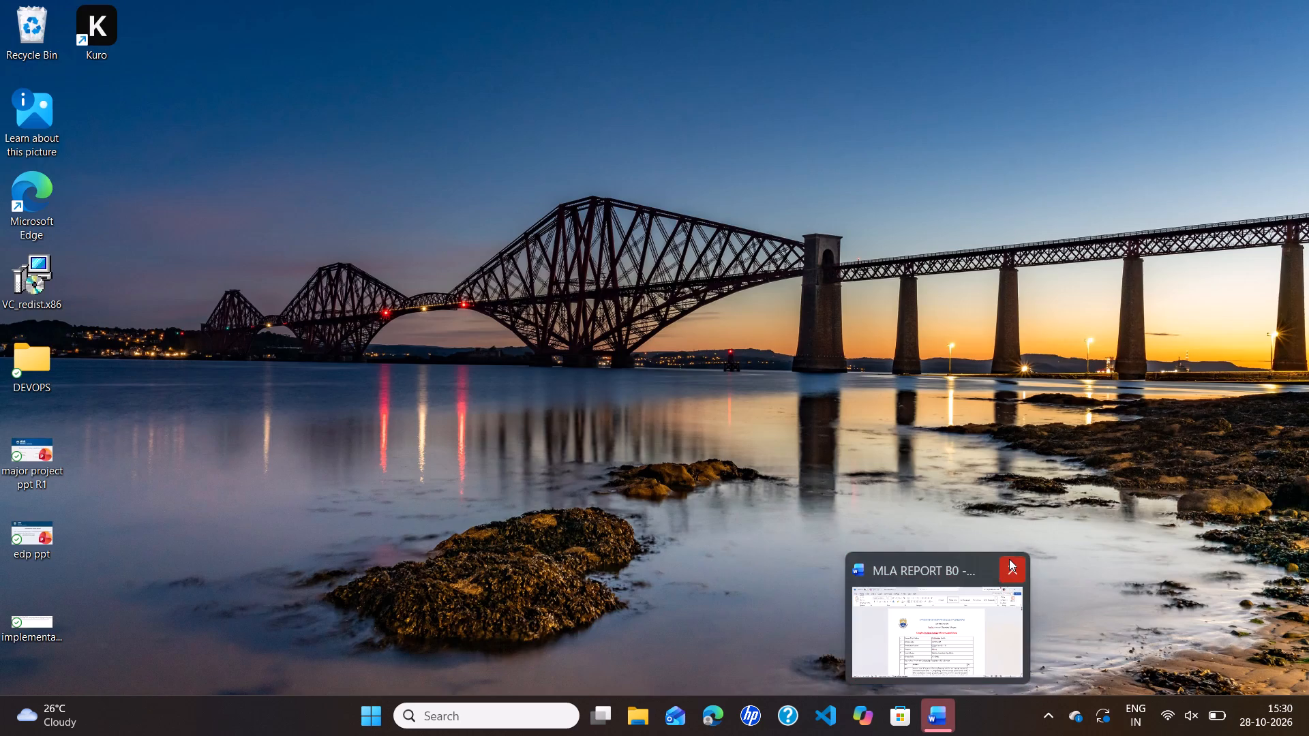
pyautogui.click(967, 593)
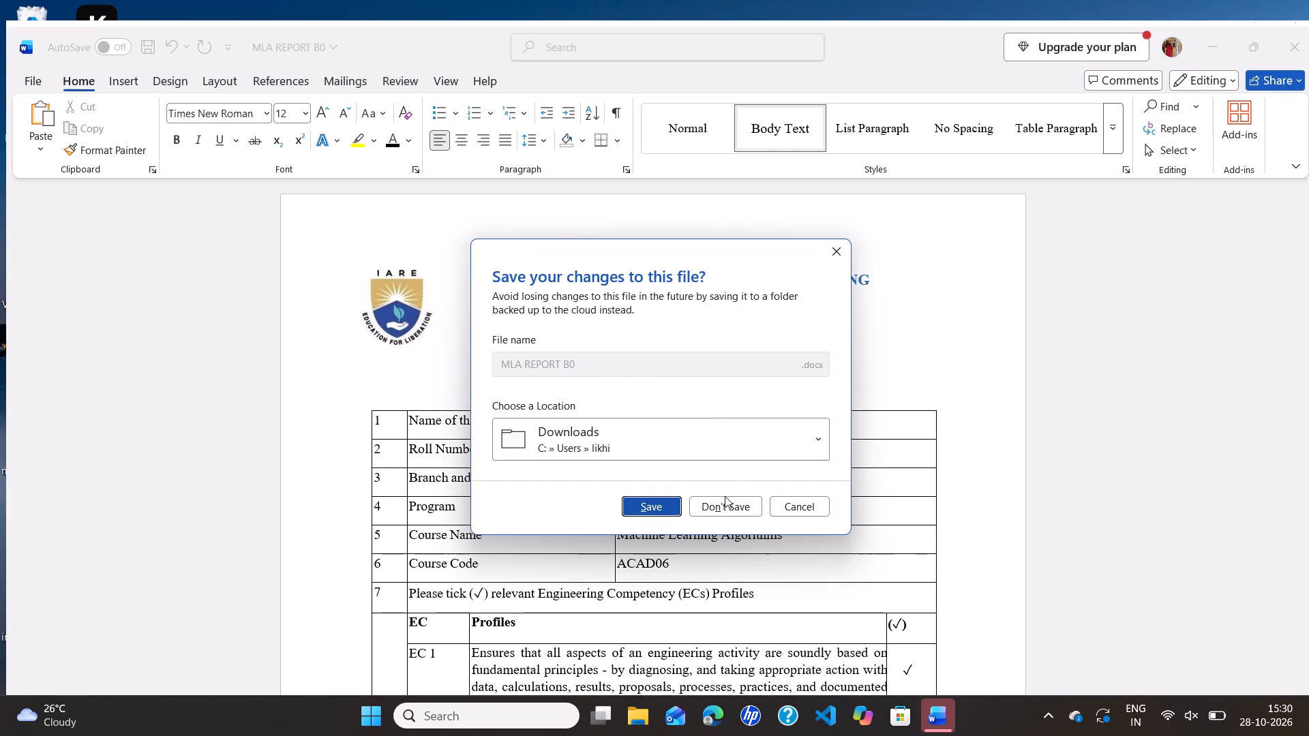
pyautogui.click(724, 509)
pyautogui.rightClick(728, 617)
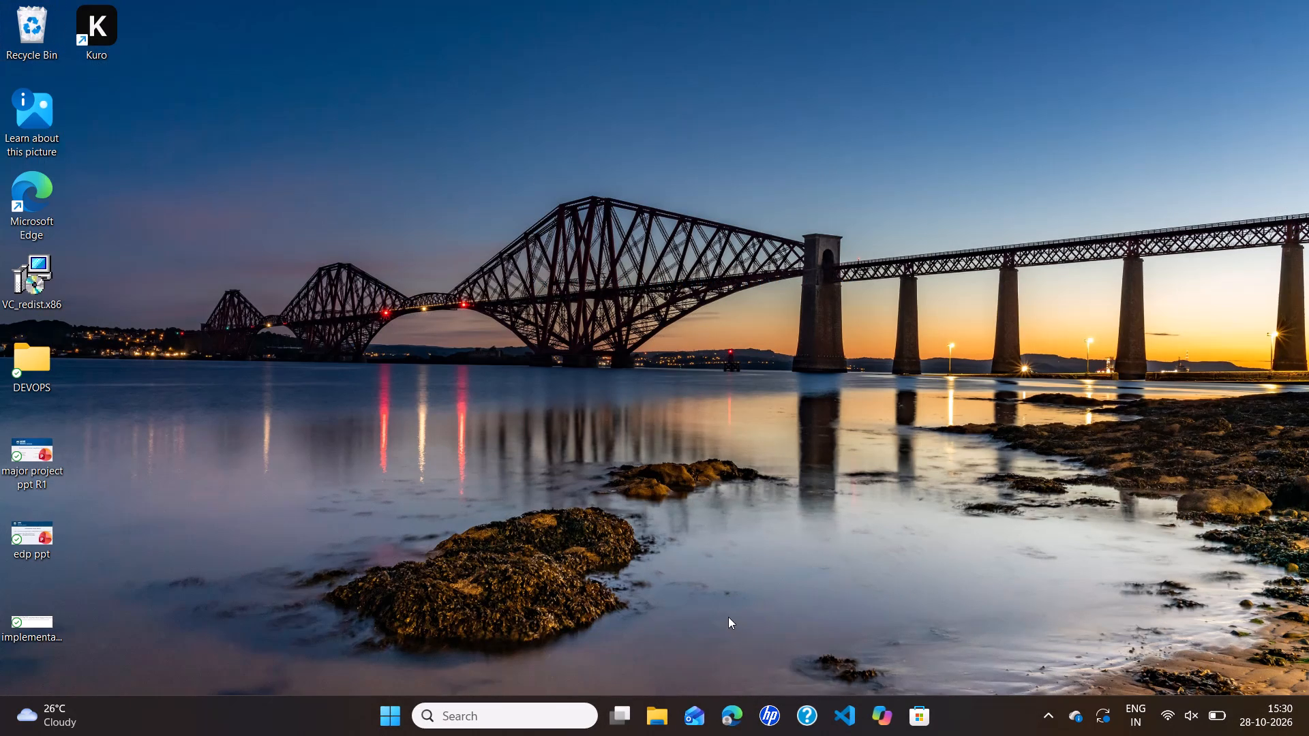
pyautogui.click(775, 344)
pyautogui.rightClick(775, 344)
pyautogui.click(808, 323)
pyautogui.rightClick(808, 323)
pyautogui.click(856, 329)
# Launch Google Chrome with the first listed user profile.
pyautogui.click(541, 725)
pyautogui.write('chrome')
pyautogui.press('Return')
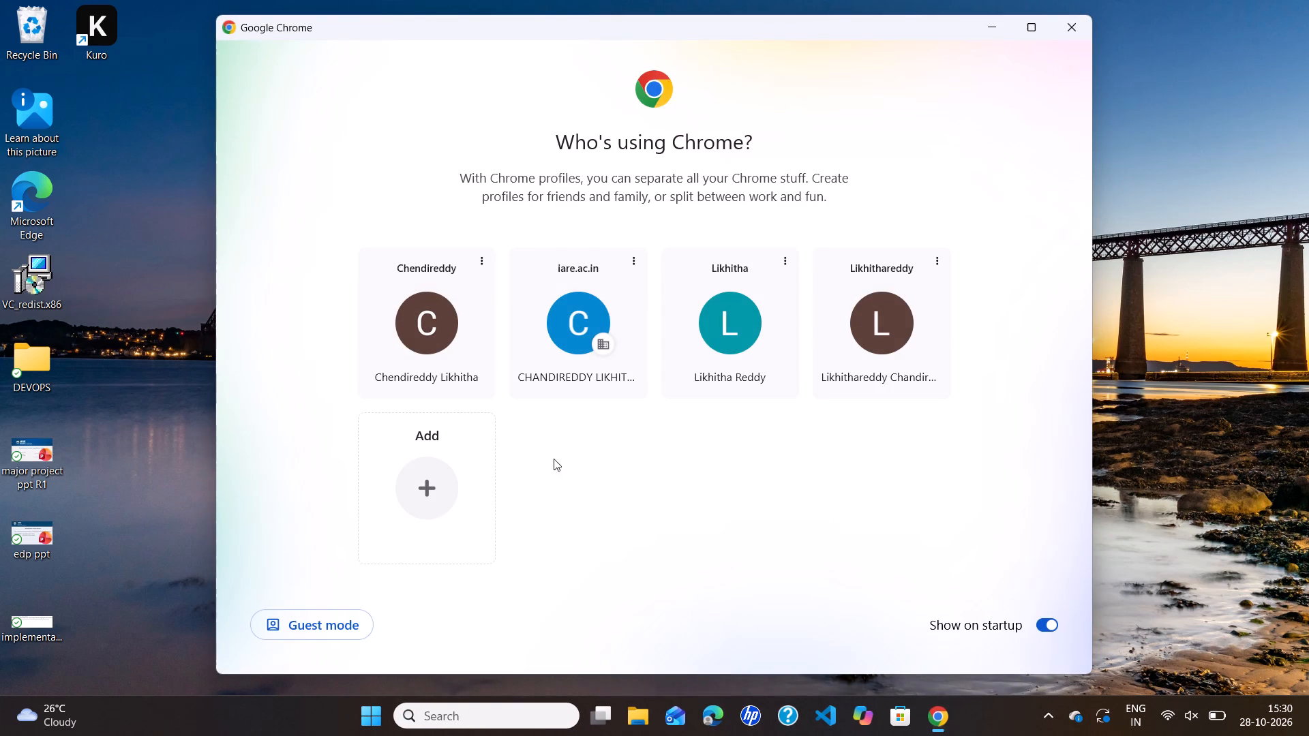
pyautogui.doubleClick(438, 324)
# Search Google for "samvidha iare" and open the Samvidha - IARE student portal.
pyautogui.click(479, 311)
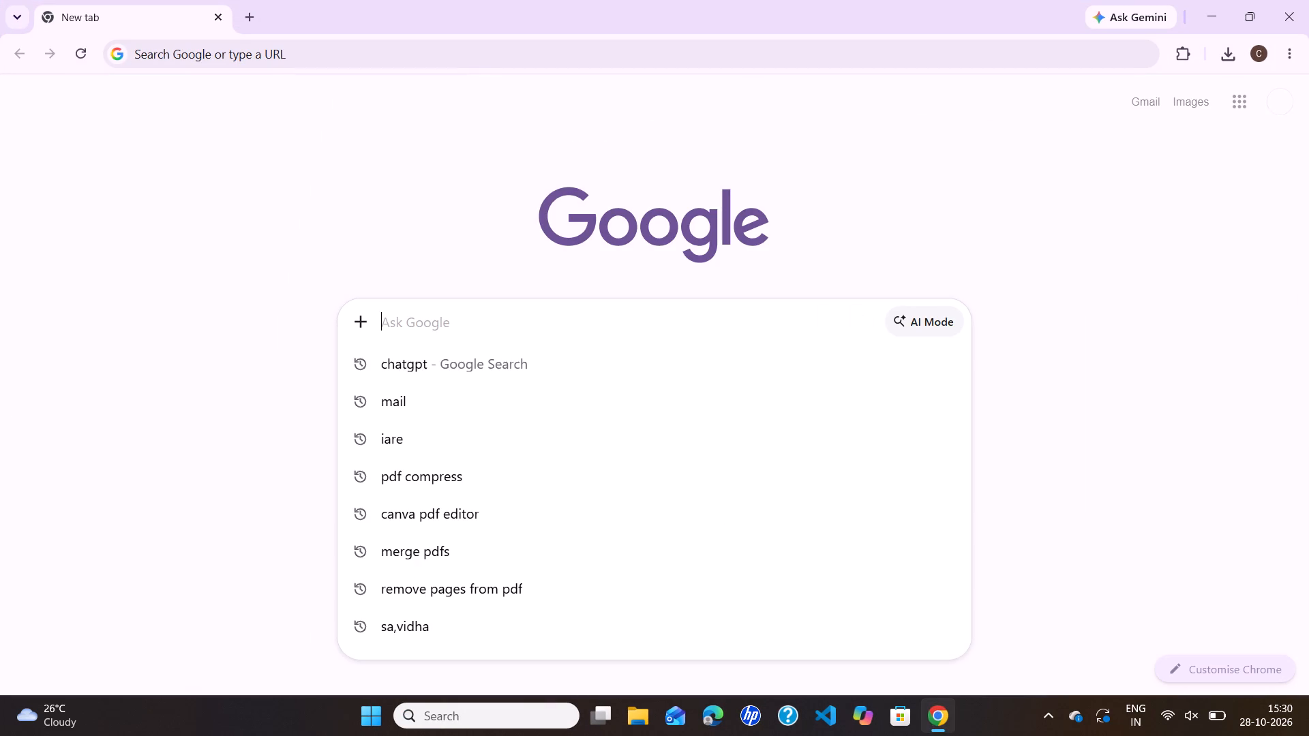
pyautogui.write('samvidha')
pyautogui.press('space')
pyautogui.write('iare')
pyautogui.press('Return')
pyautogui.doubleClick(285, 278)
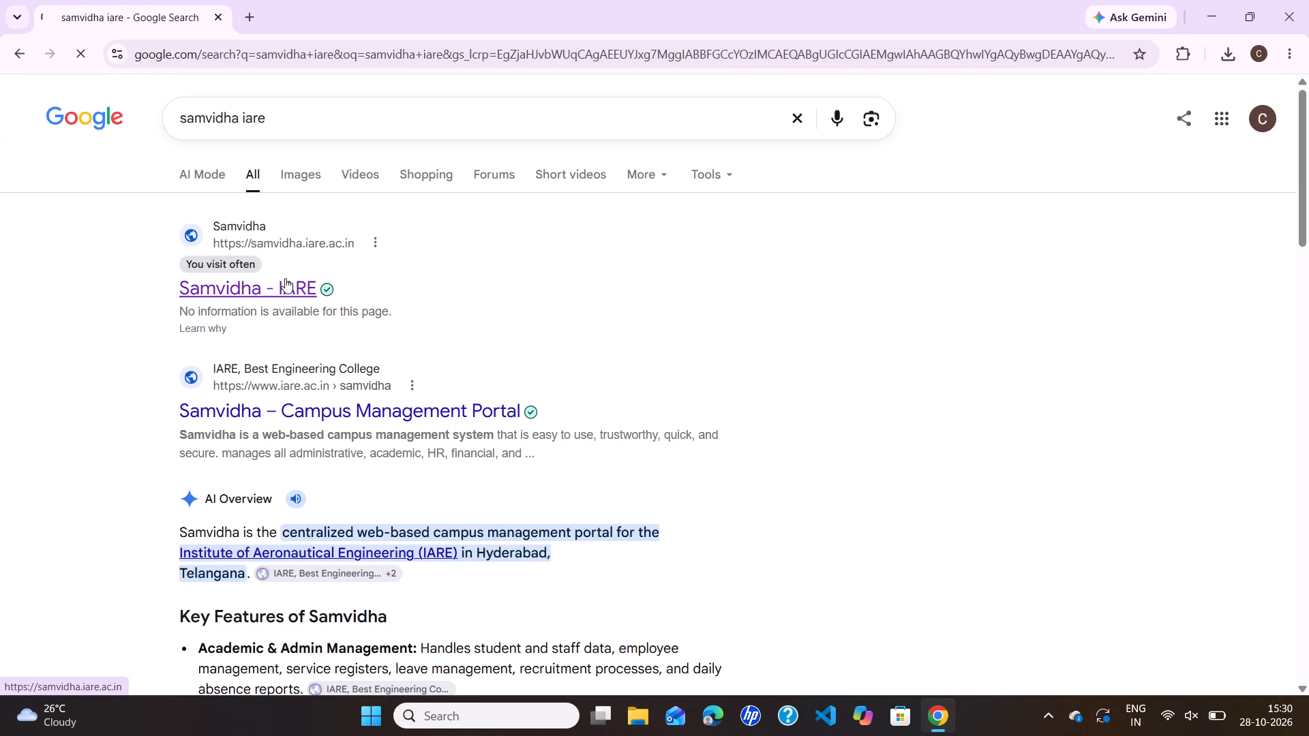
# Sign in to the Samvidha portal with the saved student credentials.
pyautogui.click(539, 352)
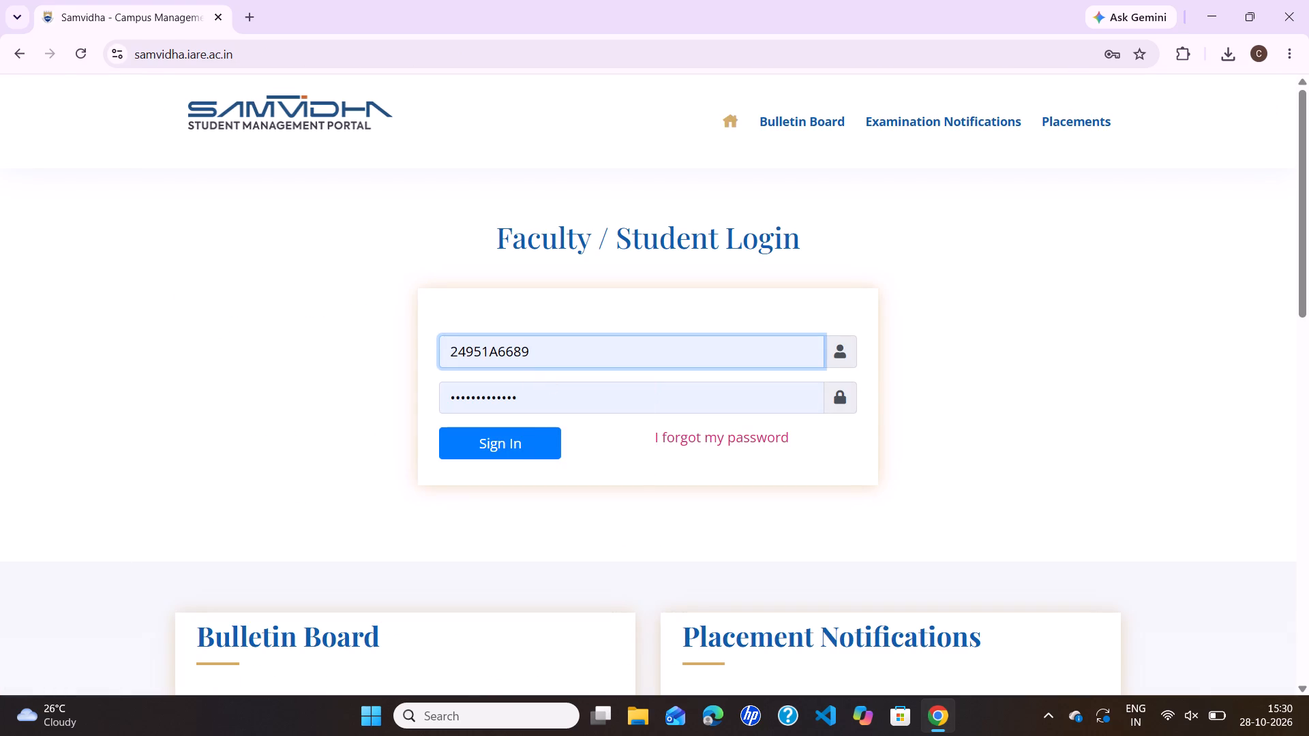
pyautogui.click(523, 428)
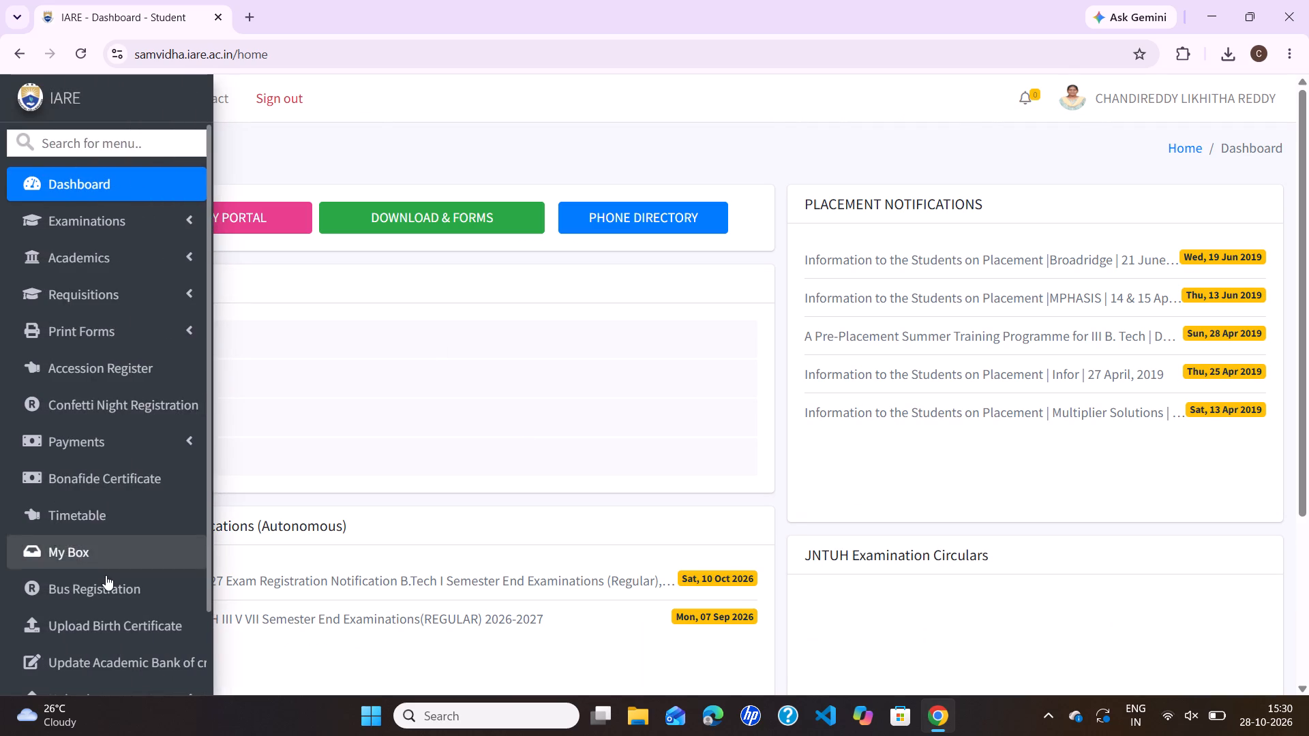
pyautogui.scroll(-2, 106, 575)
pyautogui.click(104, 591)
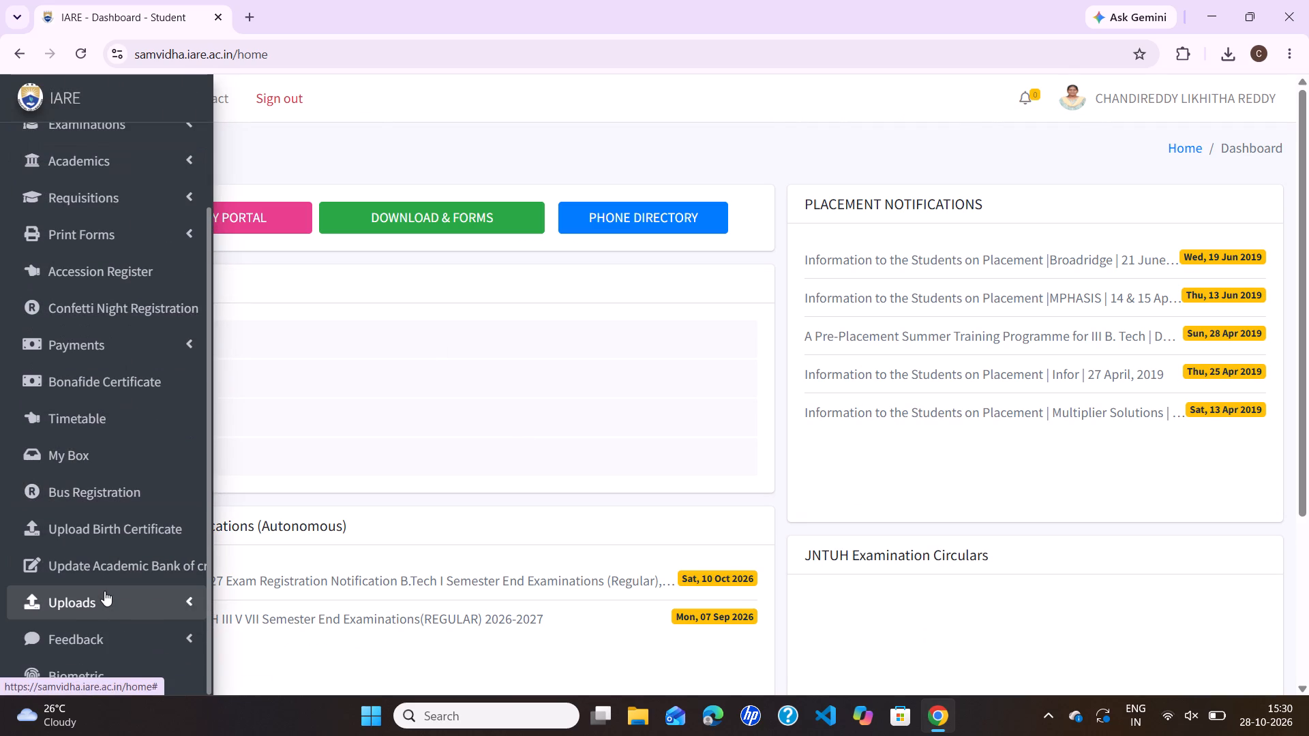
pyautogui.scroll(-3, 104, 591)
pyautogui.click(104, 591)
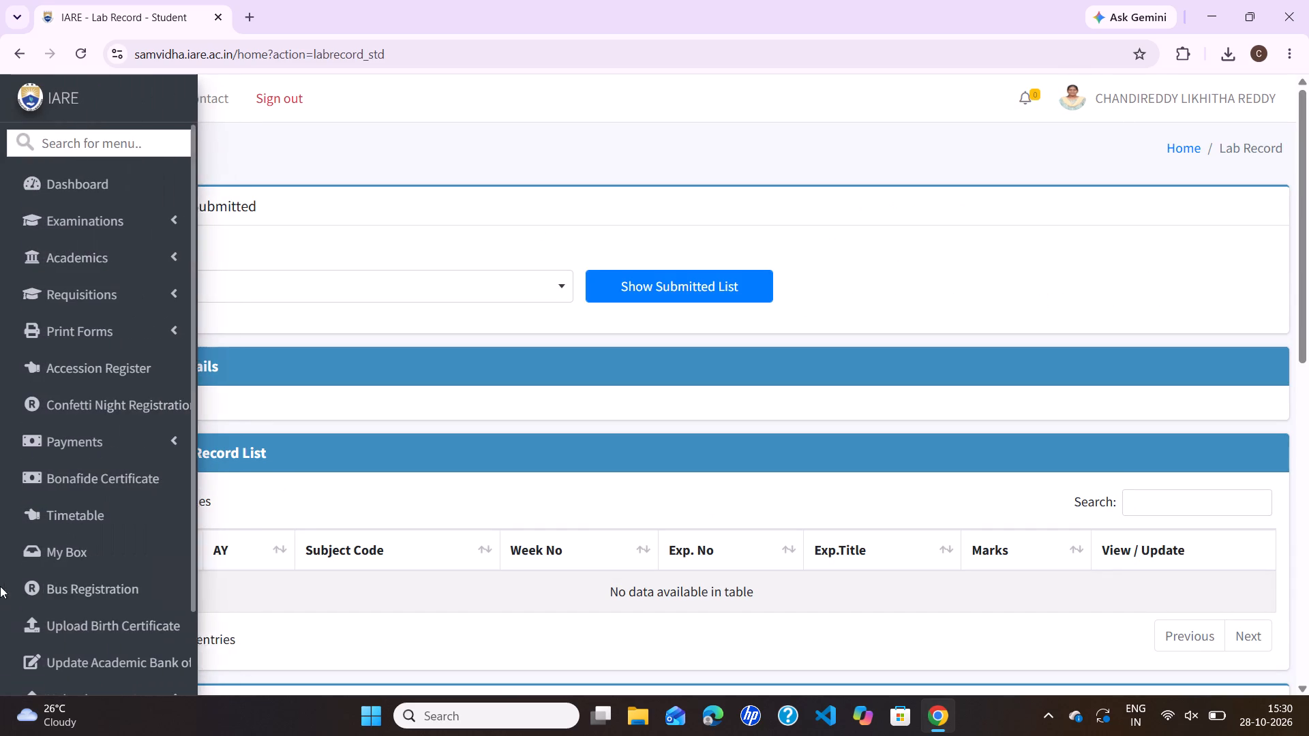
# Open the AAT-II upload page of the student portal.
pyautogui.scroll(-2, 55, 620)
pyautogui.click(74, 600)
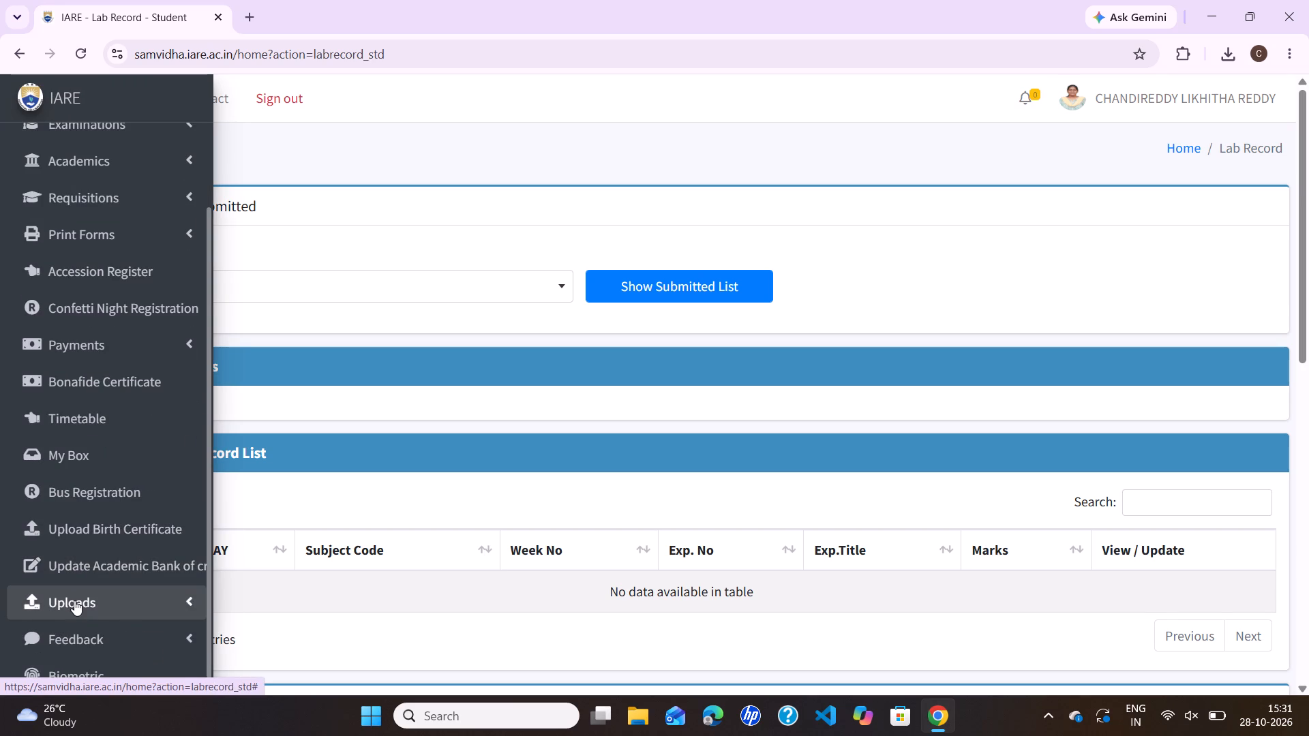
pyautogui.scroll(-4, 74, 600)
pyautogui.click(105, 538)
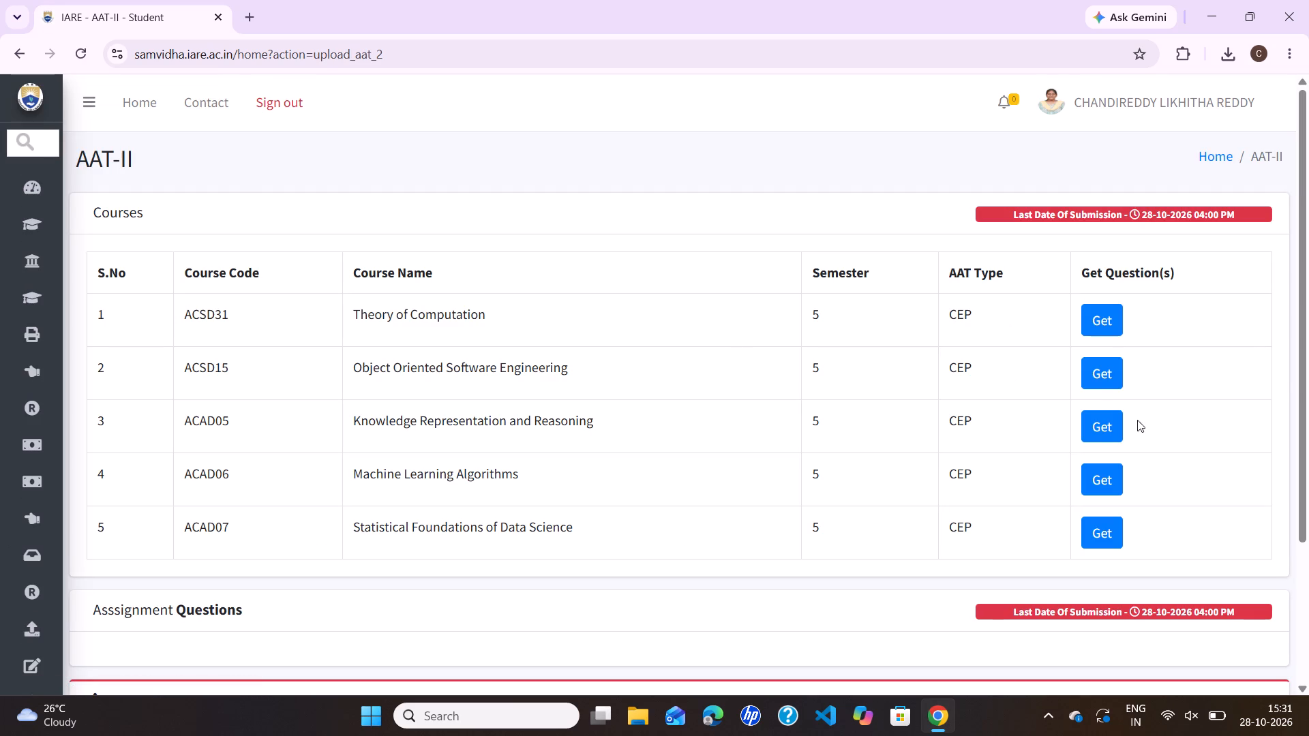
# Open the submitted self-evaluation and project report for ACAD05, Knowledge Representation and Reasoning, and look through its pages.
pyautogui.click(1093, 421)
pyautogui.click(659, 483)
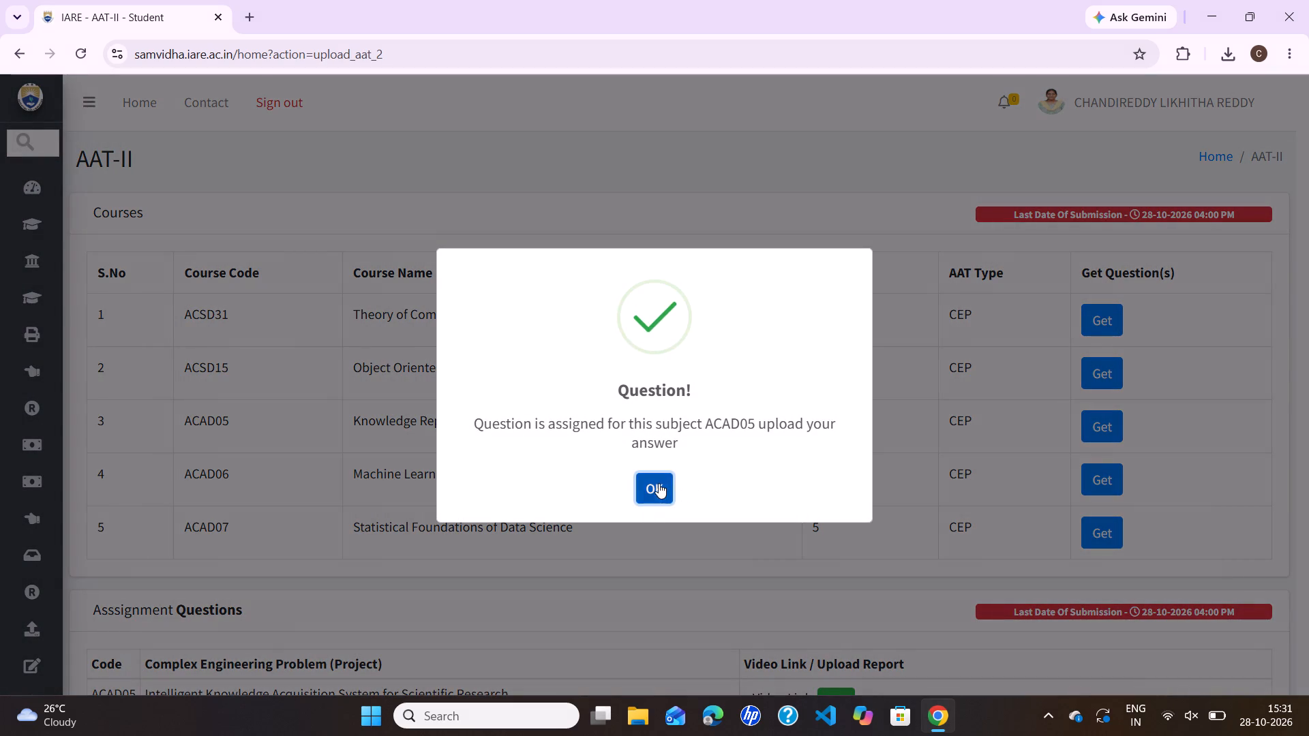
pyautogui.scroll(-1, 693, 527)
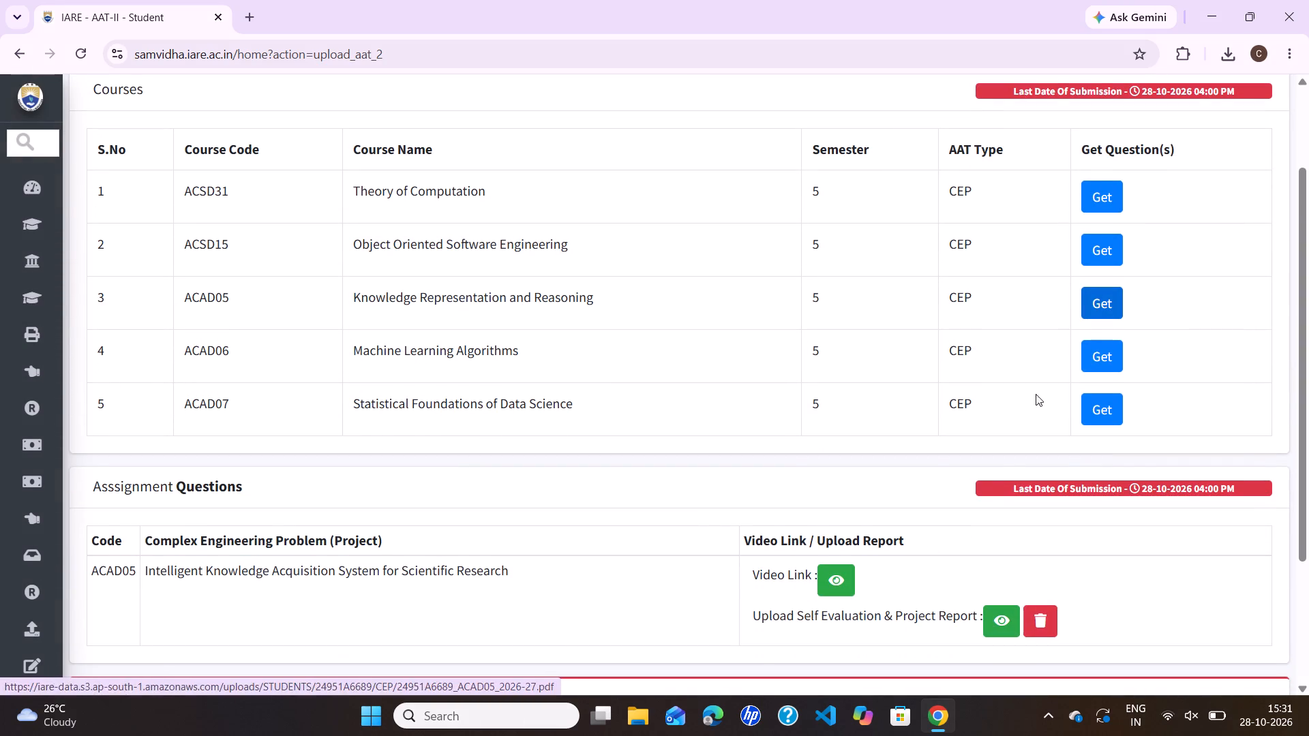
pyautogui.click(1104, 292)
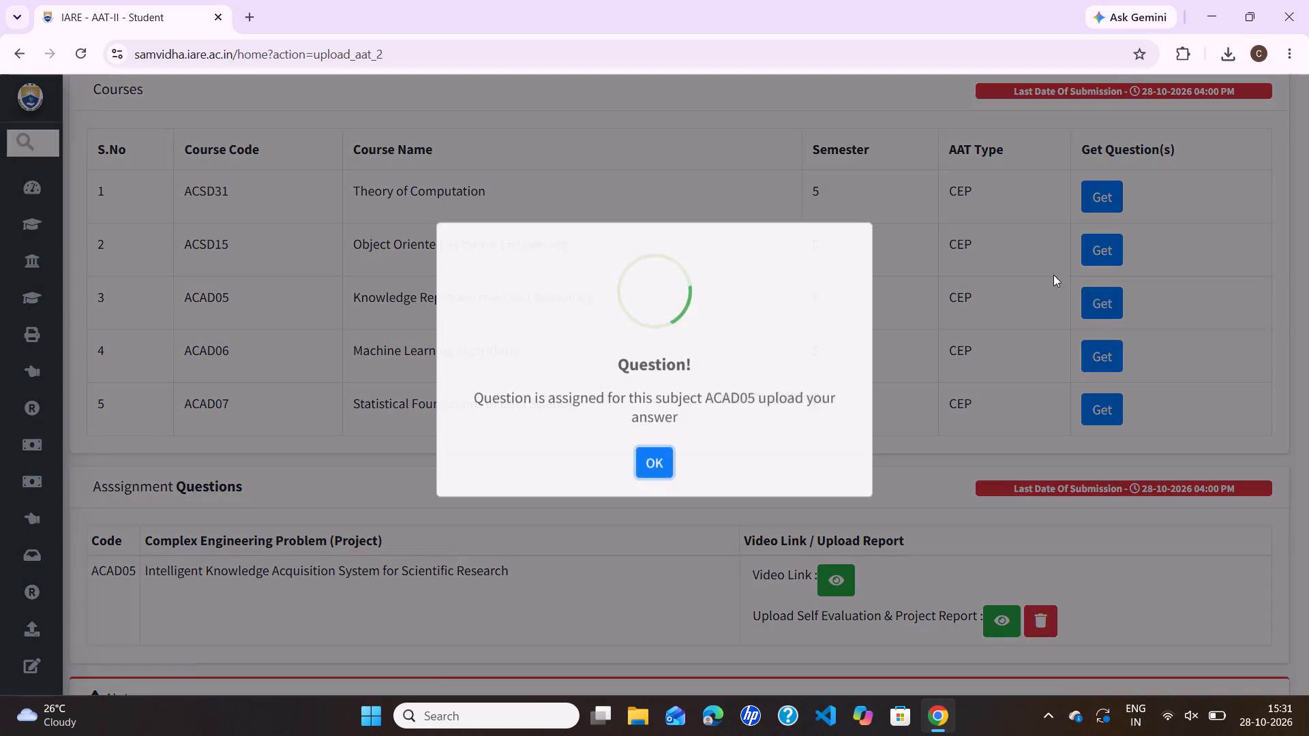
pyautogui.click(668, 484)
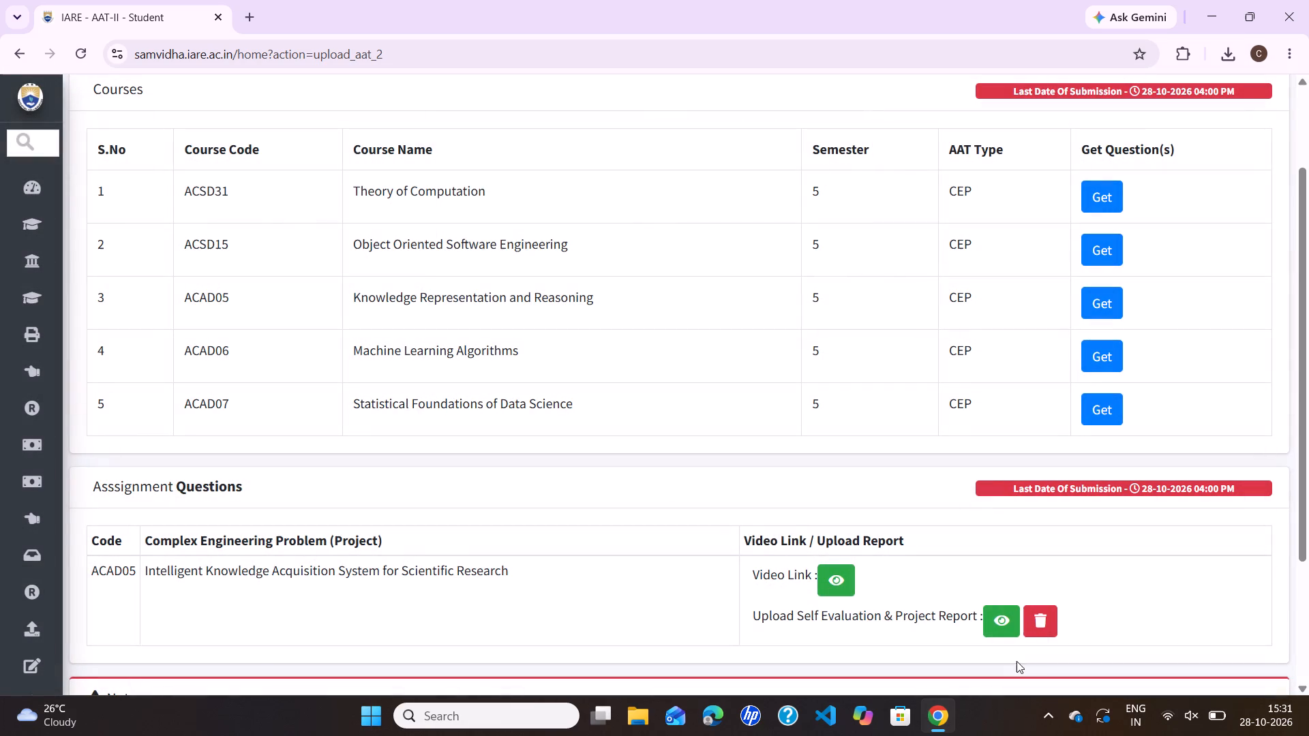
pyautogui.click(1000, 601)
pyautogui.click(1001, 612)
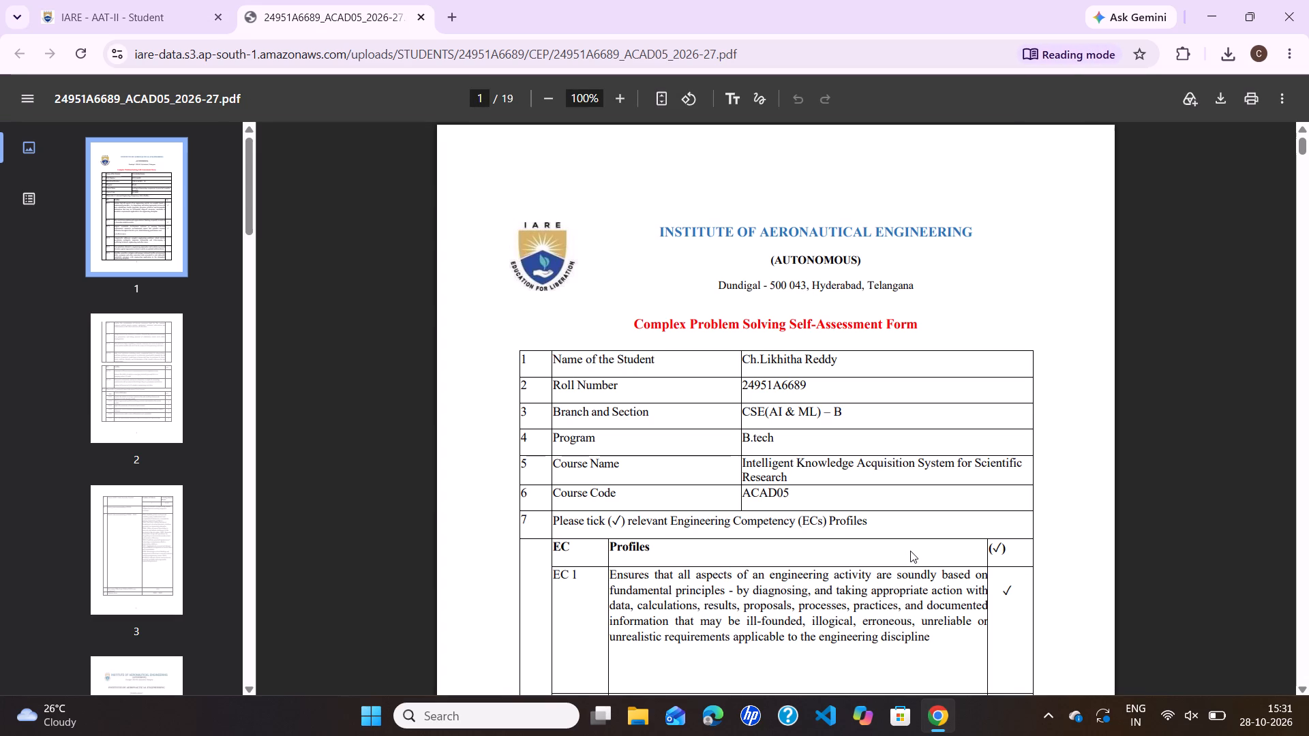
pyautogui.scroll(-13, 910, 551)
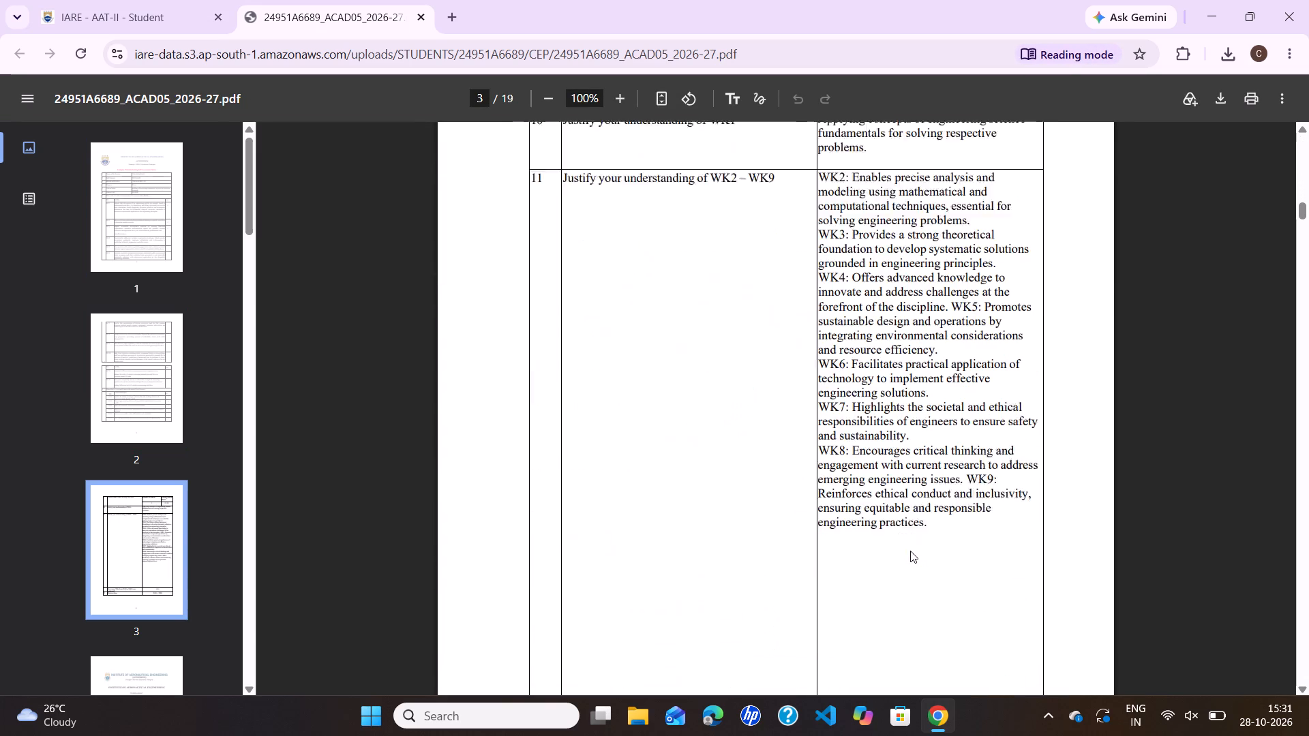
pyautogui.scroll(-4, 910, 551)
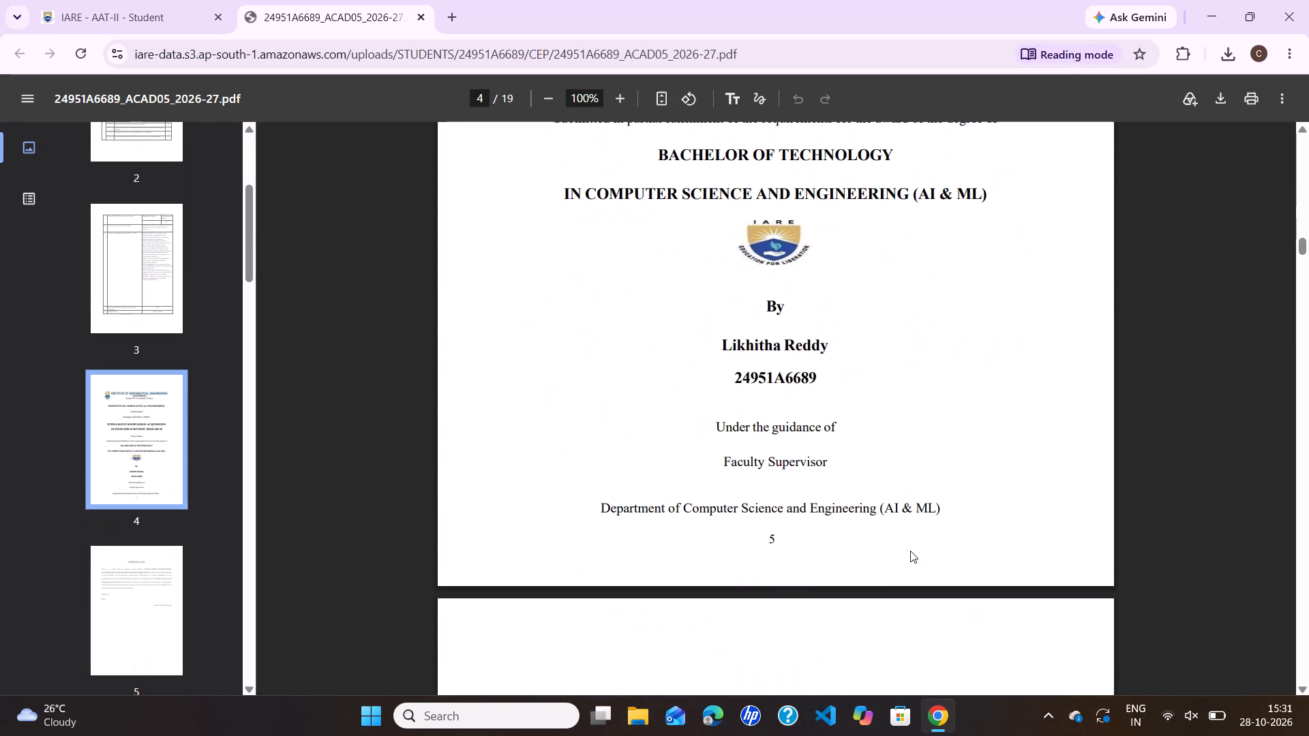
pyautogui.scroll(-20, 910, 551)
pyautogui.scroll(-2, 910, 551)
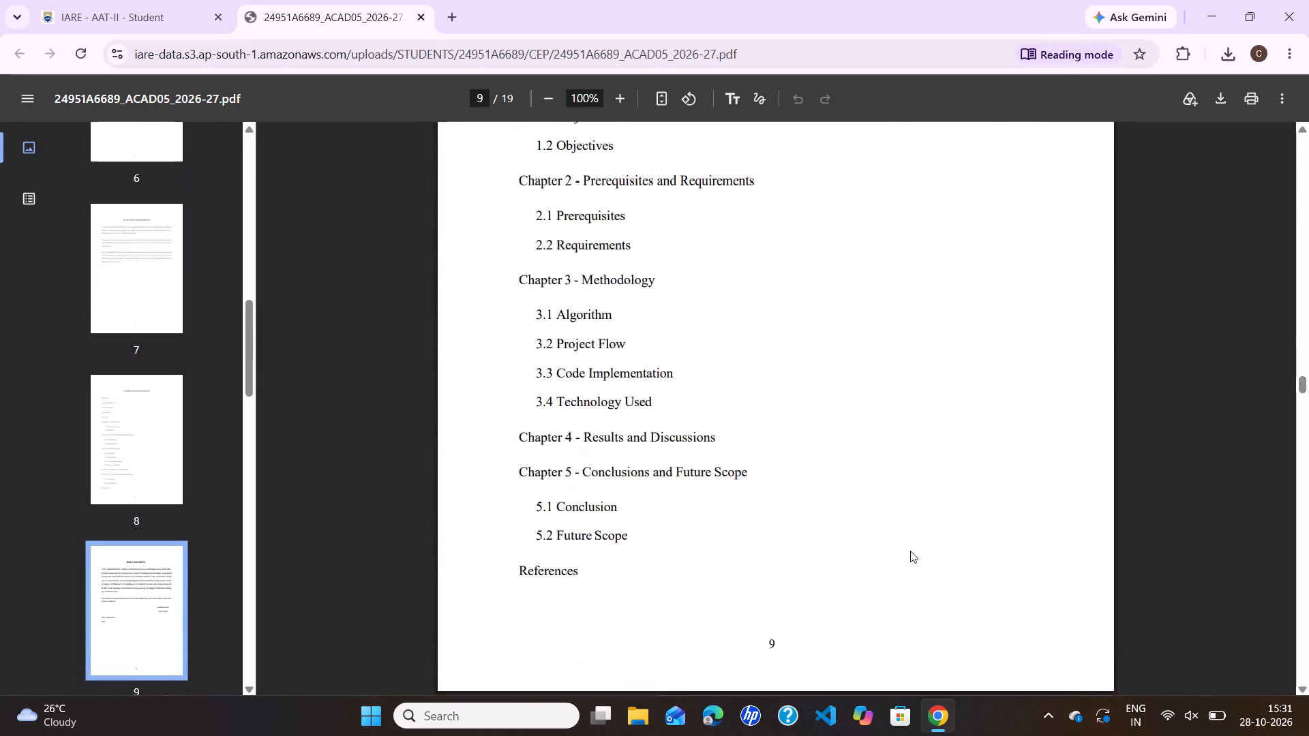
pyautogui.scroll(-20, 910, 551)
pyautogui.scroll(7, 910, 551)
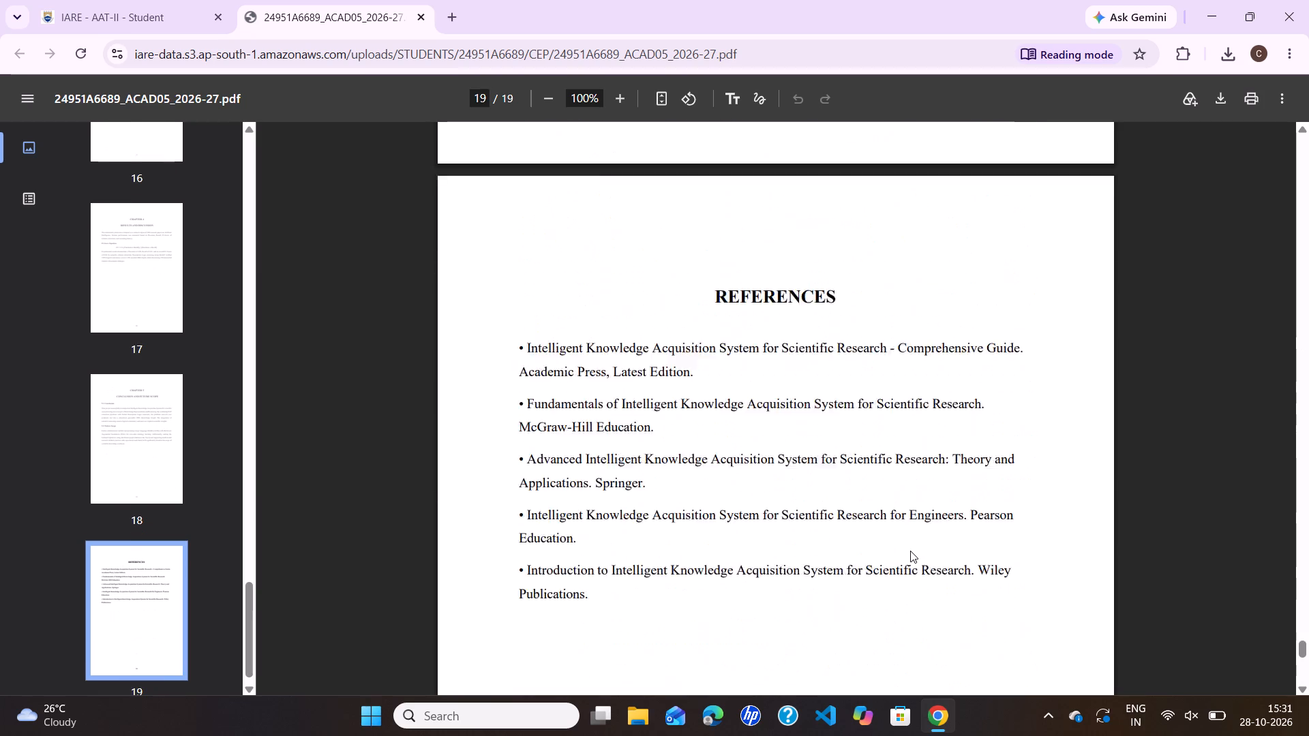
pyautogui.scroll(20, 910, 551)
pyautogui.scroll(20, 910, 551)
pyautogui.scroll(6, 910, 551)
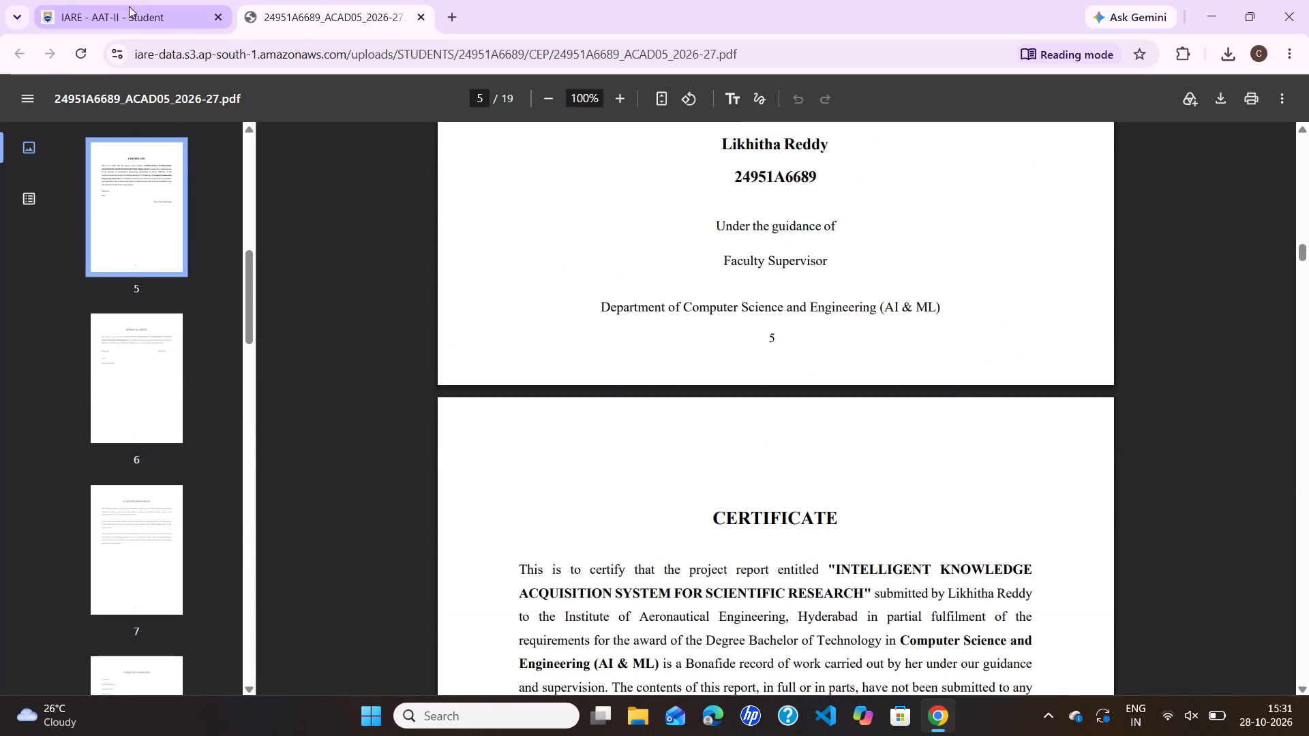
# Open the submitted report for ACAD06, Machine Learning Algorithms, from the AAT-II page and review it back to the self-assessment form.
pyautogui.click(129, 6)
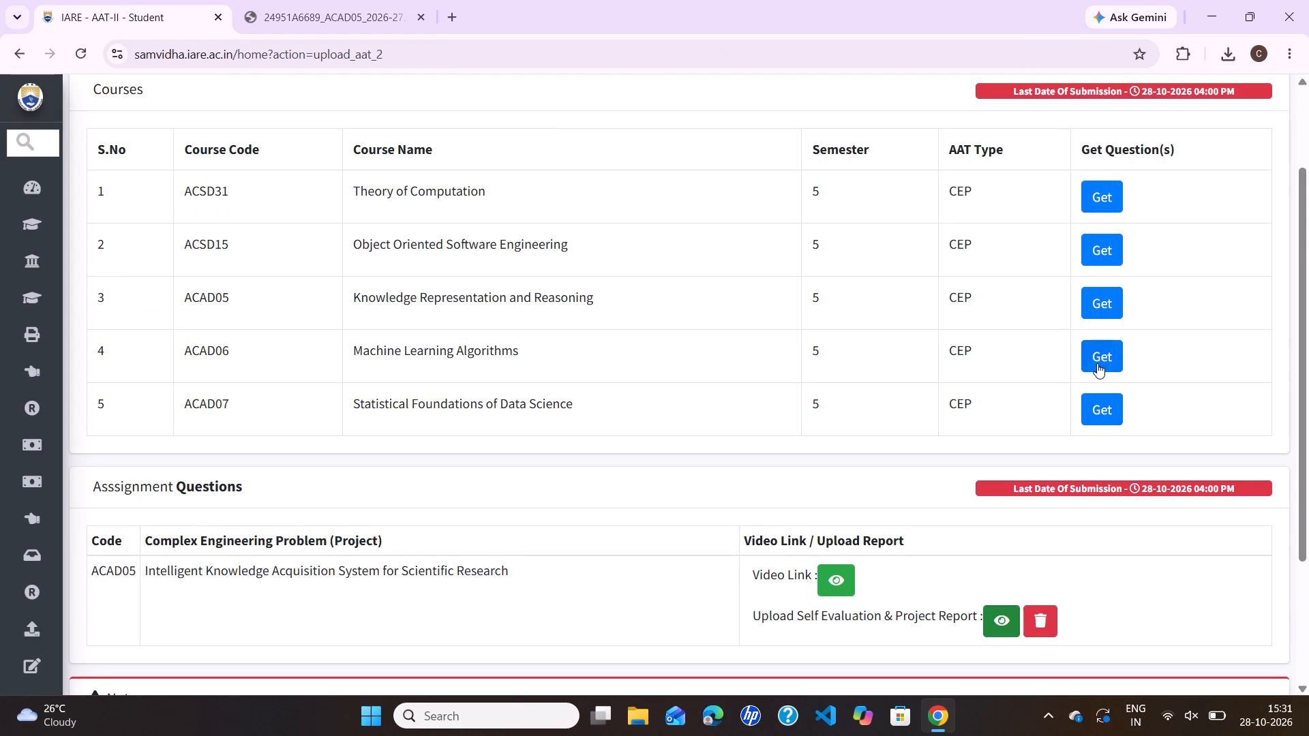
pyautogui.click(1096, 362)
pyautogui.click(650, 487)
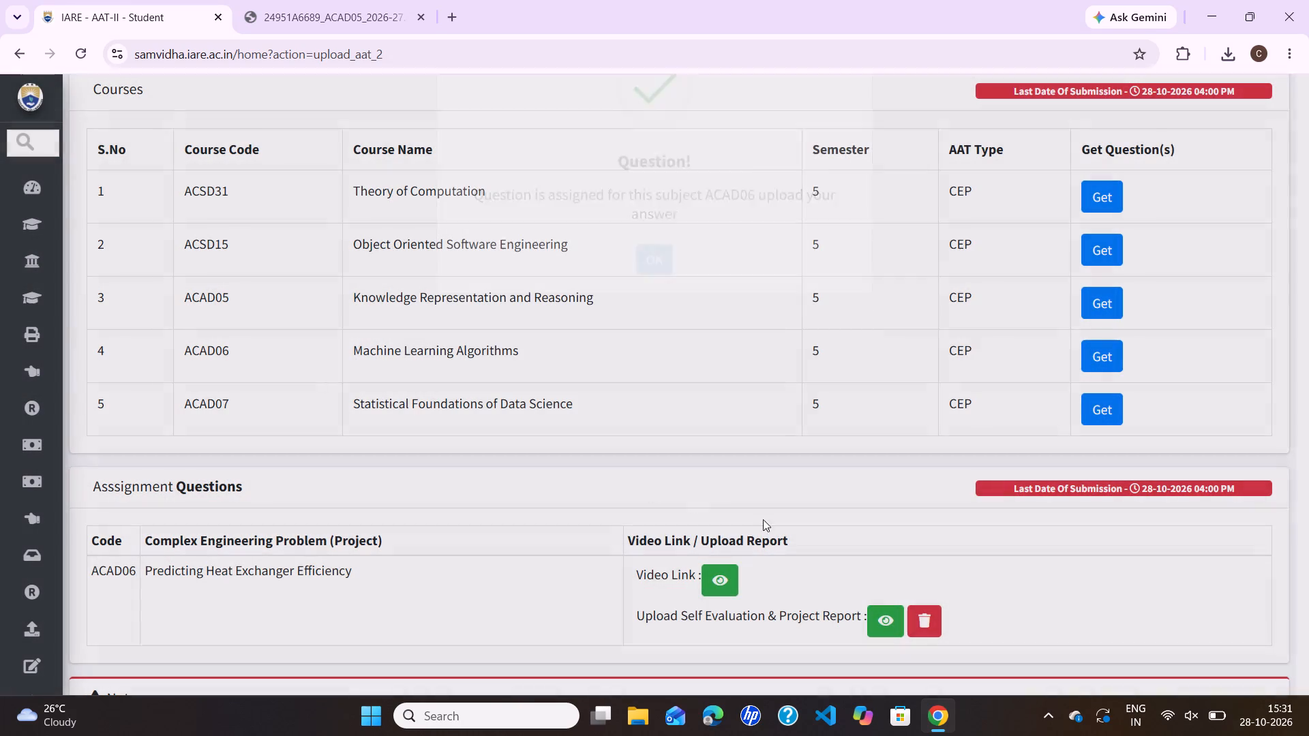
pyautogui.click(880, 621)
pyautogui.scroll(-20, 751, 581)
pyautogui.scroll(-20, 751, 581)
pyautogui.scroll(-20, 751, 581)
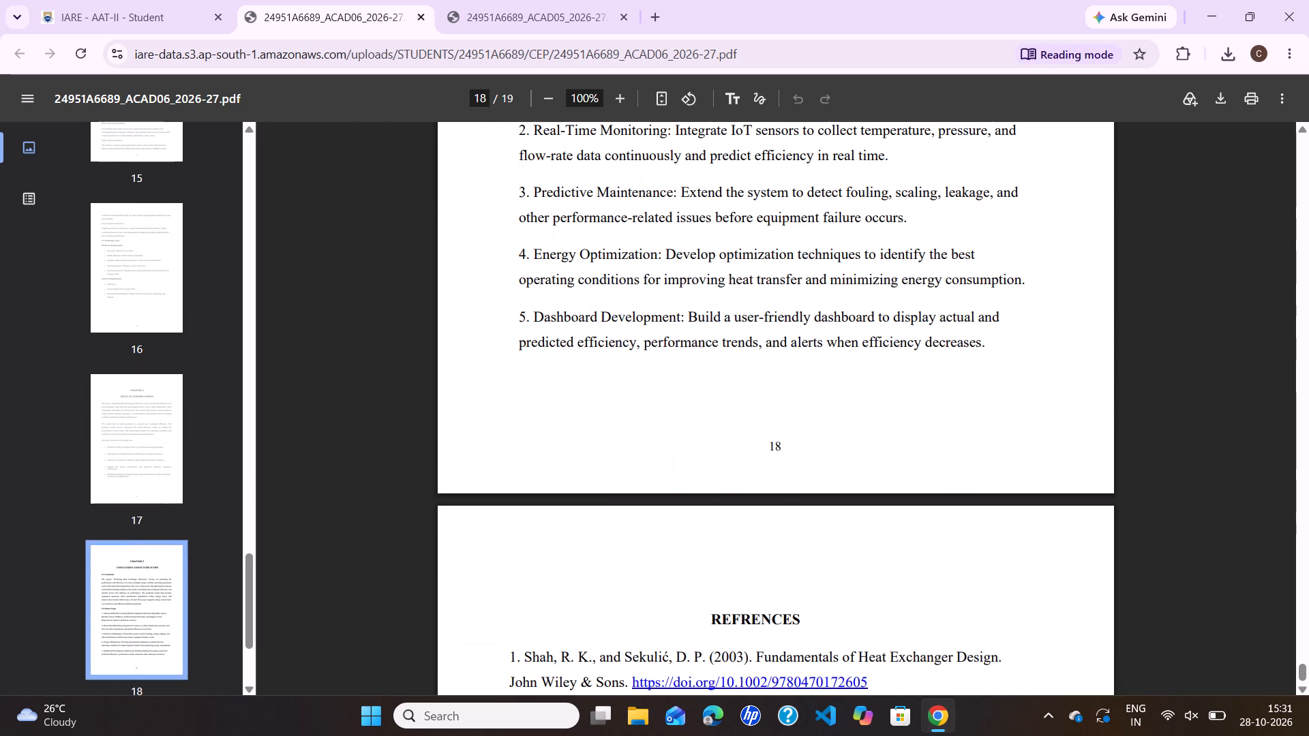
pyautogui.scroll(6, 751, 581)
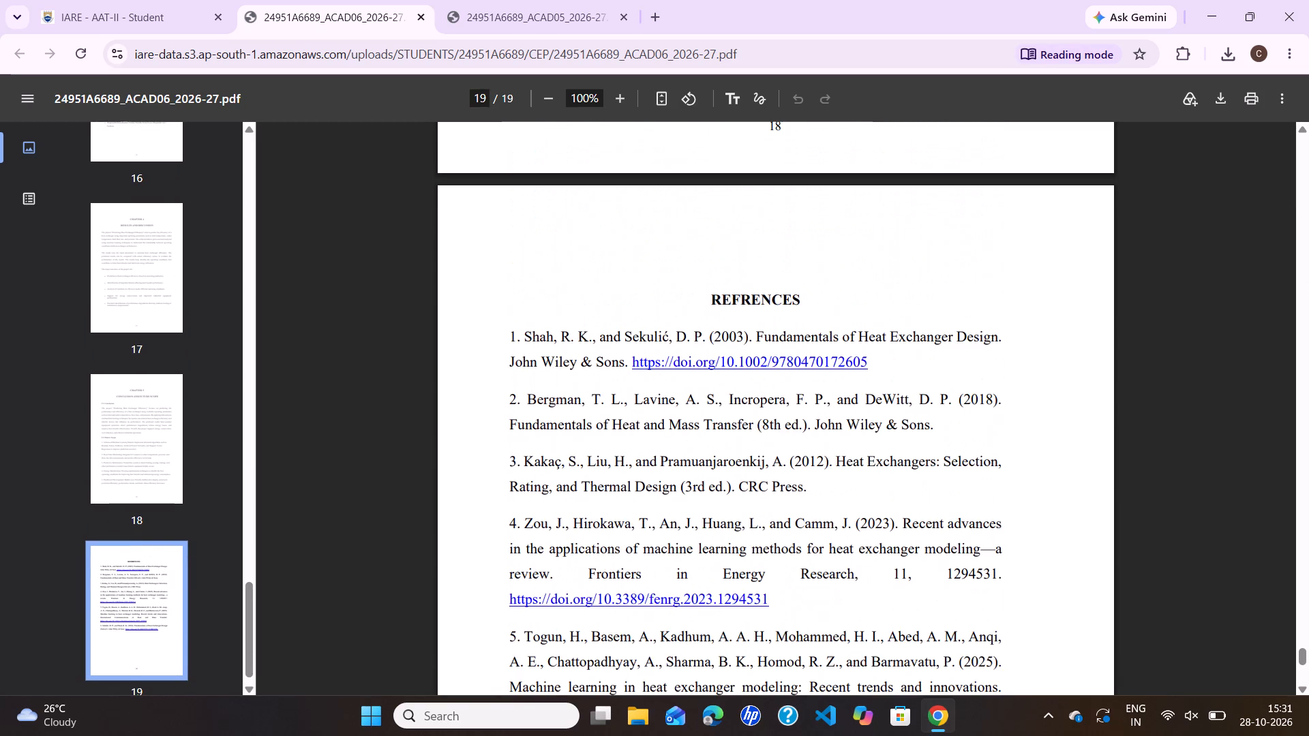
pyautogui.scroll(7, 751, 581)
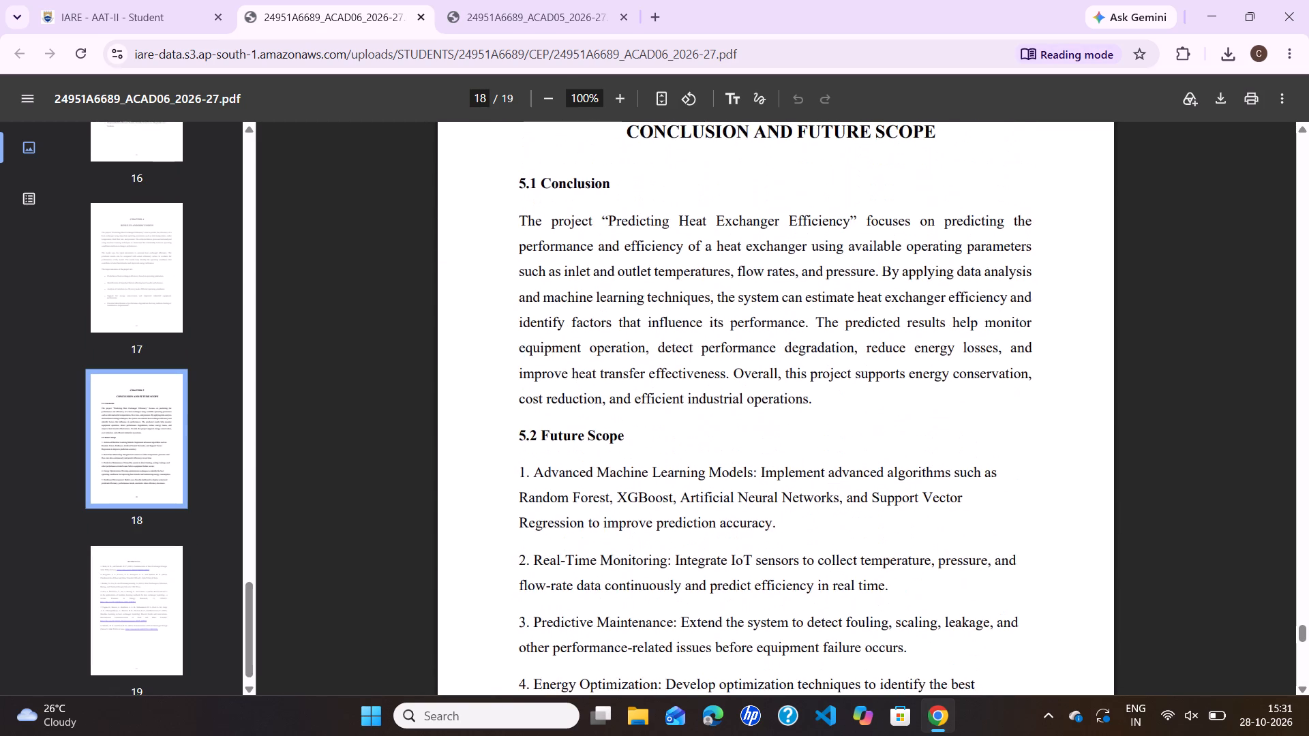
pyautogui.scroll(9, 751, 581)
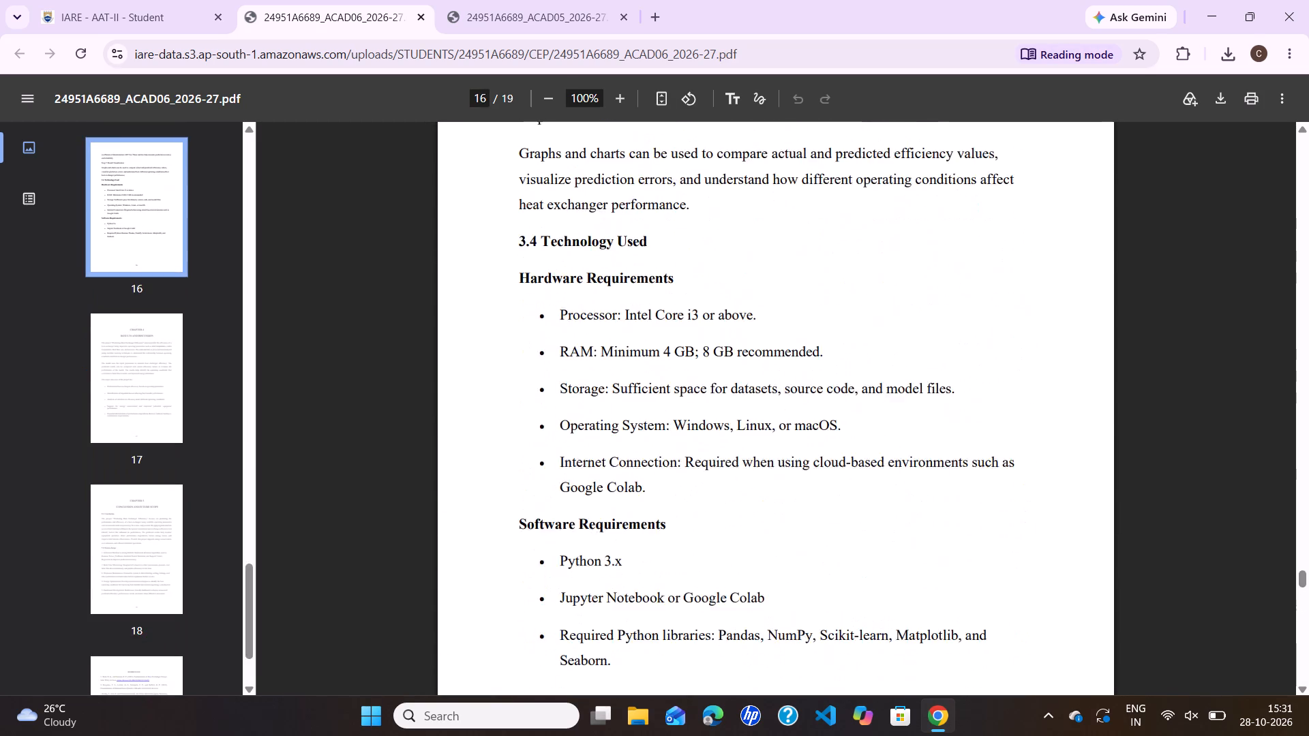
pyautogui.scroll(14, 751, 581)
pyautogui.scroll(16, 751, 581)
pyautogui.scroll(14, 751, 581)
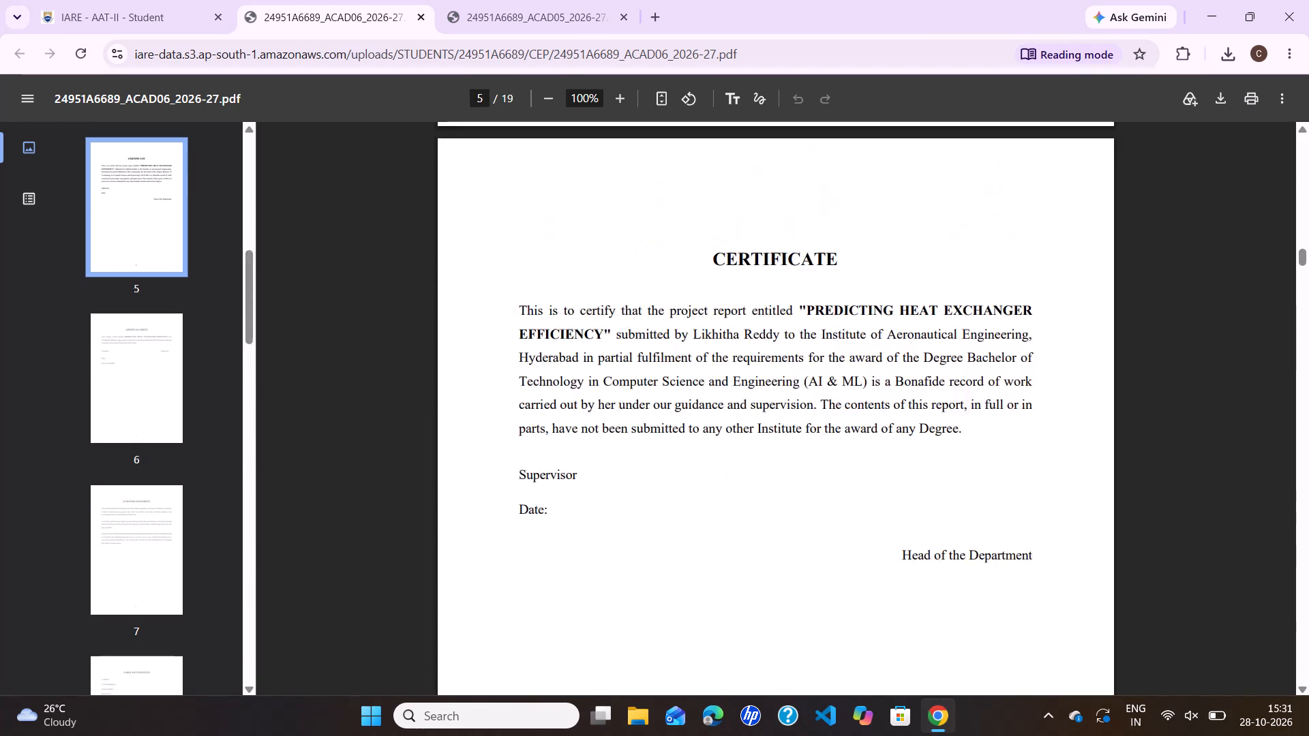
pyautogui.scroll(13, 751, 581)
pyautogui.scroll(12, 751, 581)
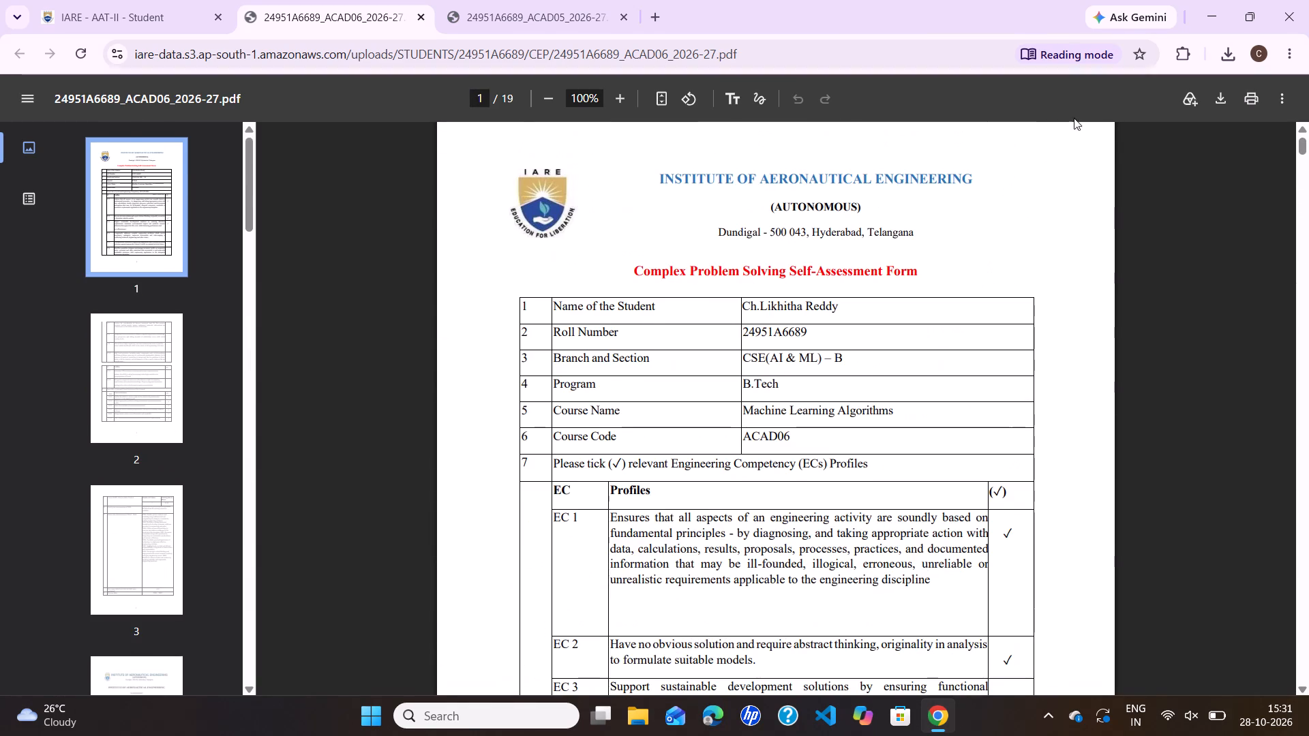
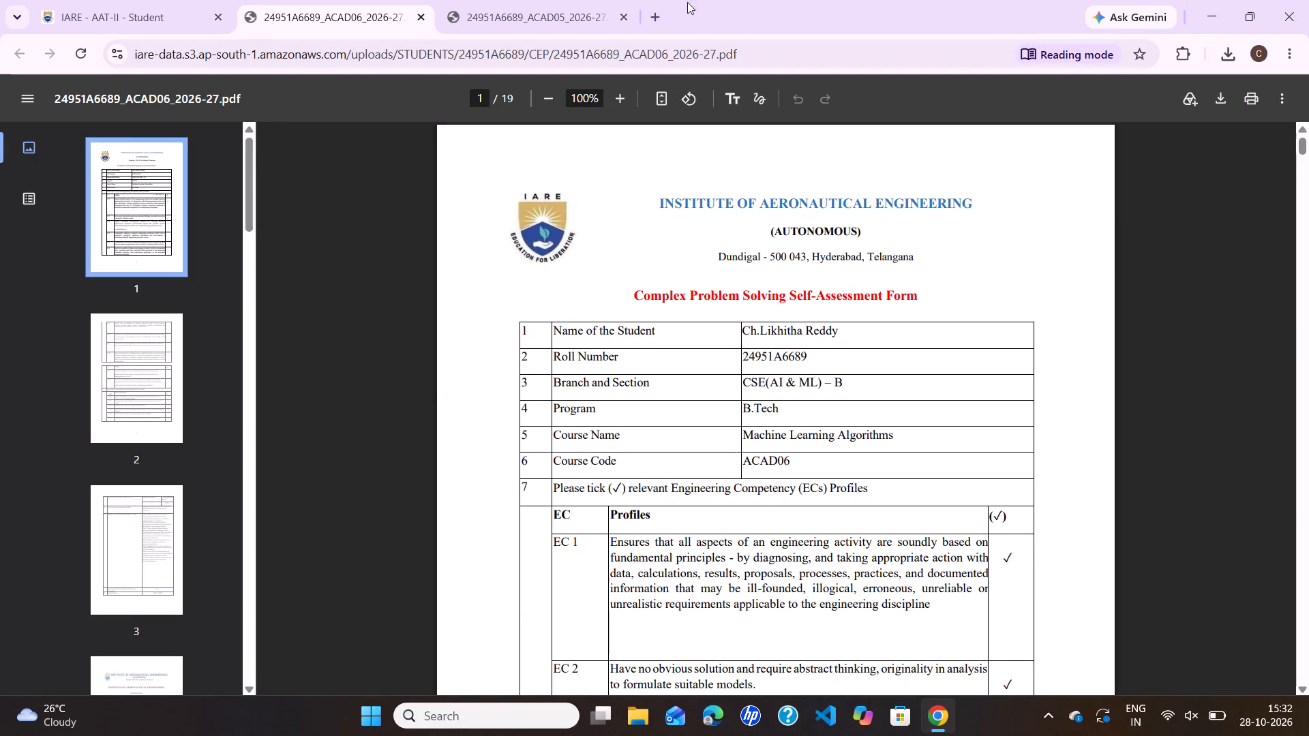
# Close the two submitted report PDFs for ACAD05 and ACAD06 and return to the AAT-II upload page.
pyautogui.click(632, 14)
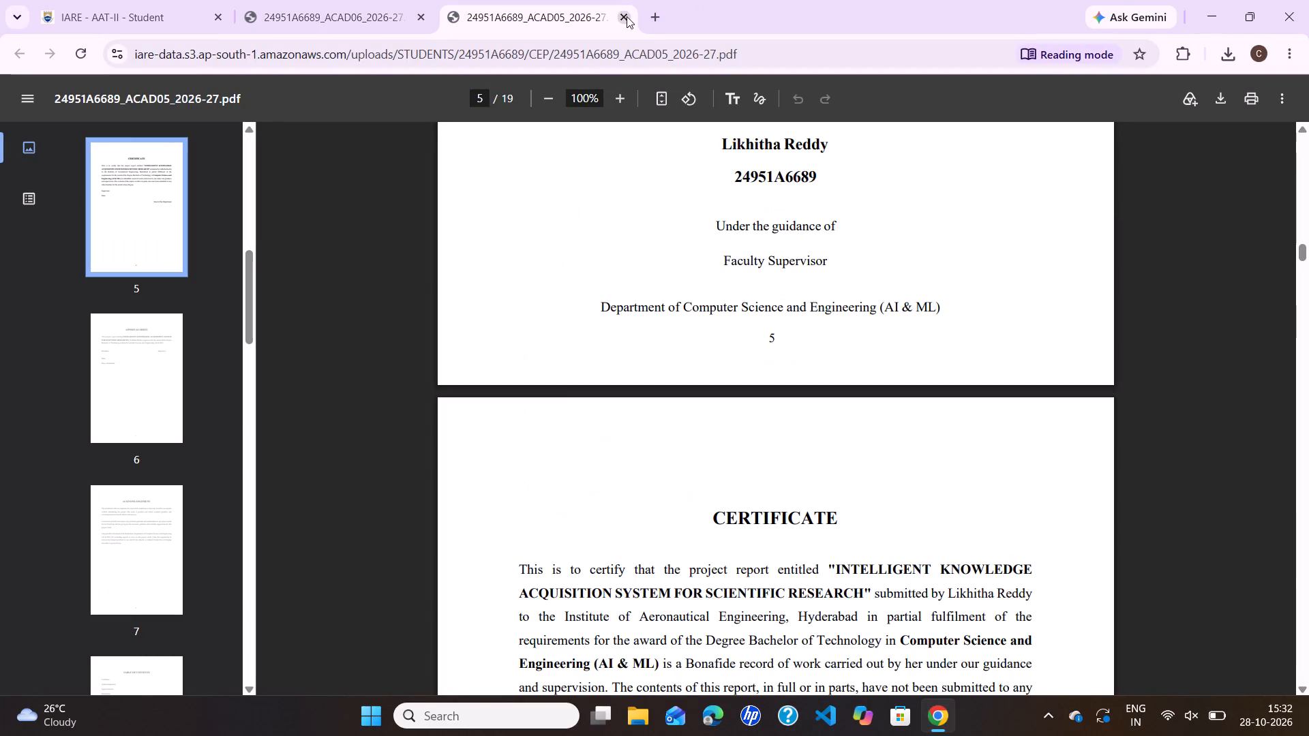
pyautogui.click(627, 16)
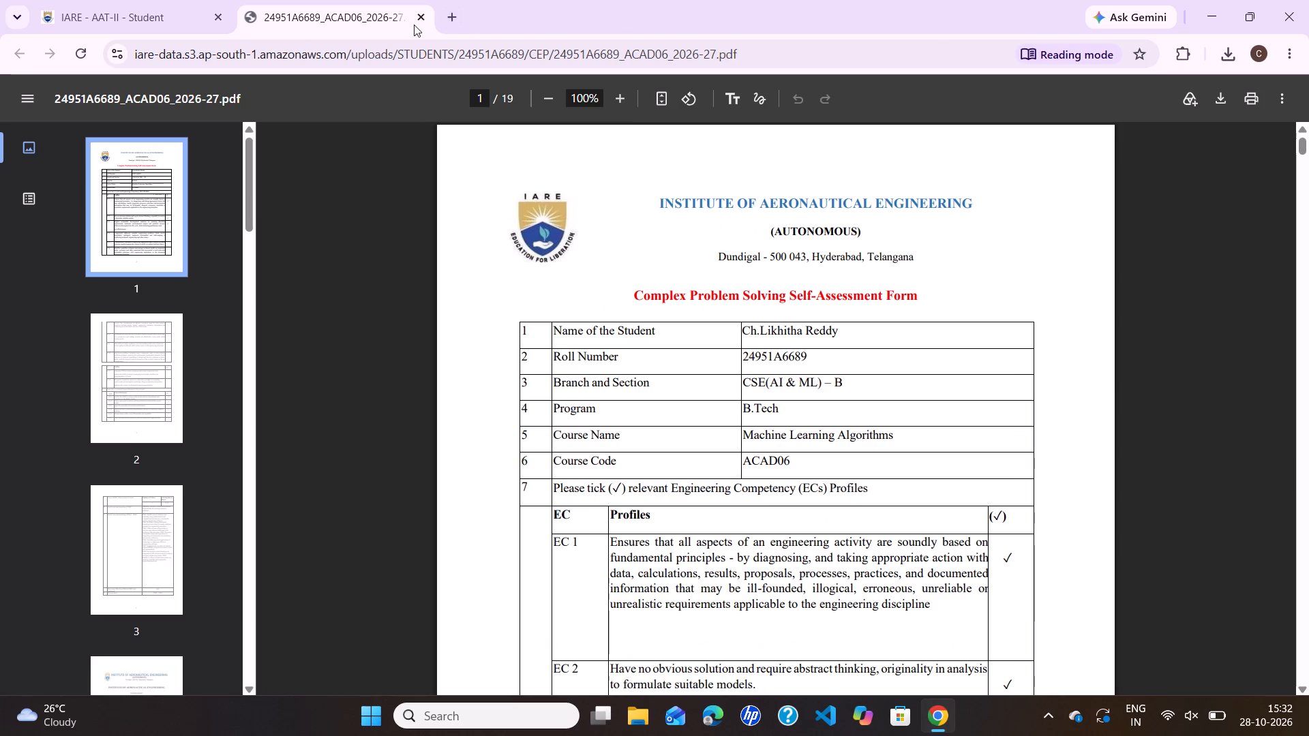
pyautogui.click(416, 23)
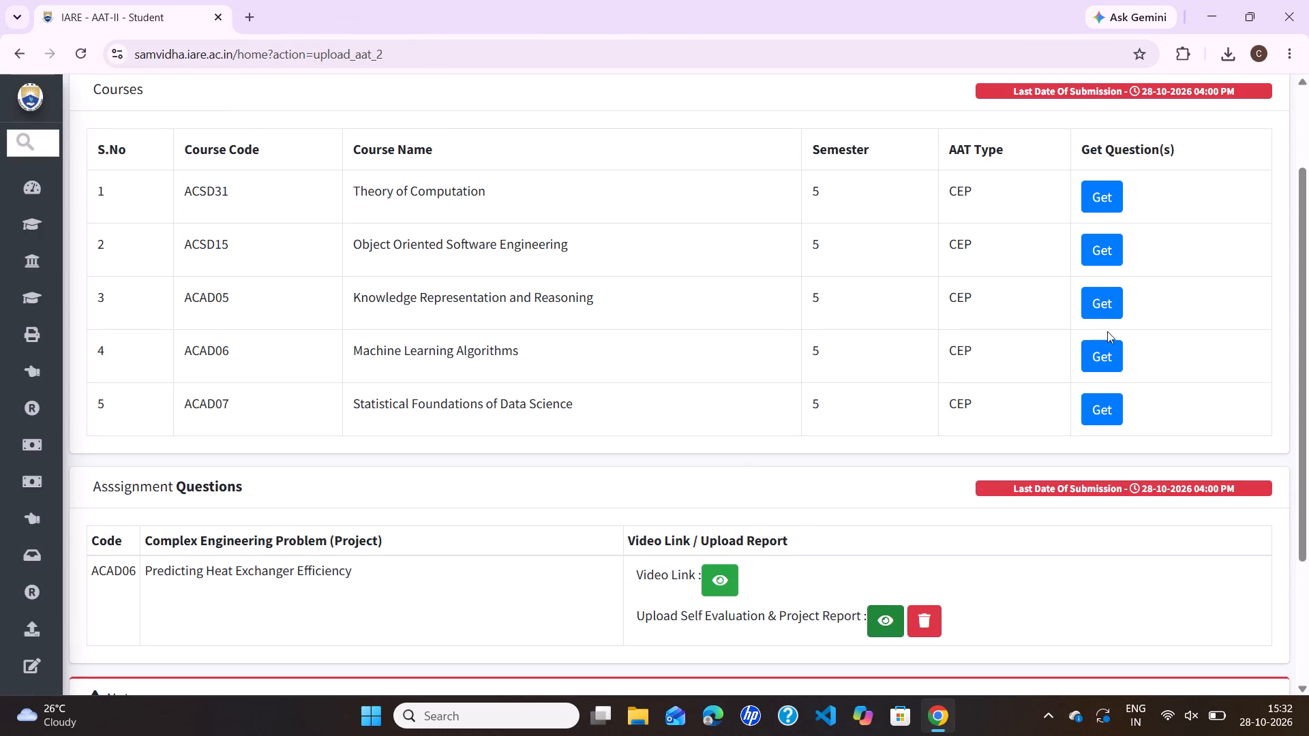
# Get the assigned AAT-II question for ACAD07, Statistical Foundations of Data Science.
pyautogui.click(1107, 403)
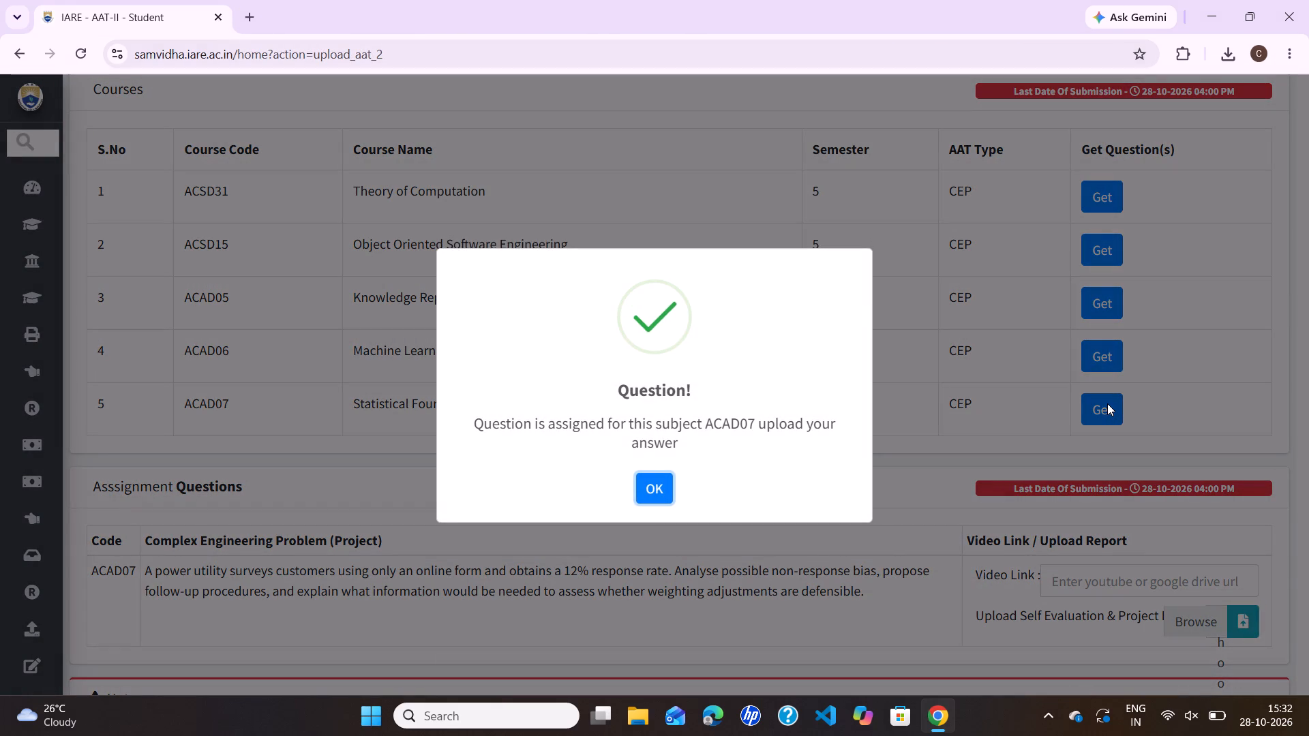
pyautogui.click(652, 487)
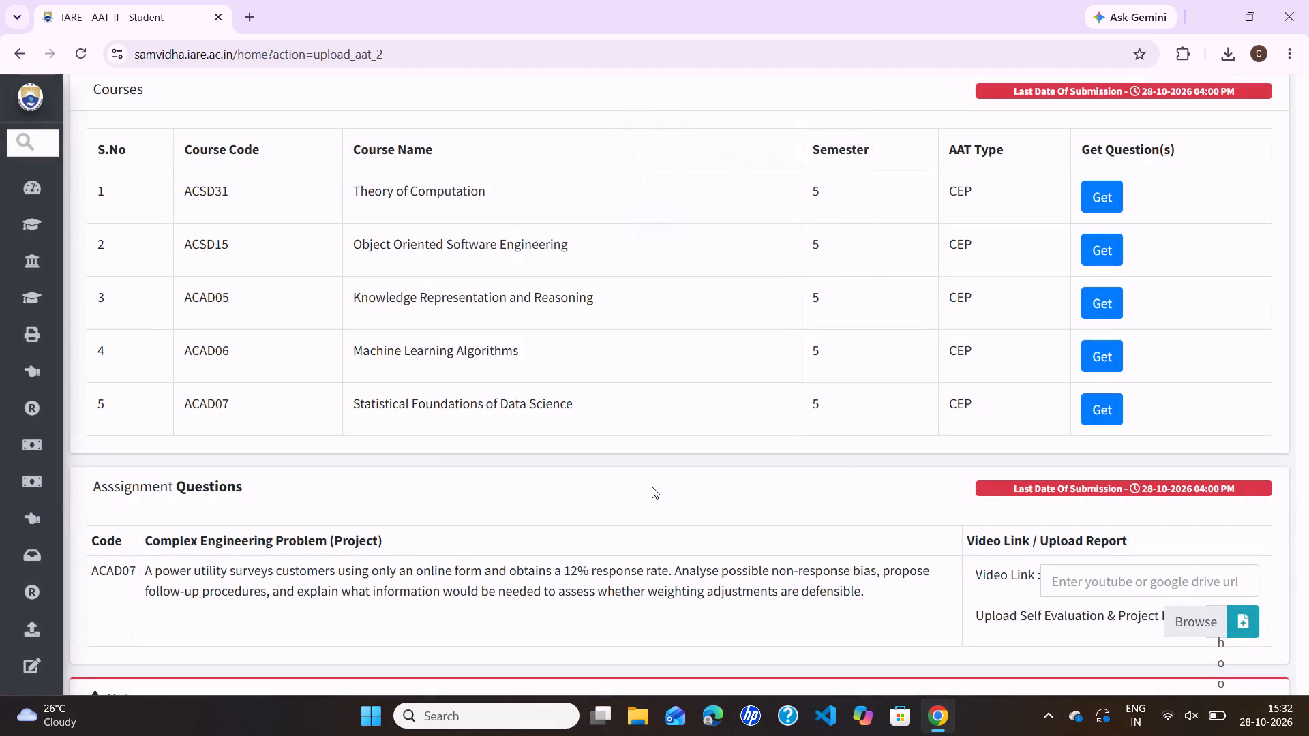